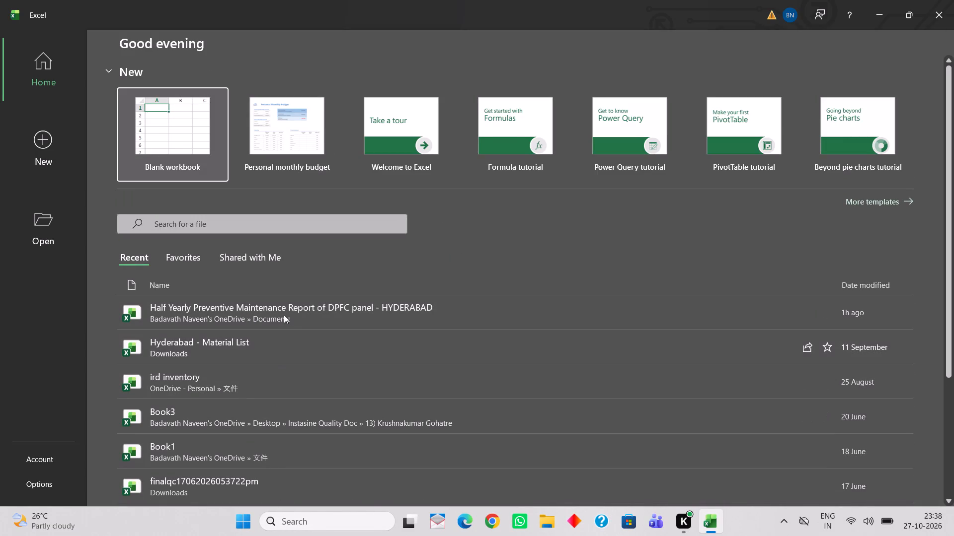
Look through the list of recent workbooks for the file to work on.
scroll(284, 315, "down", 1)
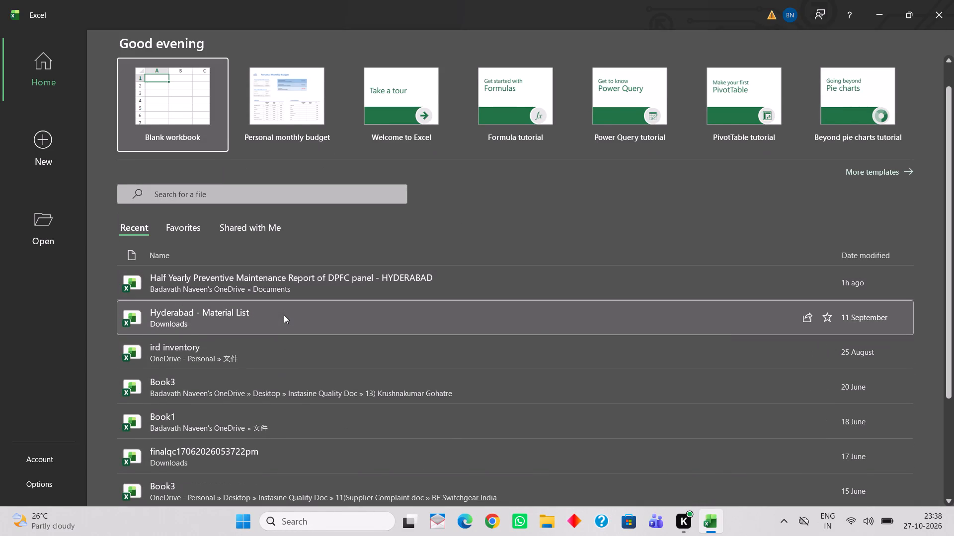
scroll(284, 315, "down", 3)
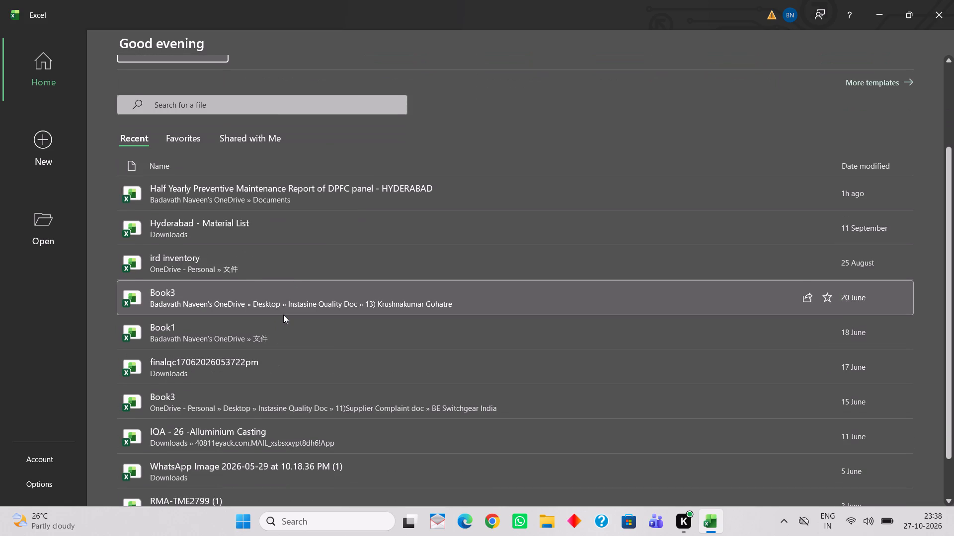
Examine the start page's new-workbook templates and the full list of recent workbooks, down to the oldest entry.
scroll(283, 315, "up", 6)
scroll(283, 315, "down", 1)
scroll(283, 315, "up", 9)
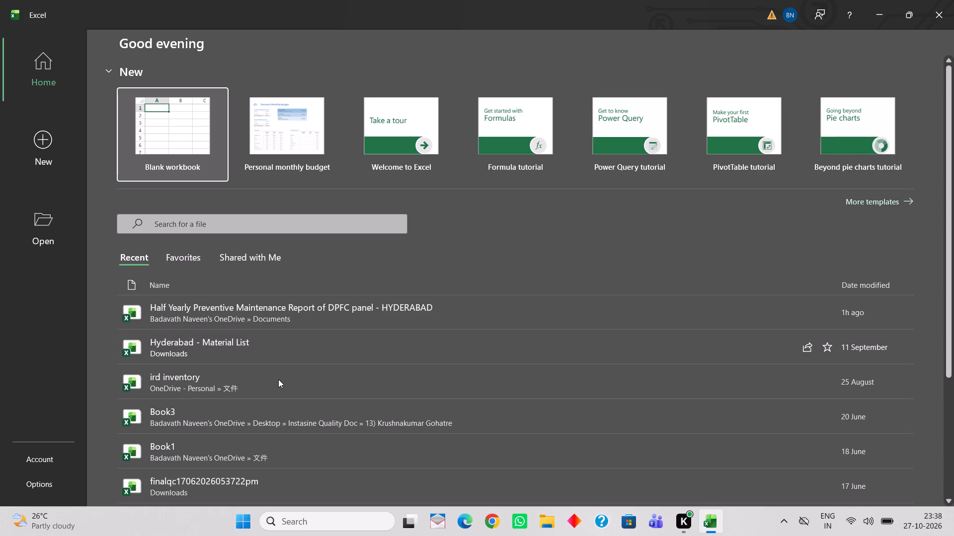
scroll(278, 379, "down", 9)
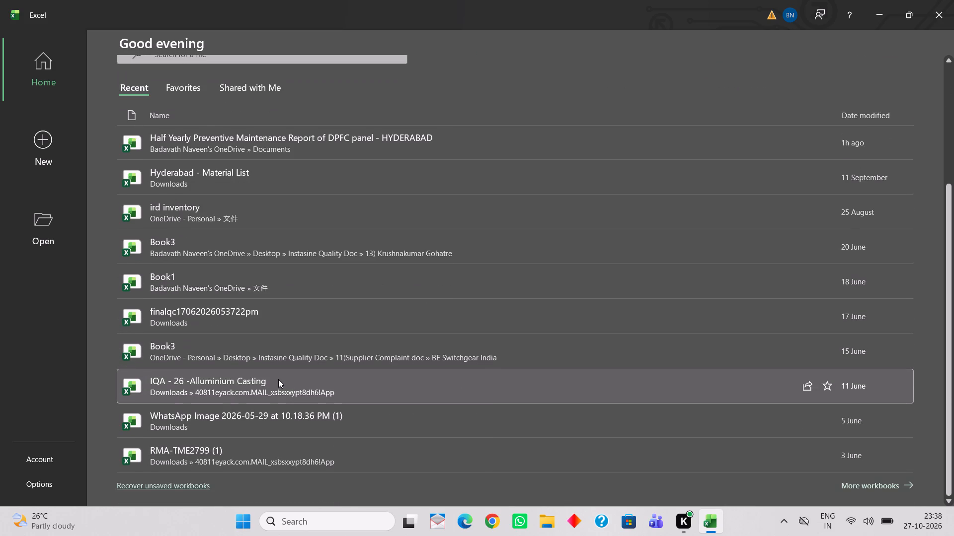
scroll(278, 379, "up", 11)
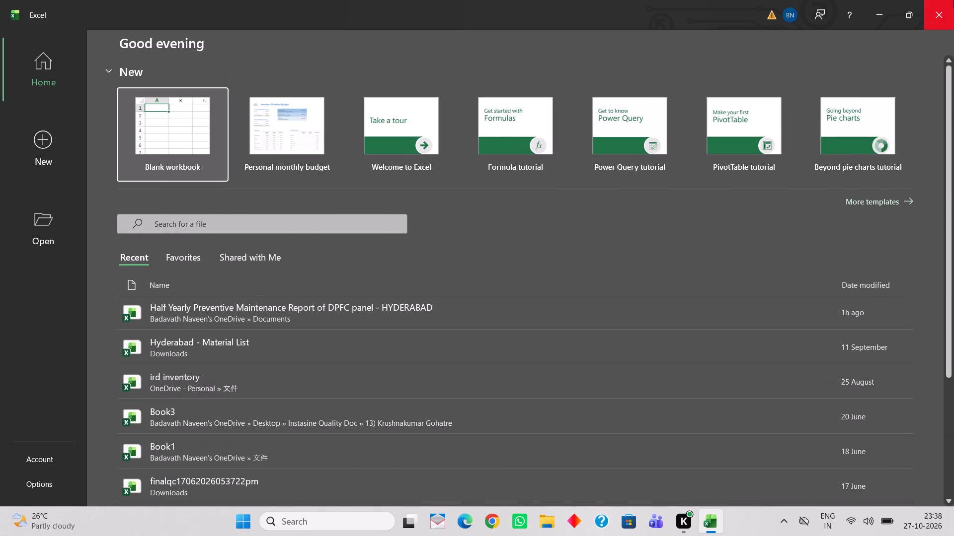
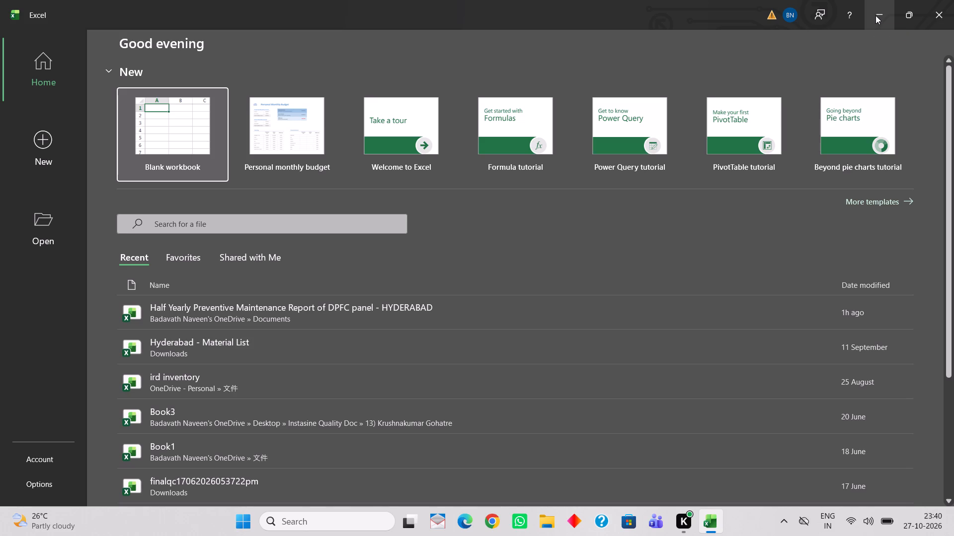
Look through the recent workbooks again, down to the oldest entries and back up to the newest.
scroll(330, 271, "down", 2)
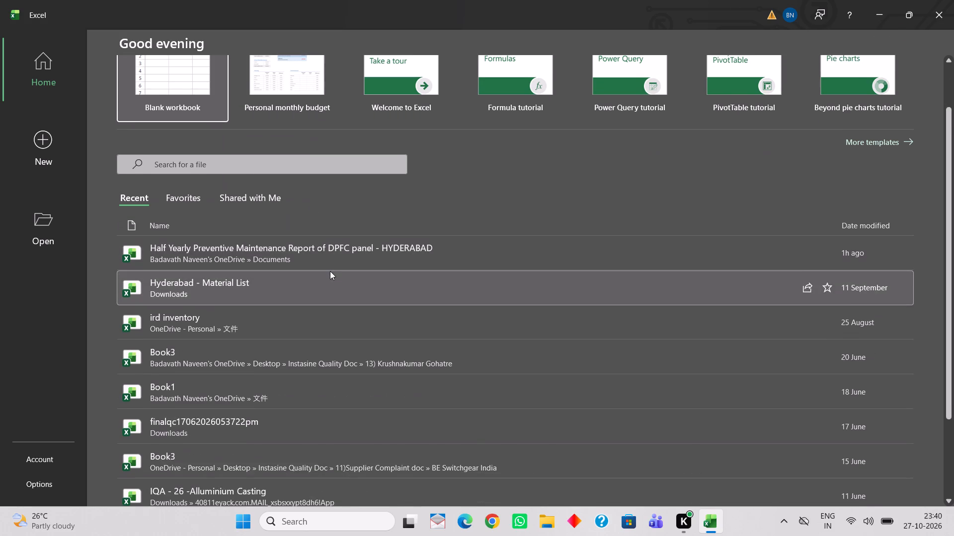
scroll(330, 271, "down", 6)
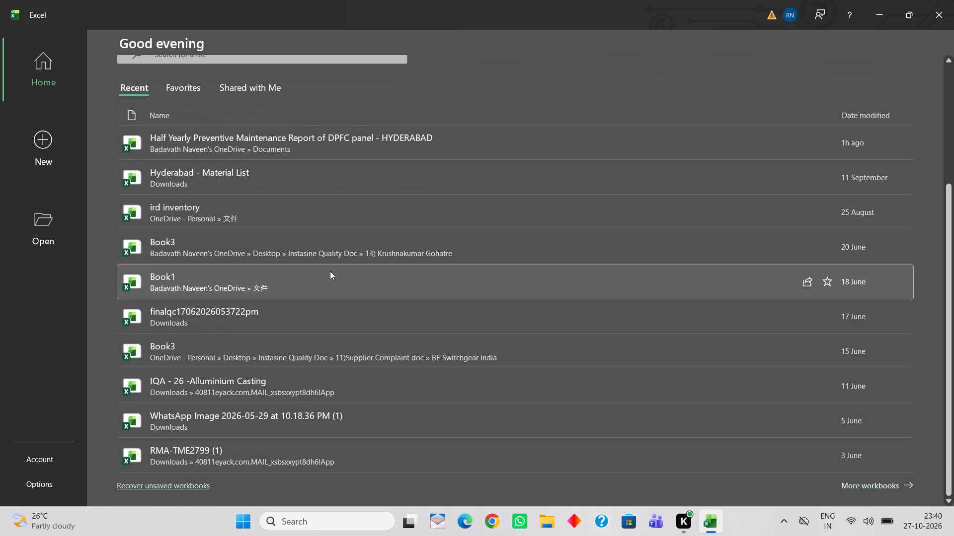
scroll(330, 271, "down", 1)
scroll(330, 271, "up", 9)
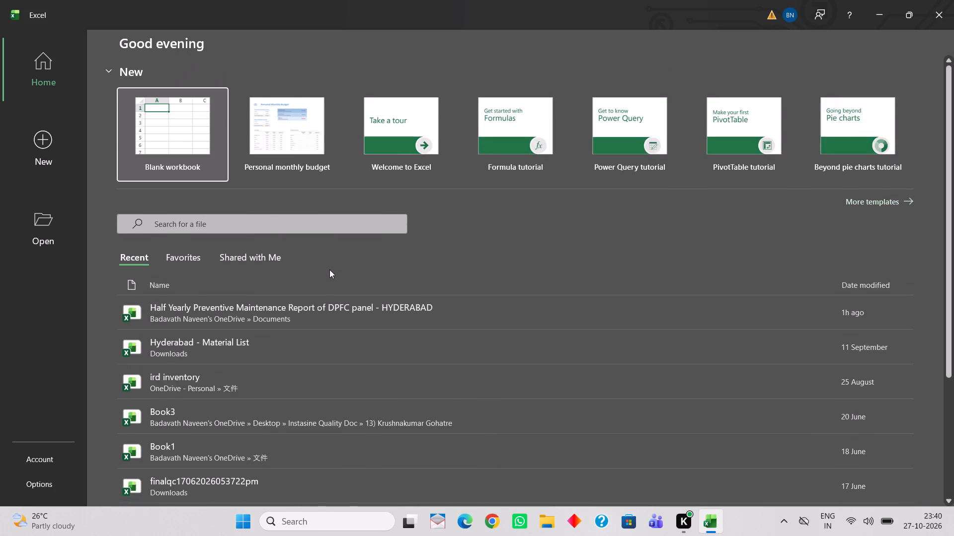
scroll(329, 269, "up", 1)
scroll(329, 269, "down", 1)
scroll(329, 269, "up", 2)
scroll(329, 269, "down", 1)
scroll(329, 269, "up", 1)
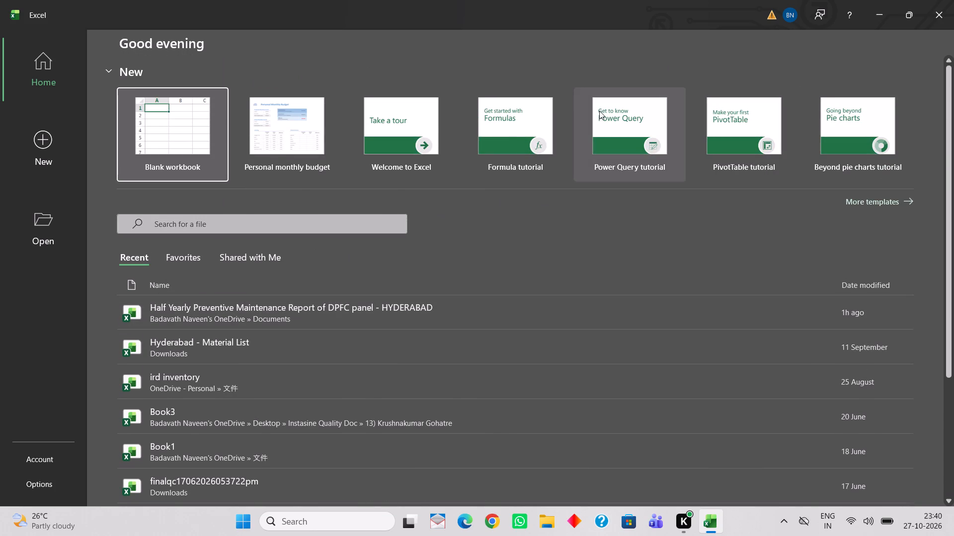
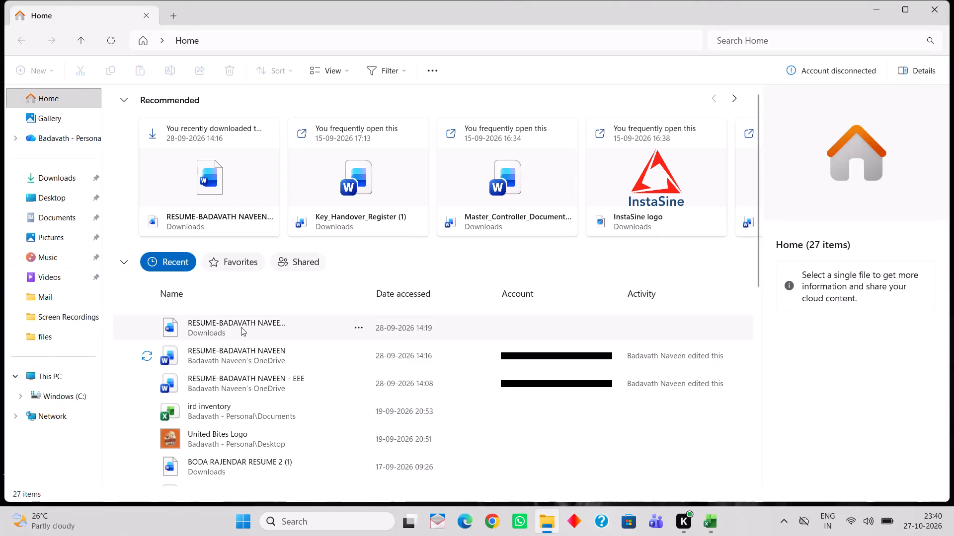
Look through the recent files on File Explorer's Home page, down to the oldest entries and back up, for the workbook.
scroll(241, 328, "down", 1)
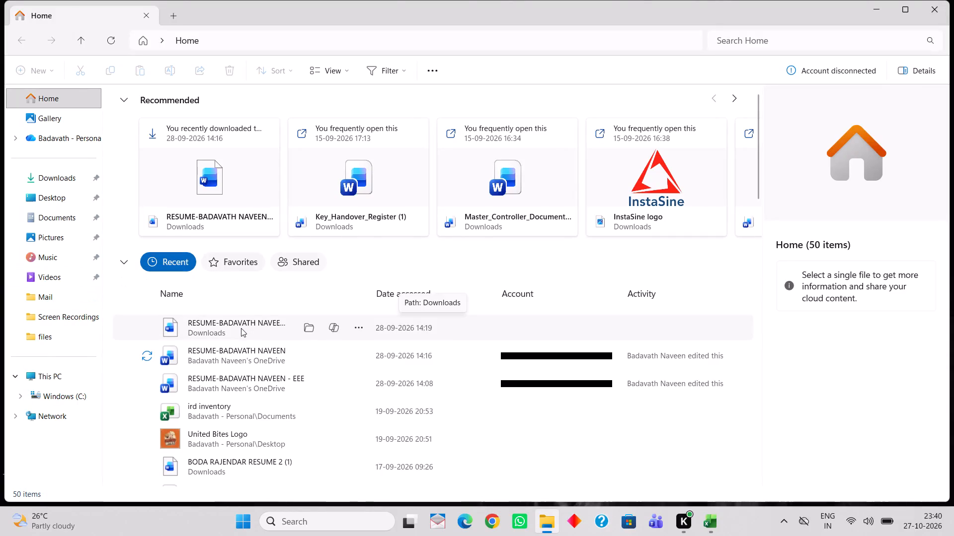
scroll(241, 328, "down", 6)
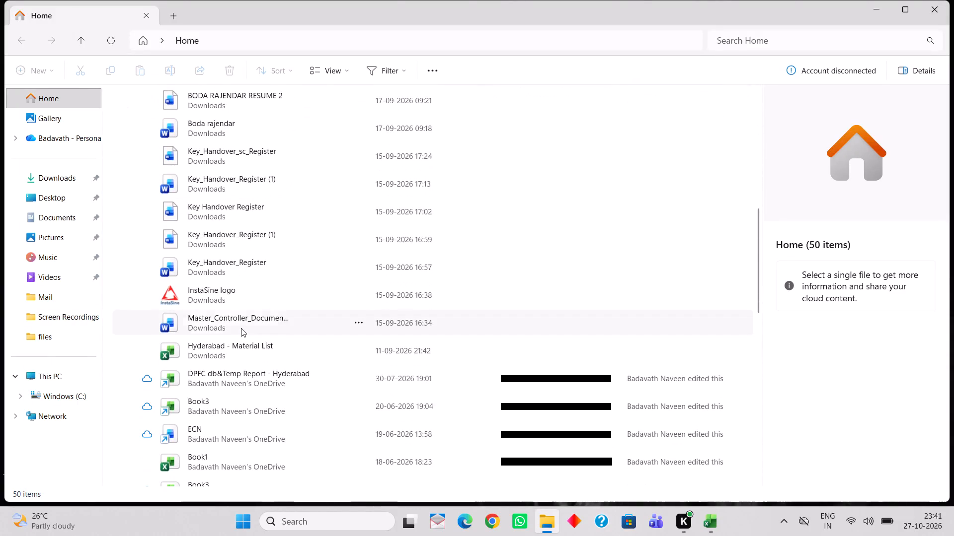
scroll(263, 374, "down", 5)
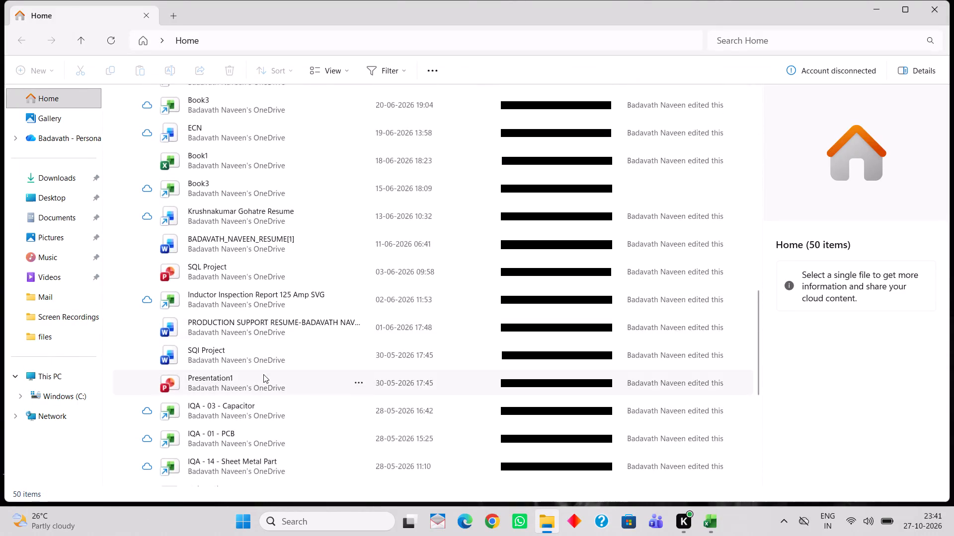
scroll(263, 374, "down", 3)
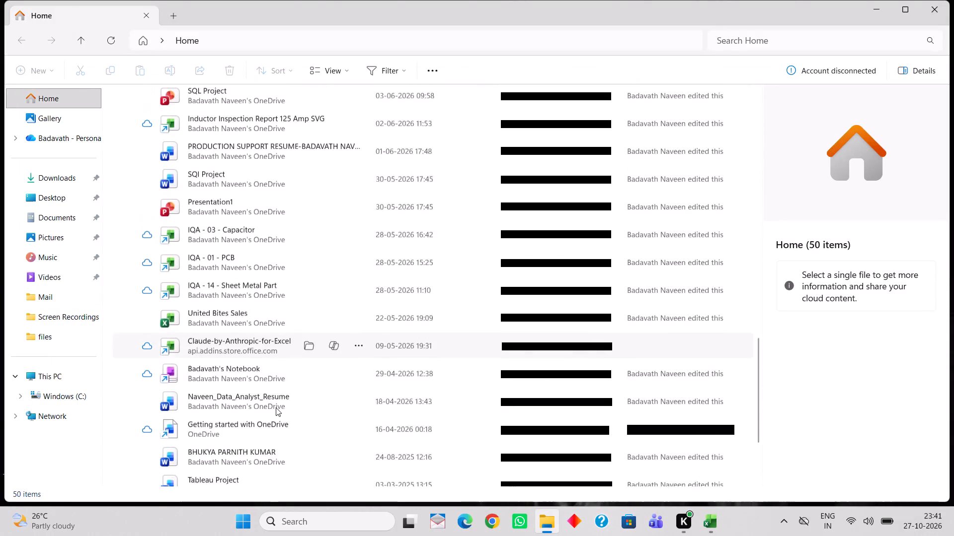
scroll(276, 407, "down", 6)
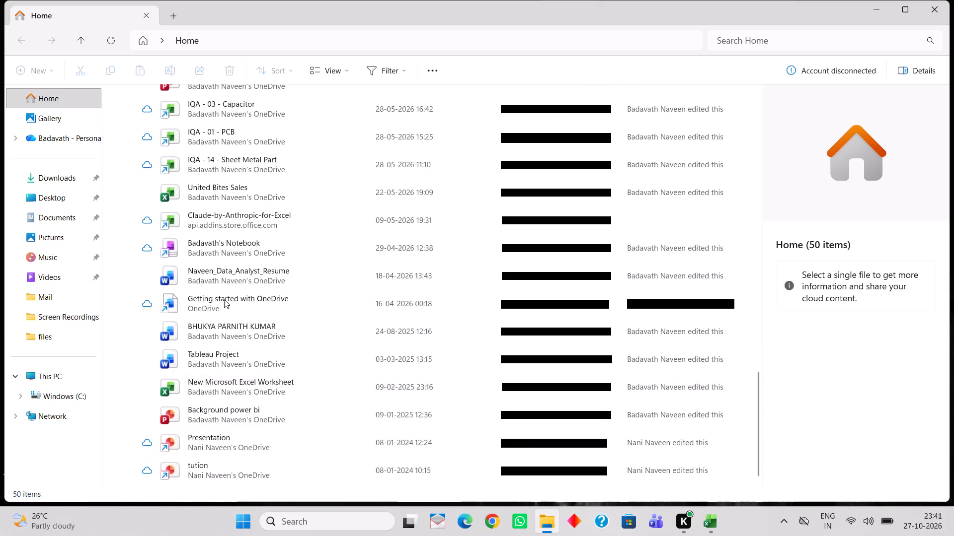
scroll(228, 283, "up", 20)
scroll(228, 282, "up", 3)
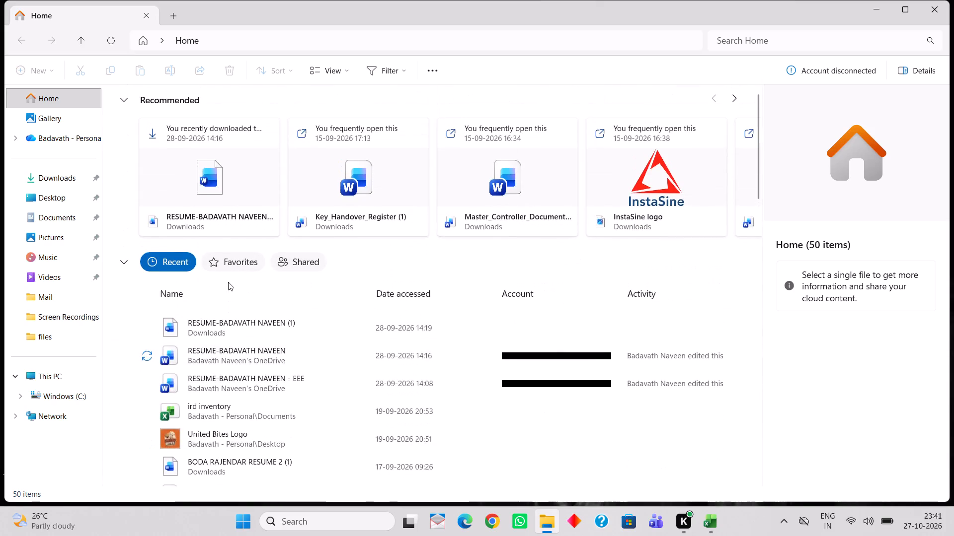
scroll(228, 282, "up", 1)
scroll(228, 282, "down", 1)
scroll(228, 282, "up", 5)
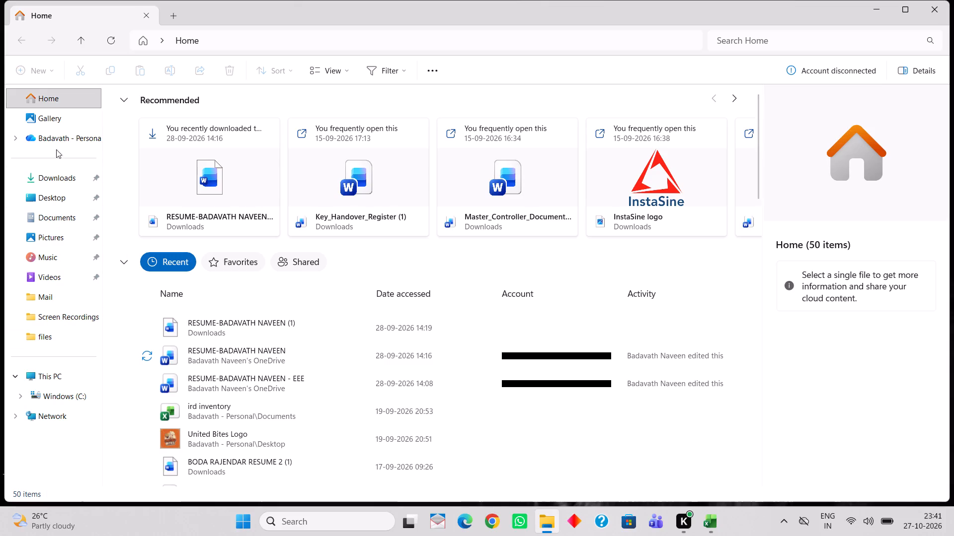
scroll(284, 325, "up", 3)
Look through the Downloads folder for the workbook, from the newest files down to the March 2025 ones.
left_click(55, 185)
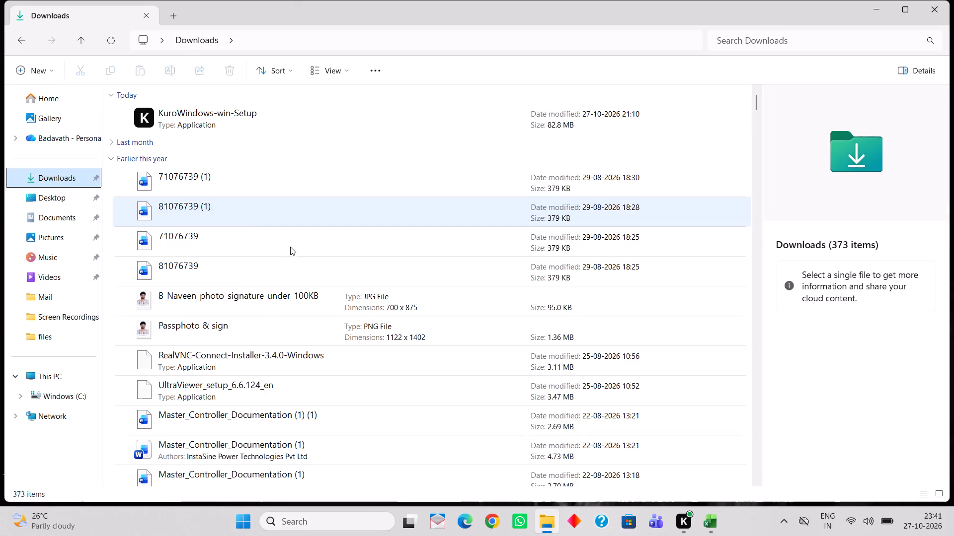
scroll(282, 203, "down", 12)
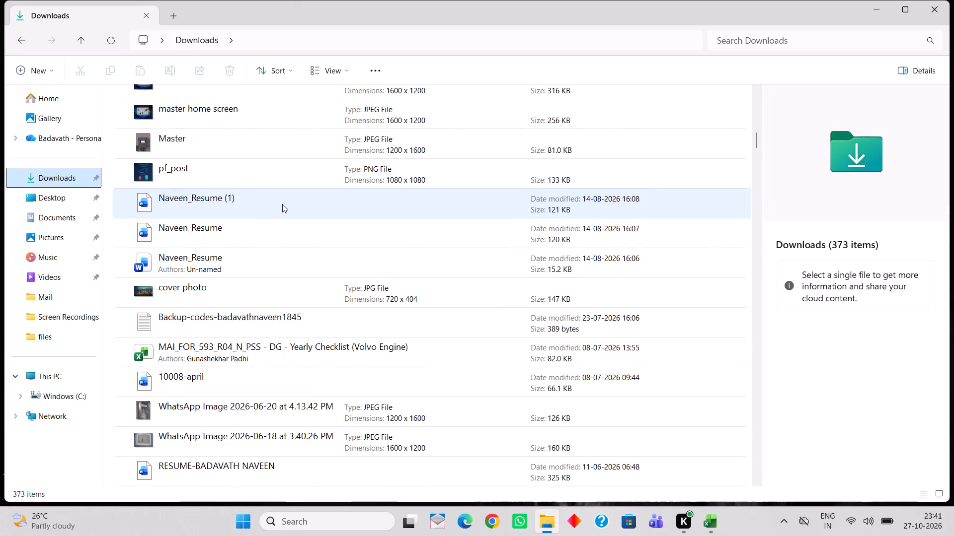
scroll(282, 204, "down", 5)
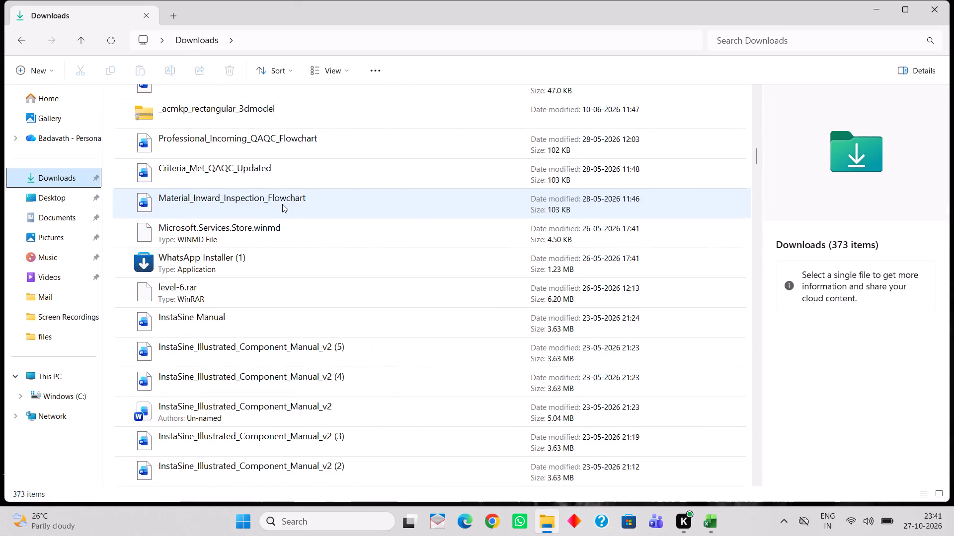
scroll(282, 204, "down", 11)
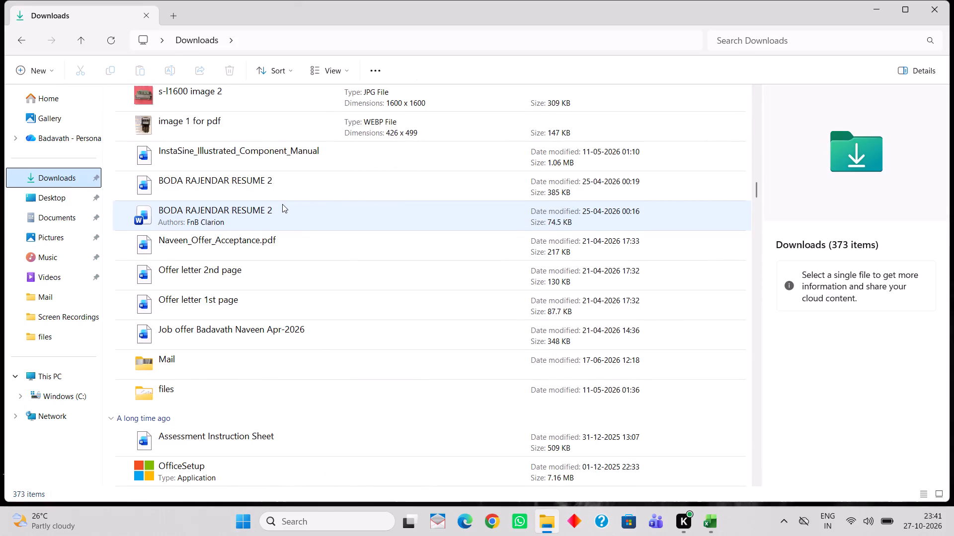
scroll(282, 204, "down", 13)
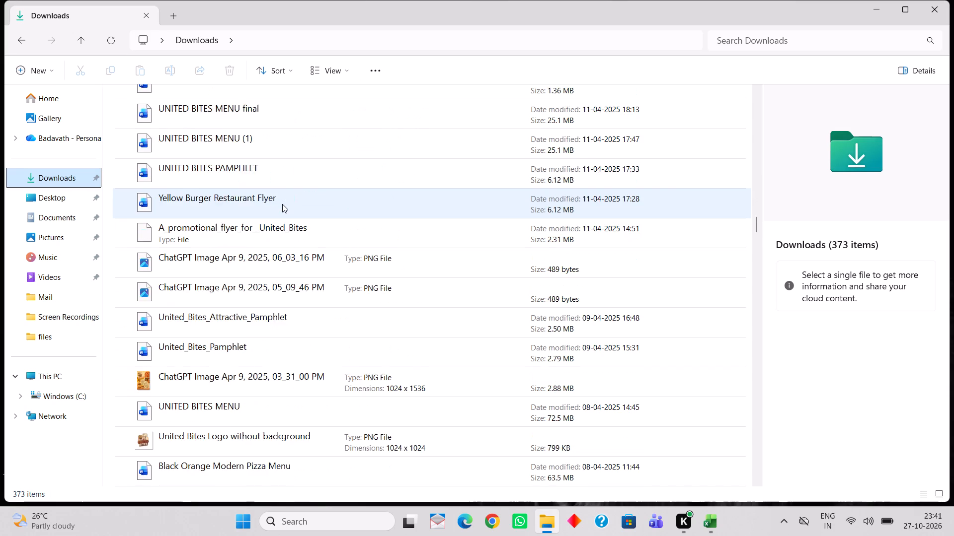
scroll(282, 204, "down", 7)
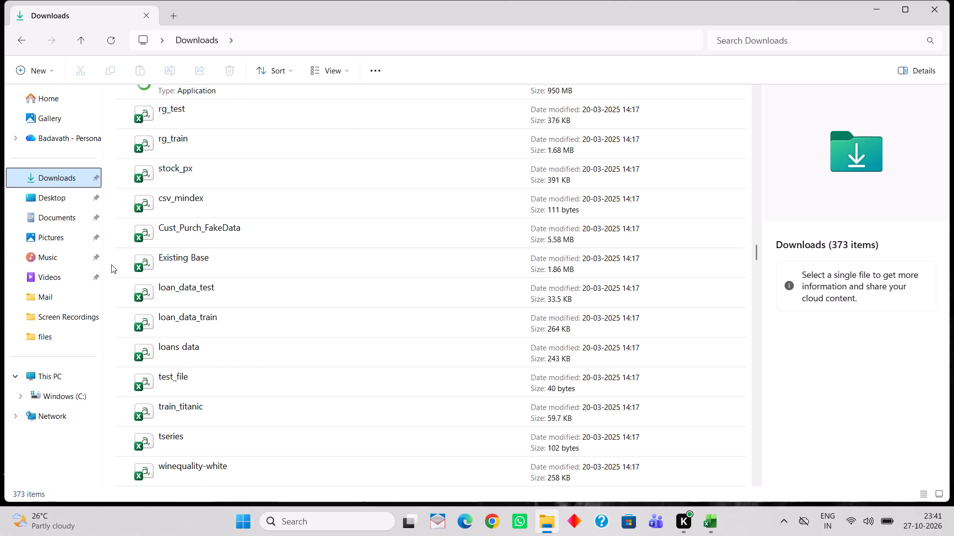
Look through the files in the Desktop folder for the workbook, down to the end of the list.
left_click(53, 204)
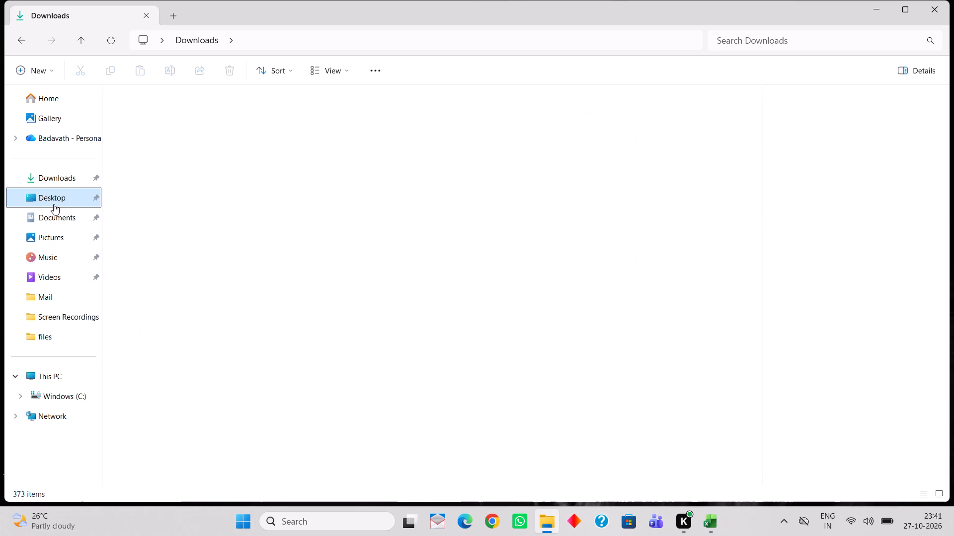
scroll(274, 242, "up", 3)
scroll(274, 242, "down", 4)
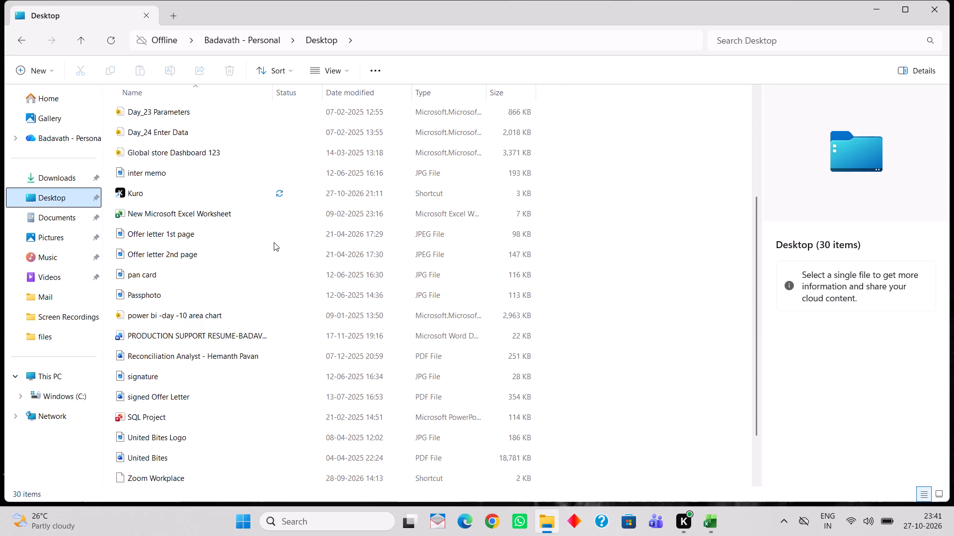
scroll(274, 242, "down", 7)
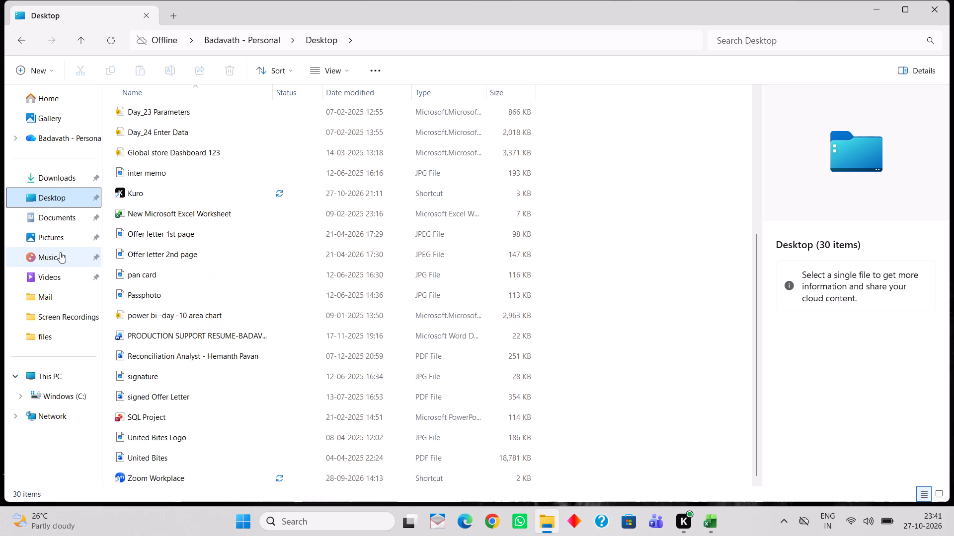
Open the Hyderabad Metro PM Report workbook from the Documents folder.
left_click(57, 225)
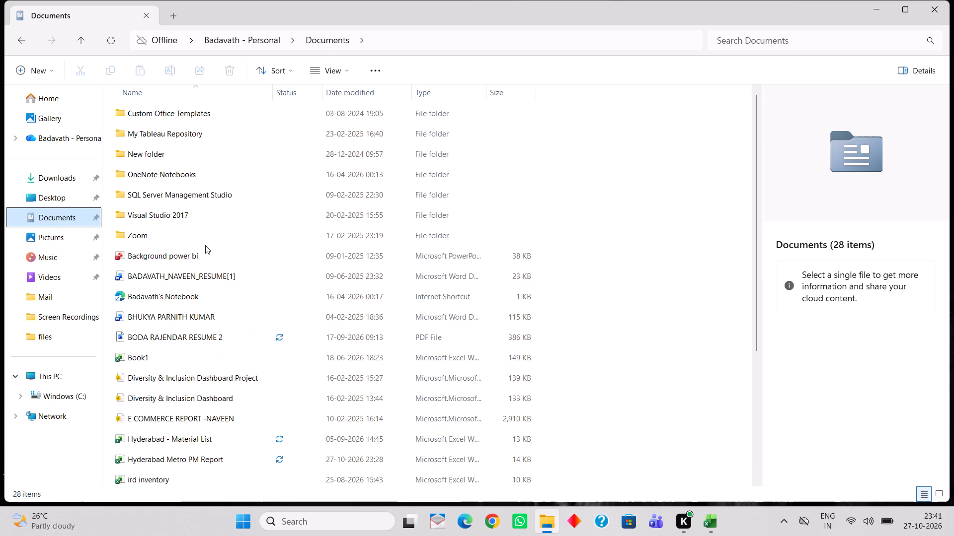
scroll(205, 245, "up", 6)
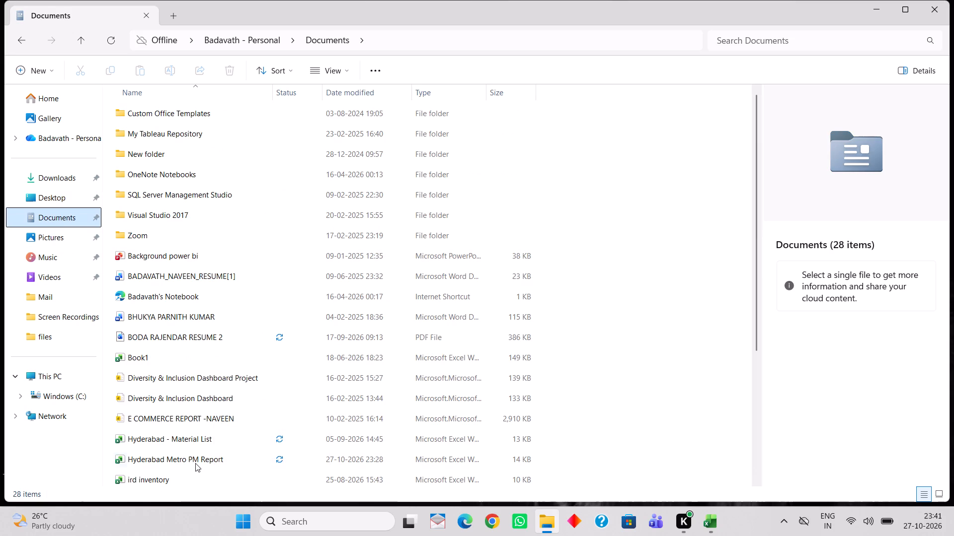
left_click(195, 463)
double_click(195, 463)
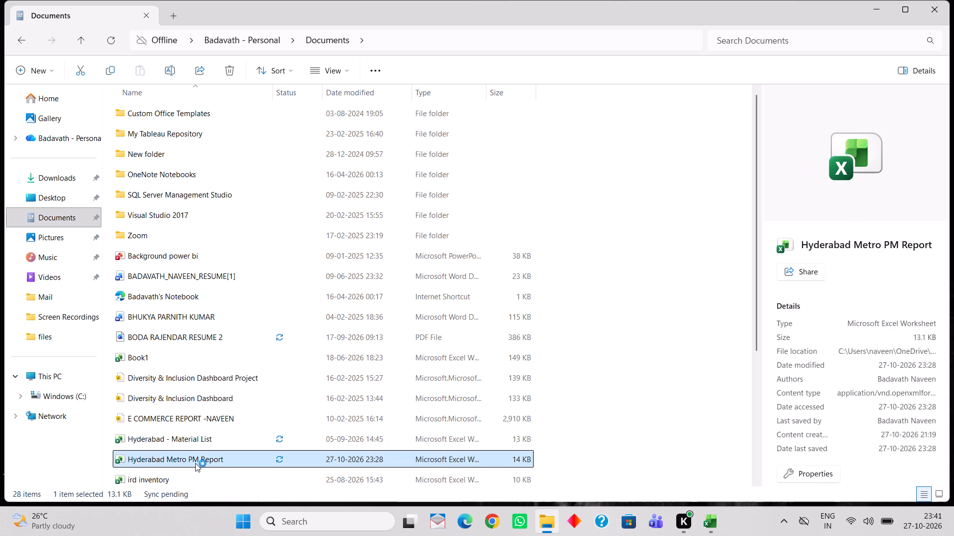
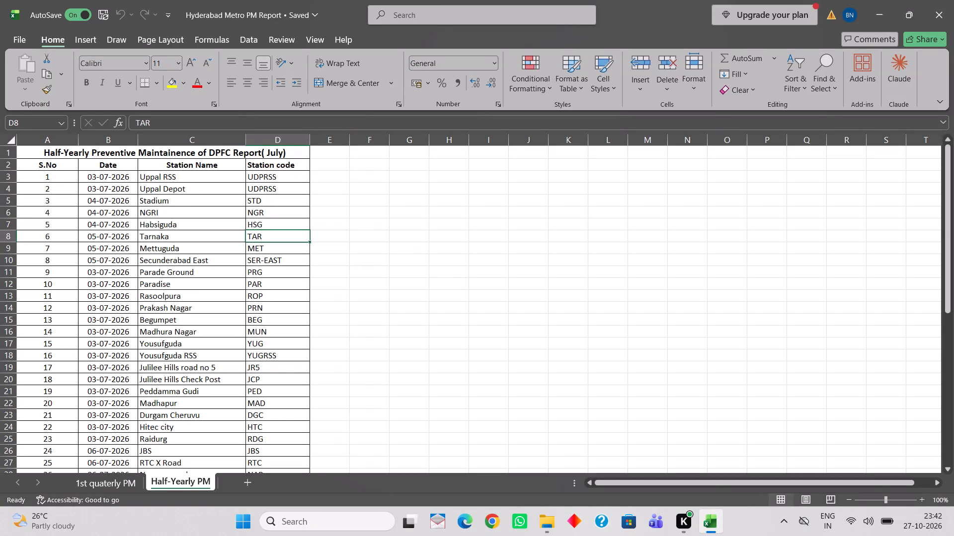
Look through the station rows and dates on the Half-Yearly PM sheet, down past the last station and back up to Raidurg.
scroll(234, 280, "up", 6)
scroll(102, 251, "down", 11)
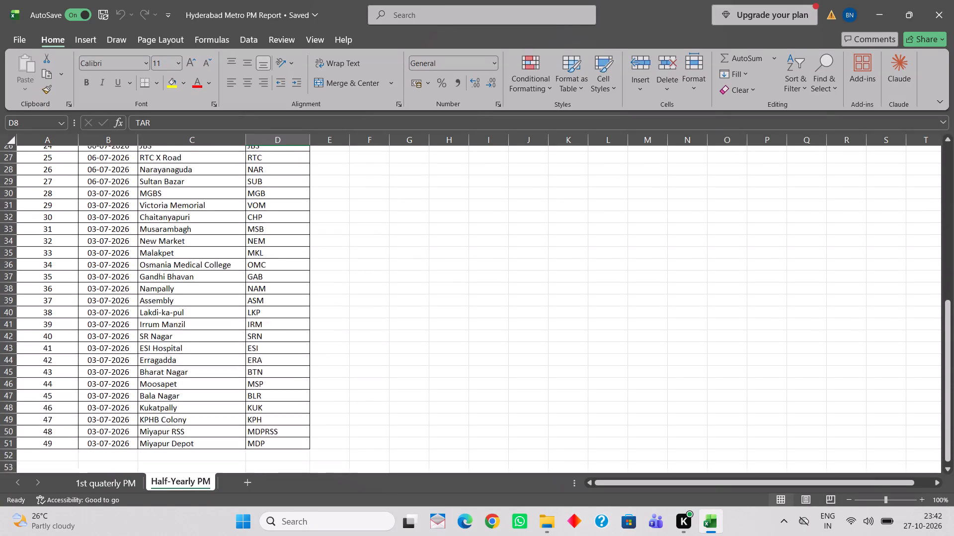
scroll(102, 251, "down", 1)
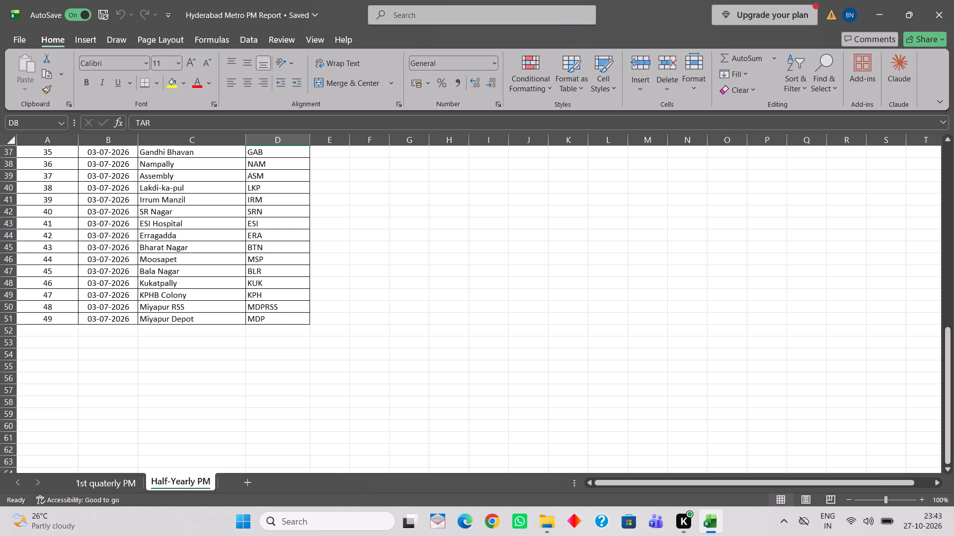
scroll(191, 322, "up", 1)
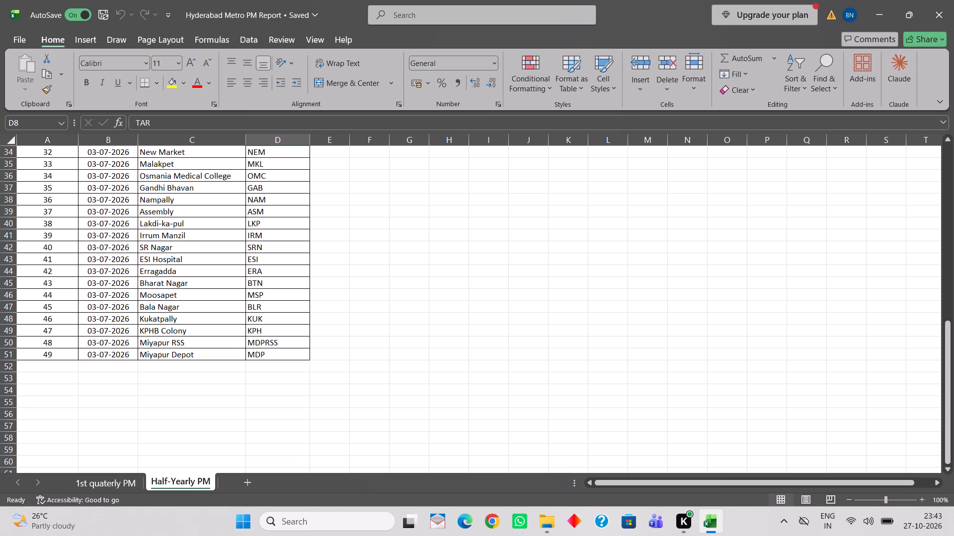
scroll(103, 348, "up", 1)
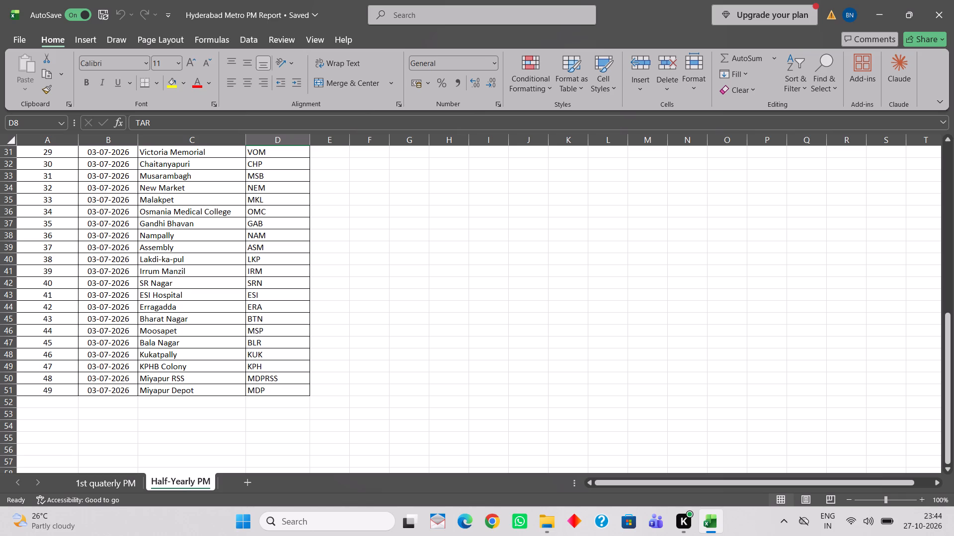
scroll(132, 375, "up", 1)
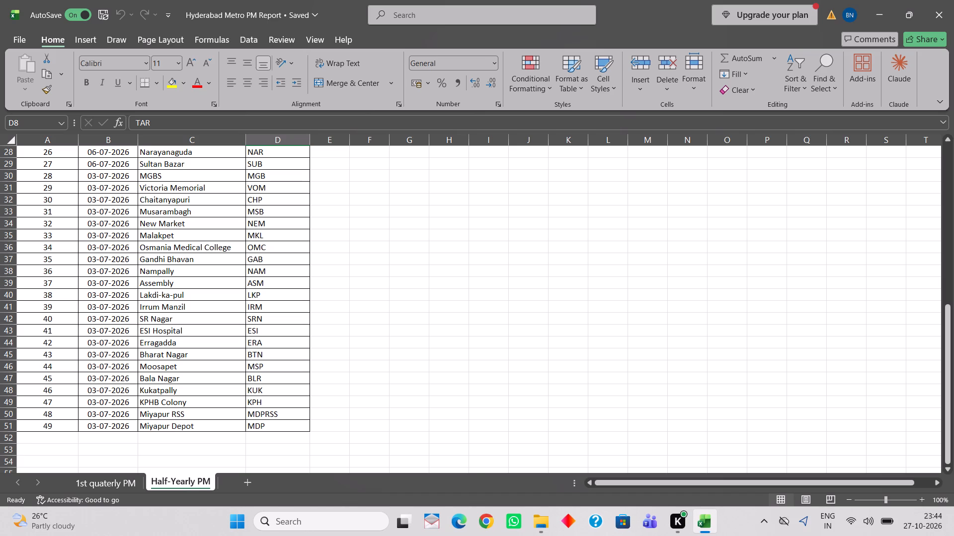
scroll(113, 429, "up", 1)
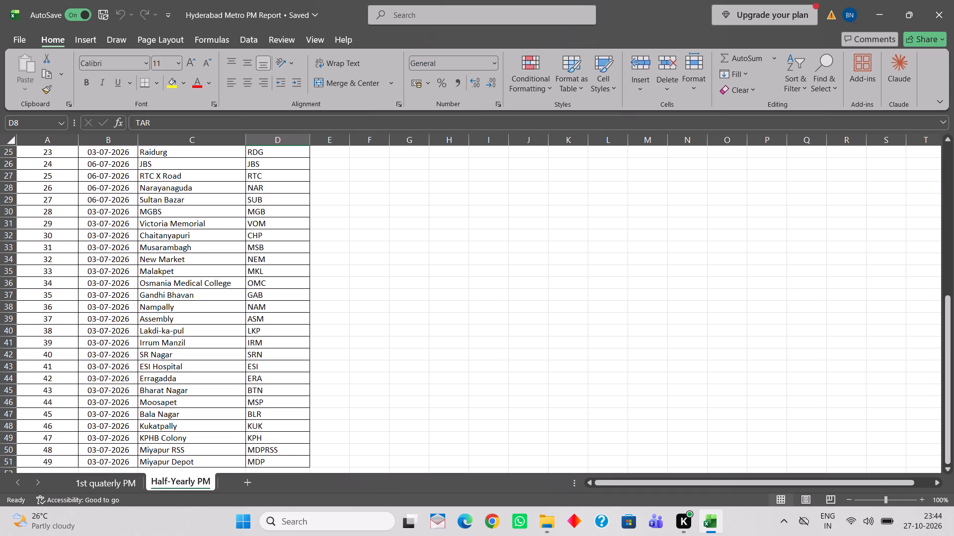
scroll(113, 429, "down", 2)
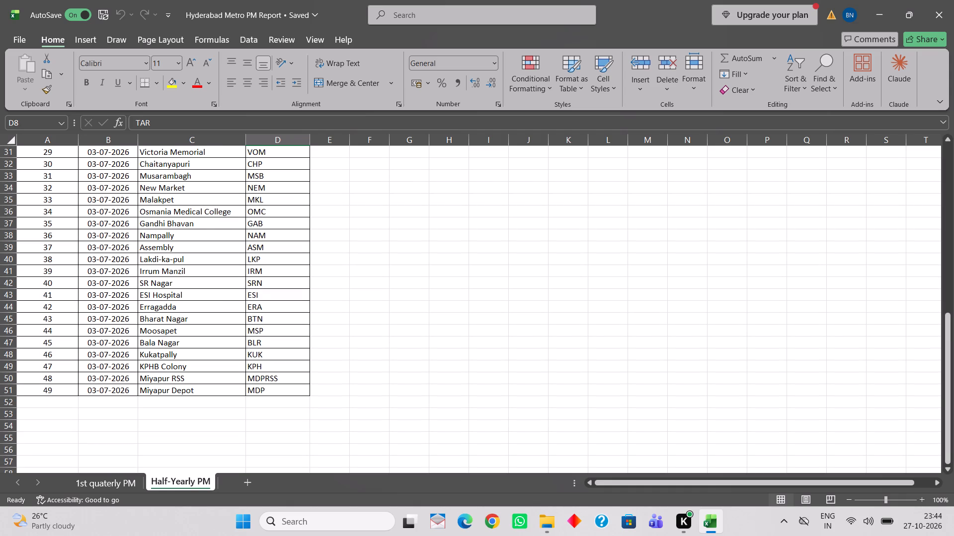
scroll(208, 367, "up", 2)
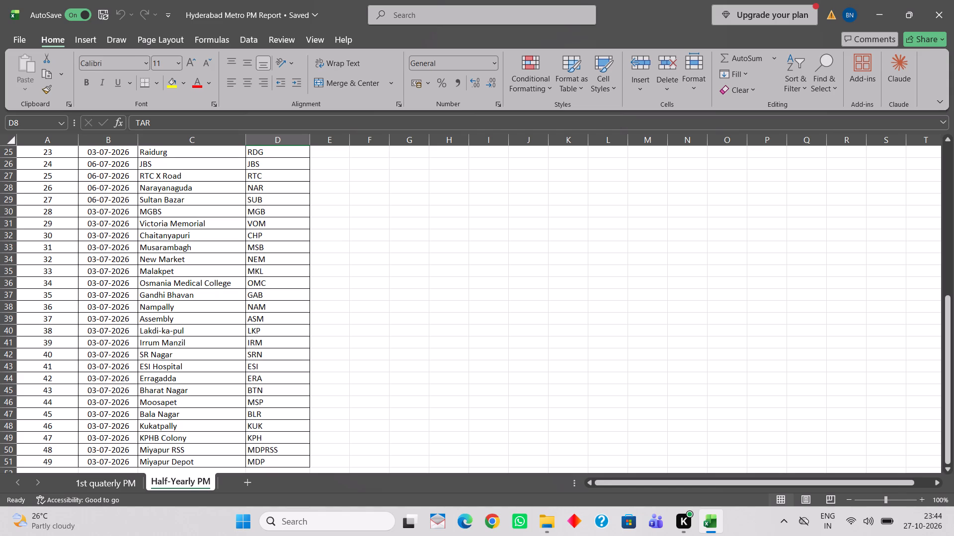
Change the date of the Chaitanyapuri station on the Half-Yearly PM sheet to 18-07-2026.
double_click(94, 237)
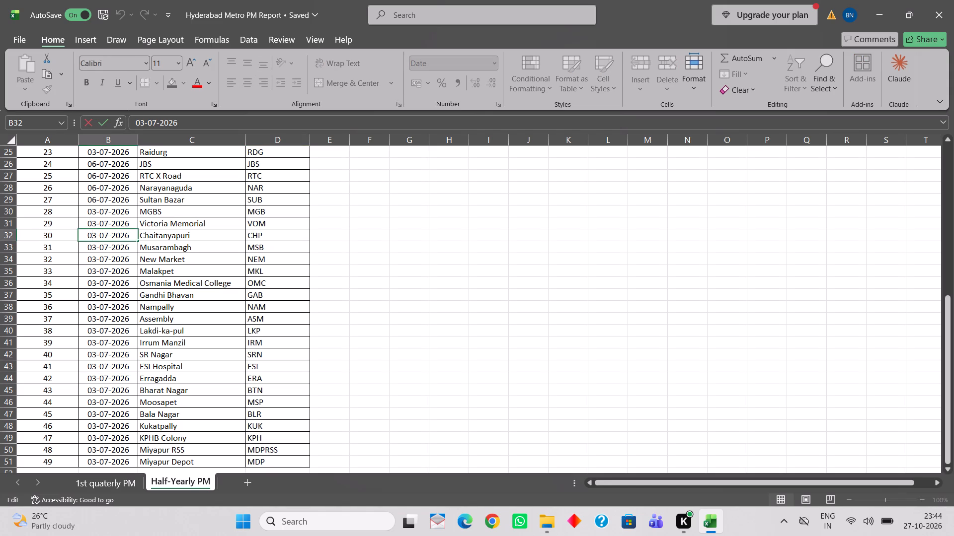
key("Right")
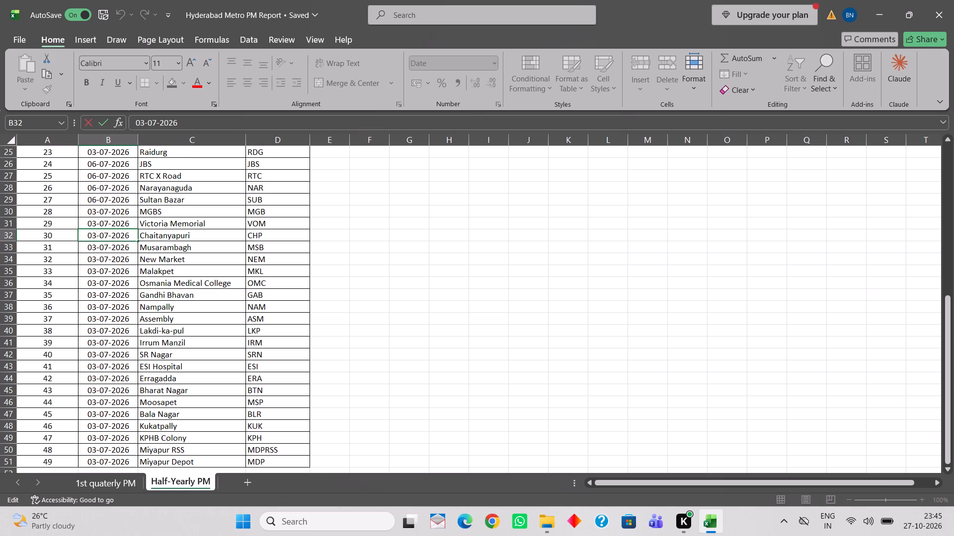
key("BackSpace")
key("BackSpace")
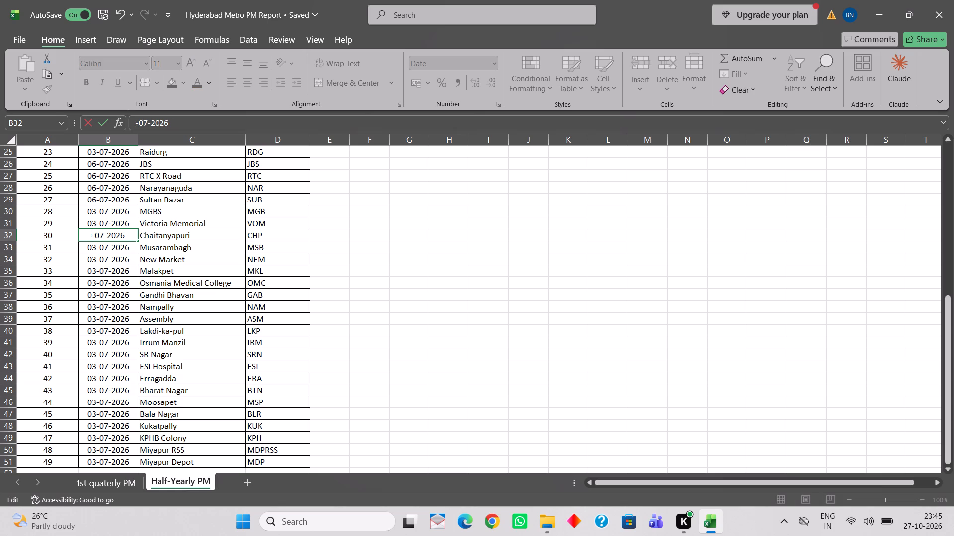
key("1")
key("8")
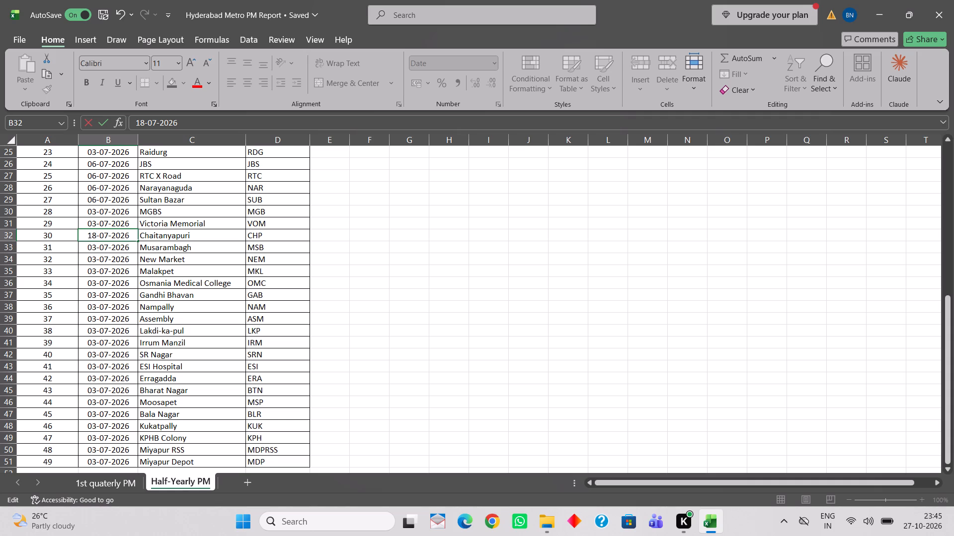
Change the date of the Victoria Memorial station, just above Chaitanyapuri, to 18-07-2026.
left_click(95, 222)
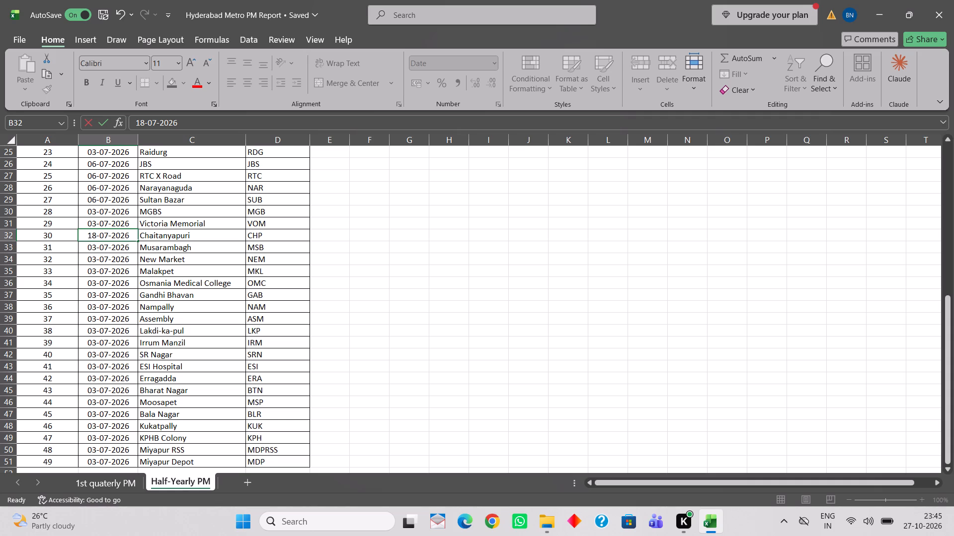
left_click(95, 222)
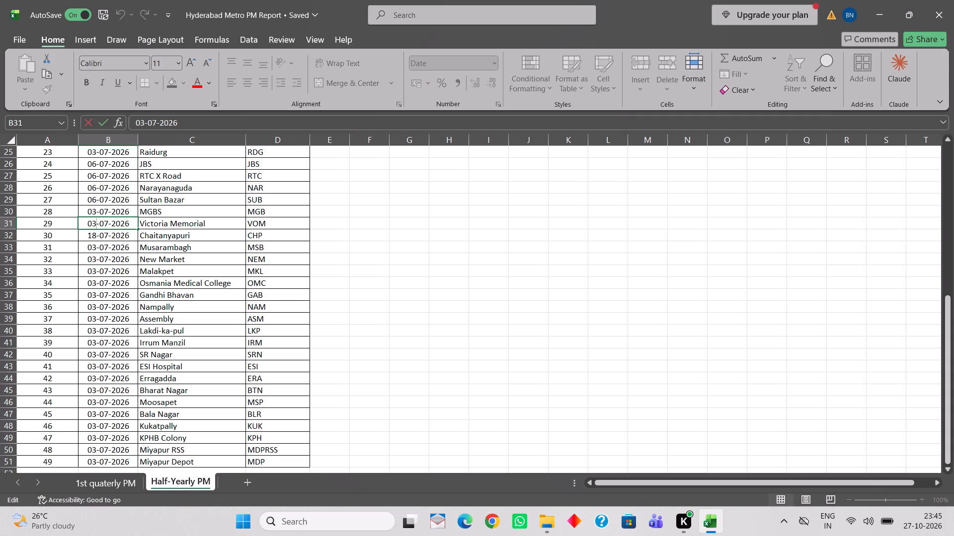
key("BackSpace")
key("BackSpace")
key("1")
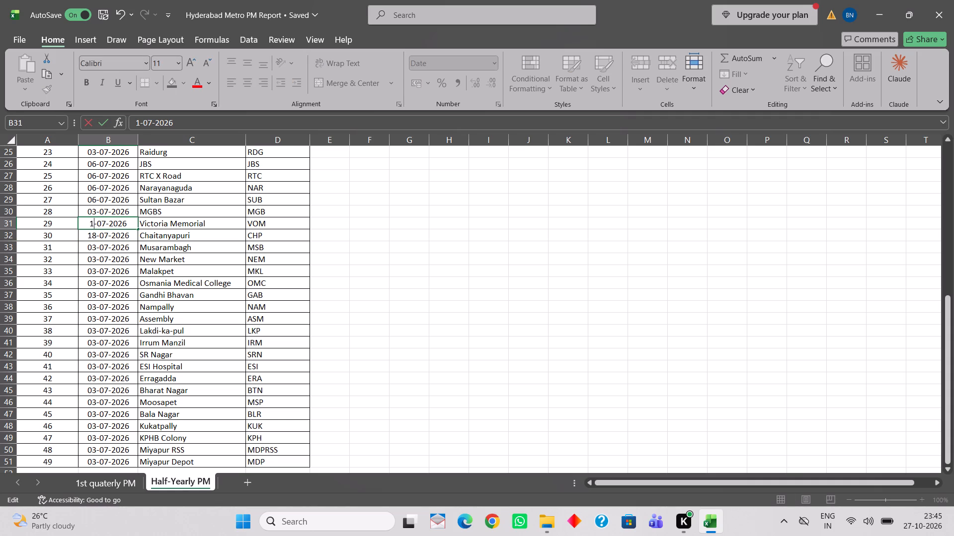
key("8")
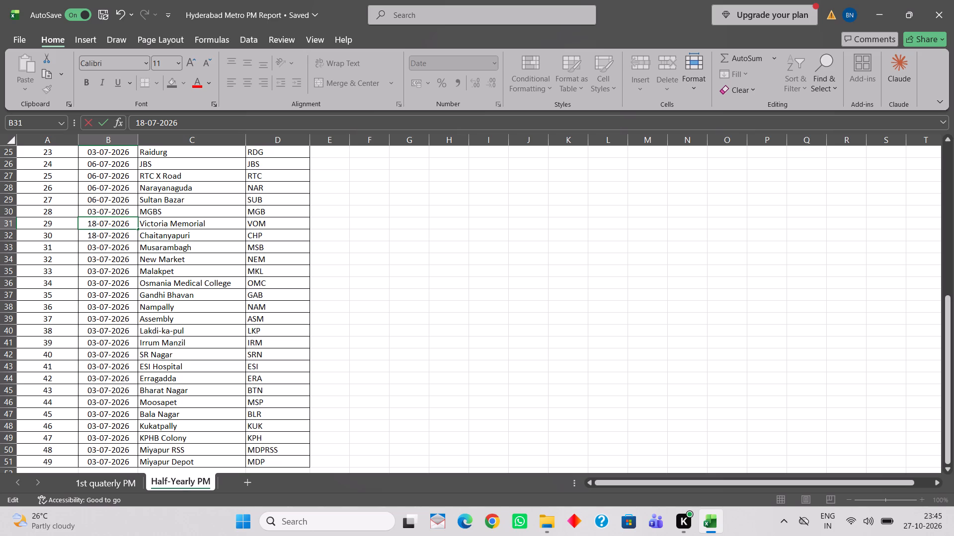
Change the date of the Musarambagh station, just below Chaitanyapuri, to 18-07-2026.
left_click(95, 246)
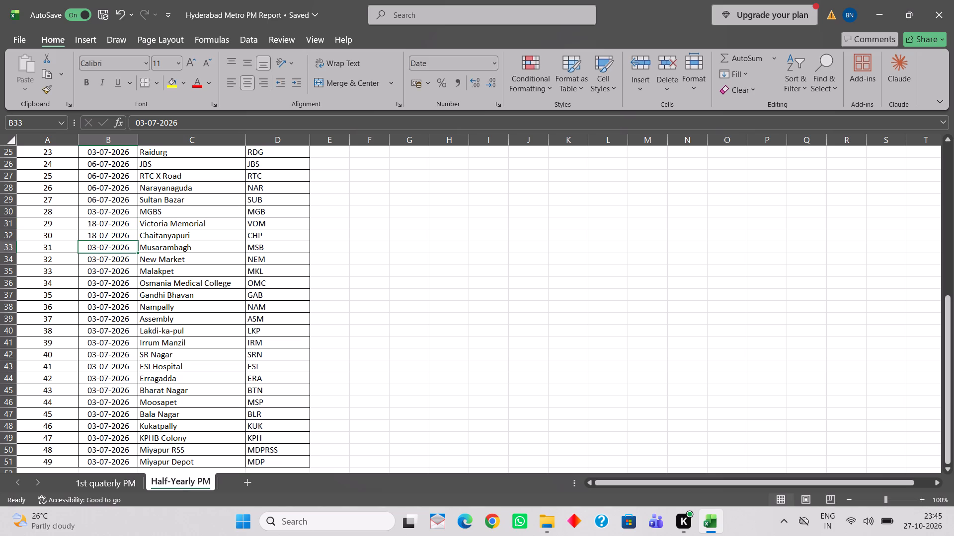
left_click(97, 249)
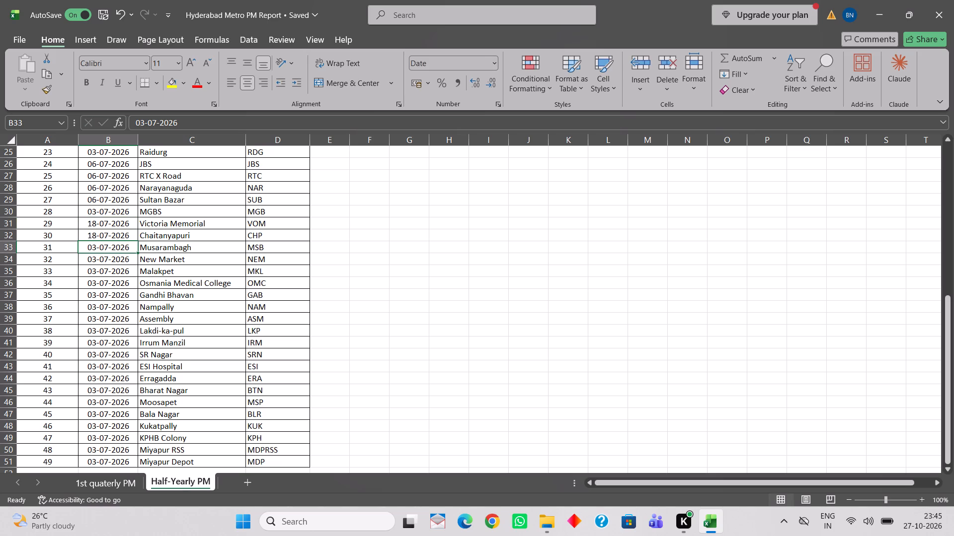
double_click(97, 247)
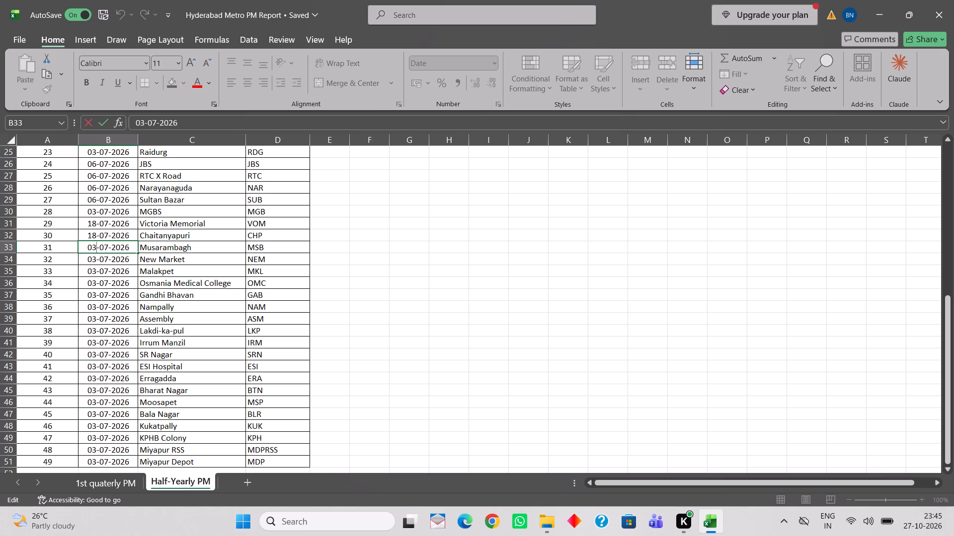
key("BackSpace")
key("BackSpace")
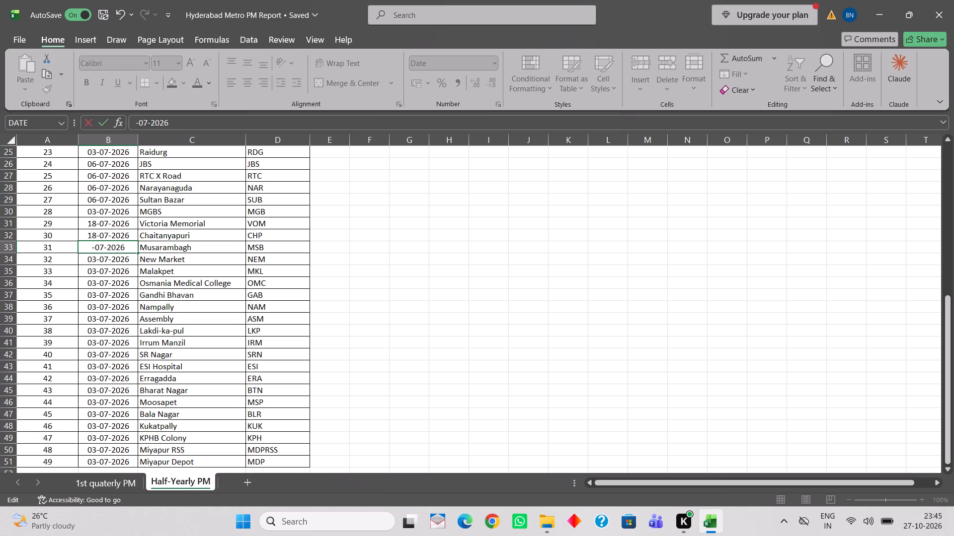
key("1")
key("8")
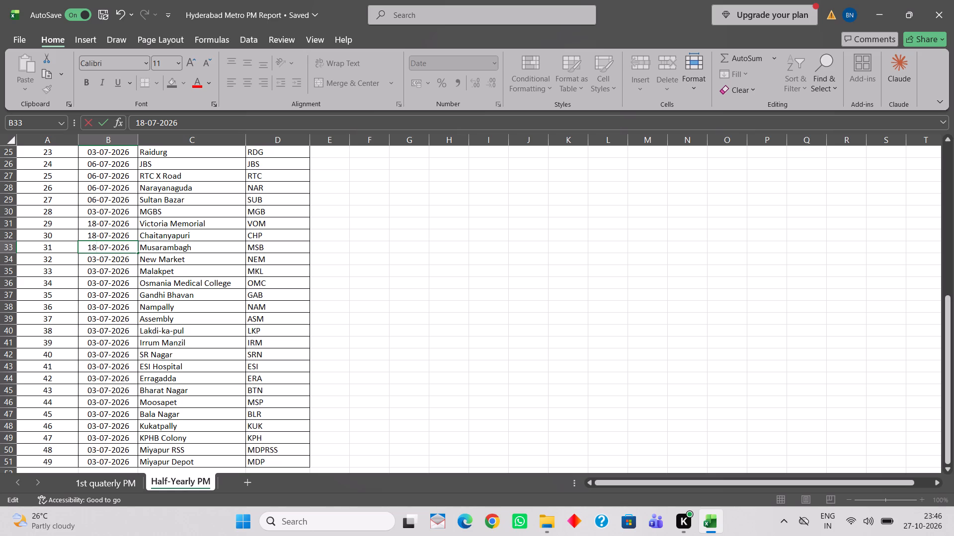
Change the date of the New Market station, serial number 32, to 17-07-2026.
left_click(97, 259)
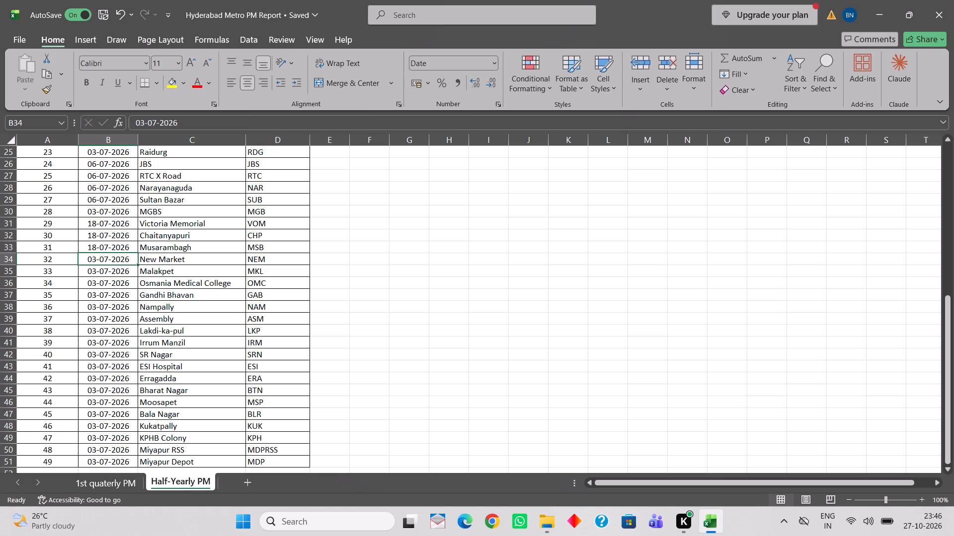
double_click(95, 259)
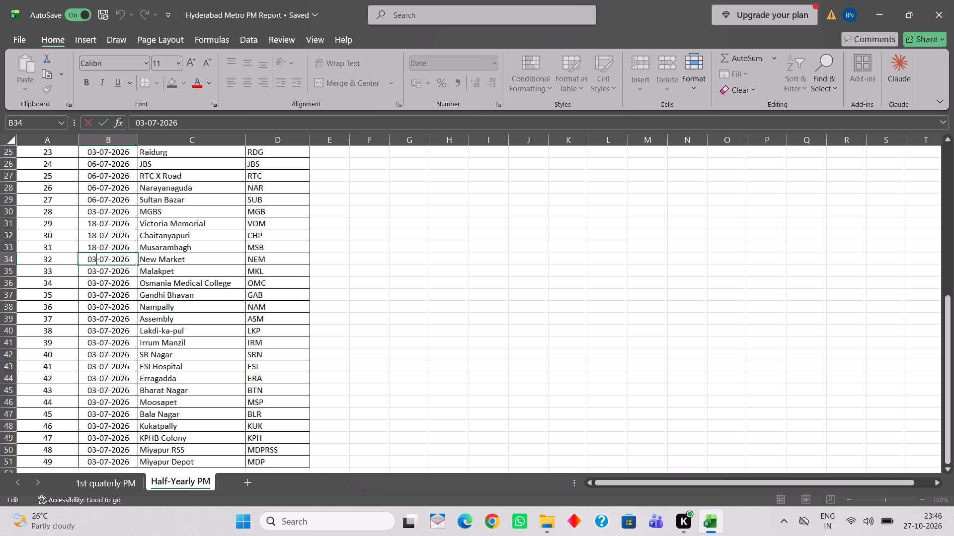
key("BackSpace")
key("BackSpace")
key("1")
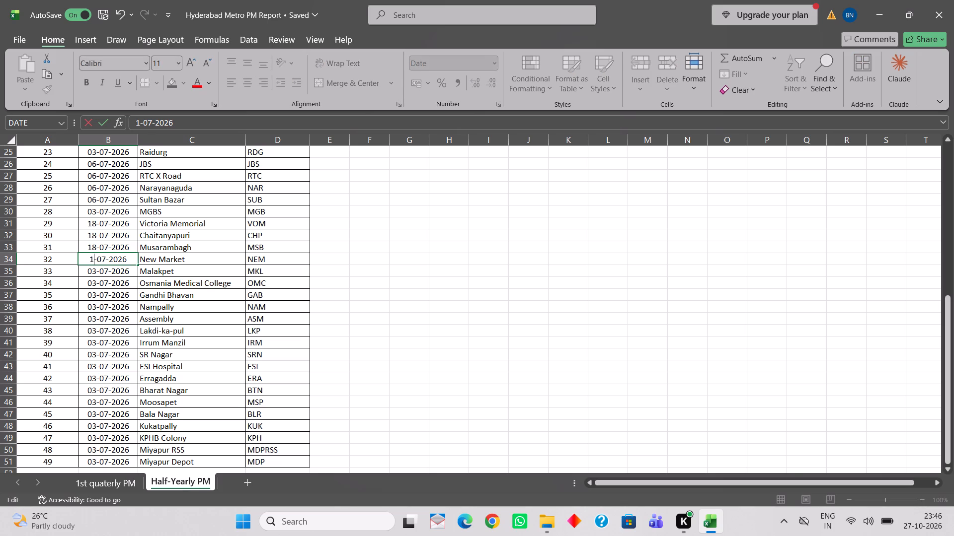
key("7")
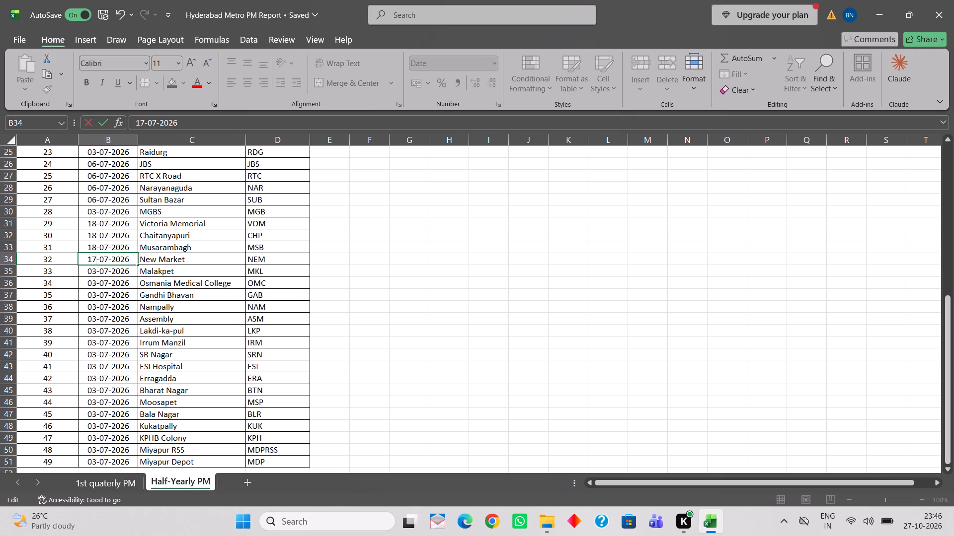
Change the date of the Malakpet station, serial number 33, to 17-07-2026.
double_click(98, 271)
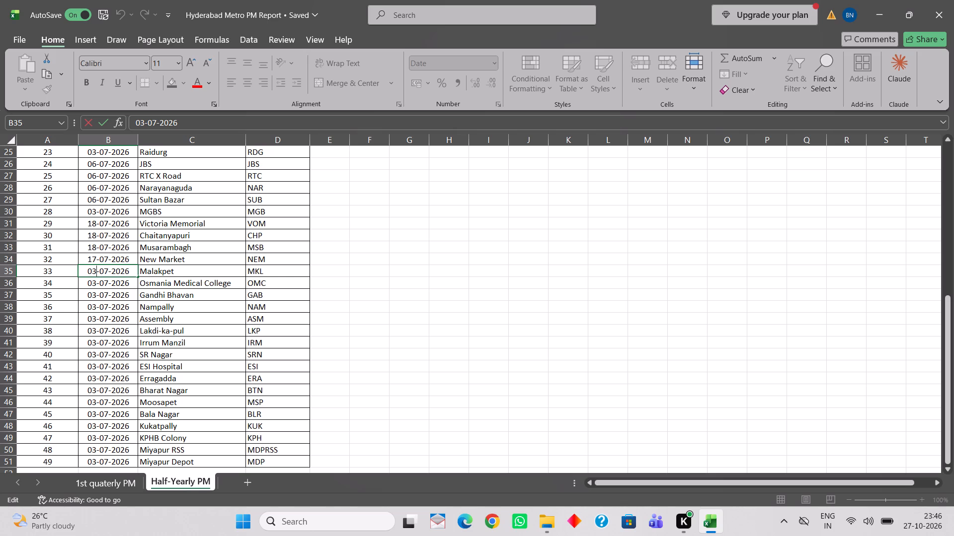
key("BackSpace")
key("BackSpace")
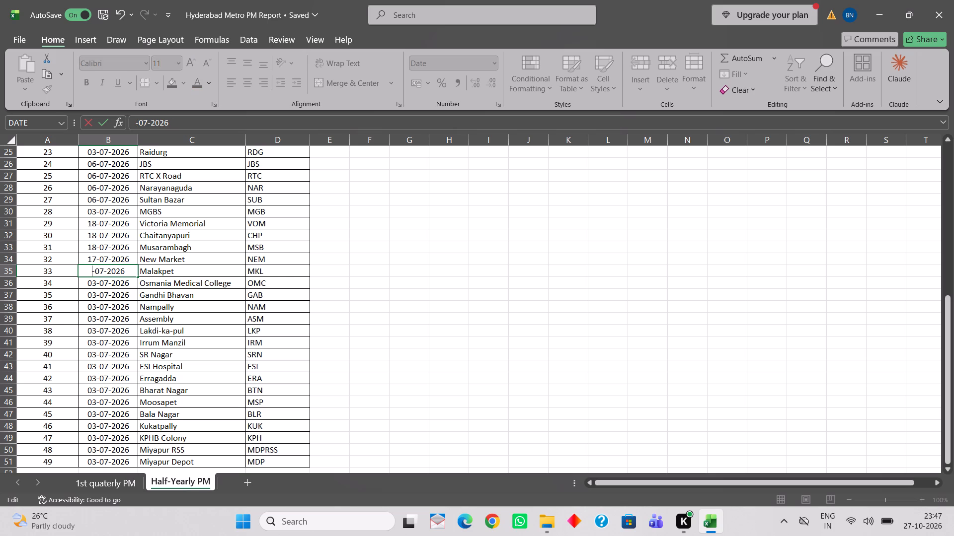
key("1")
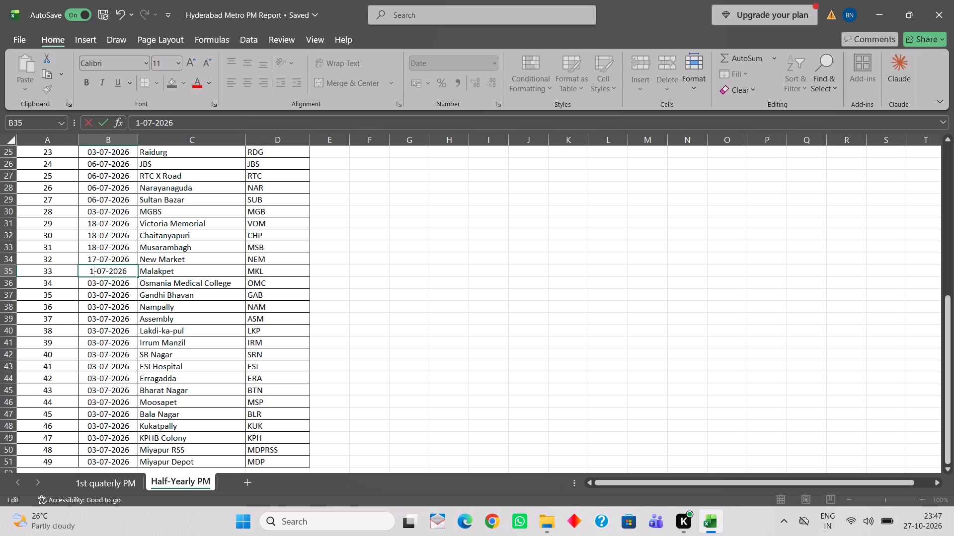
key("7")
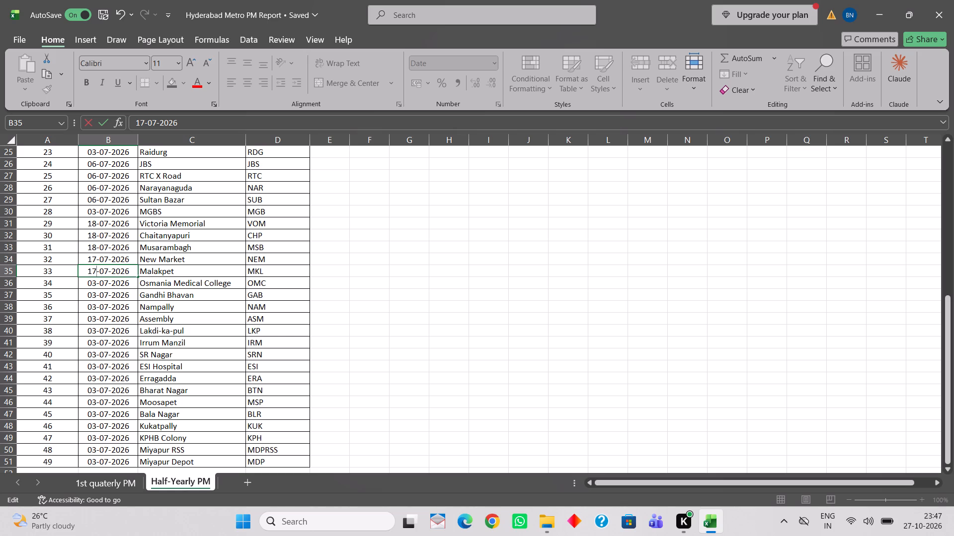
Change the date of the MGBS station, serial number 28, to 17-07-2026.
scroll(143, 291, "up", 1)
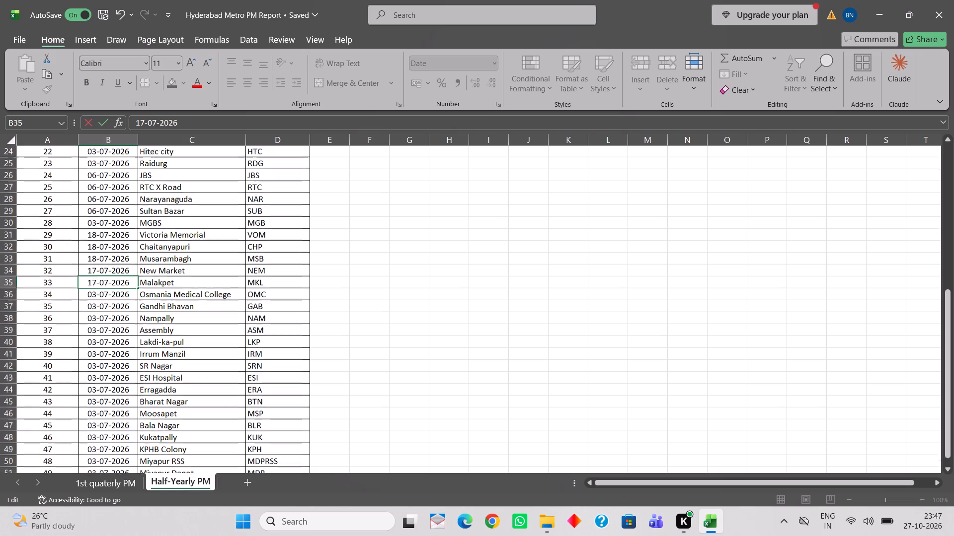
scroll(112, 302, "up", 1)
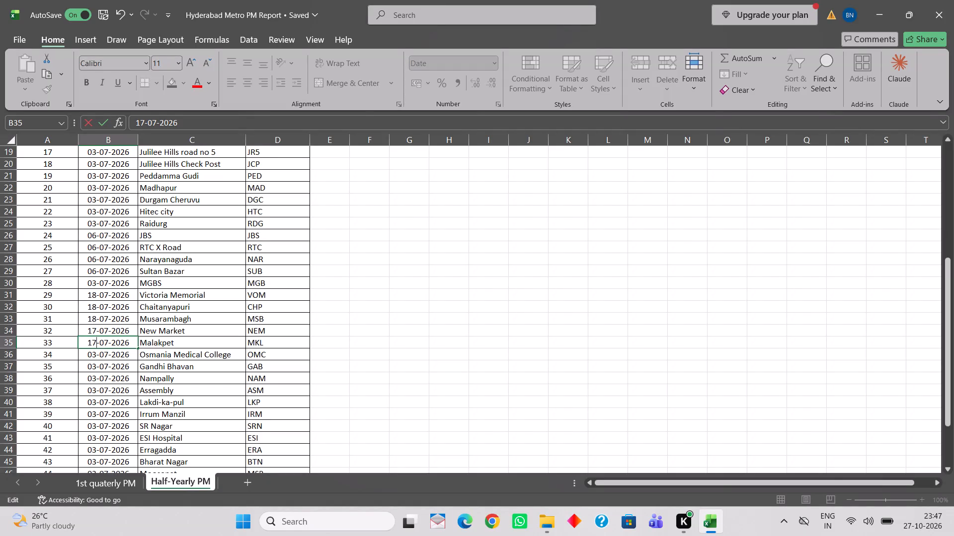
scroll(106, 322, "down", 1)
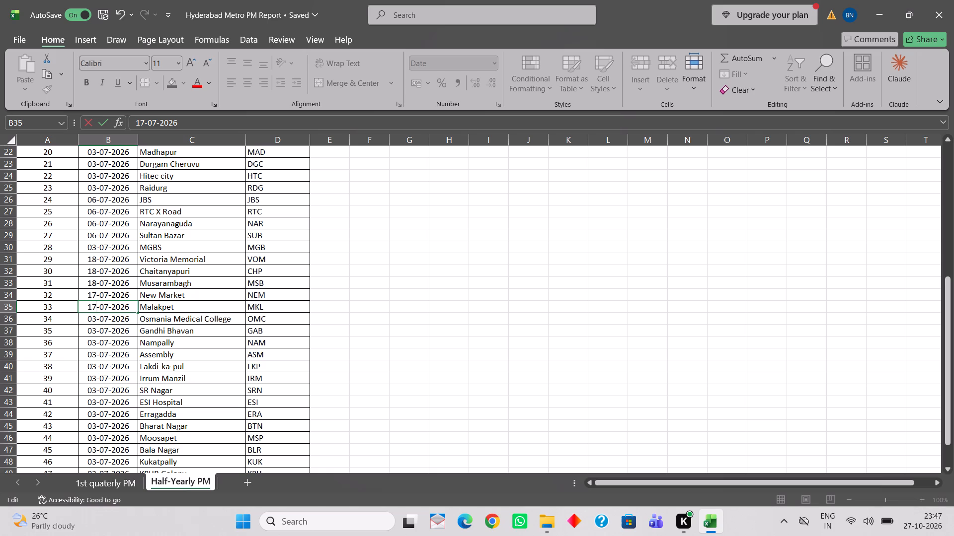
scroll(106, 322, "up", 1)
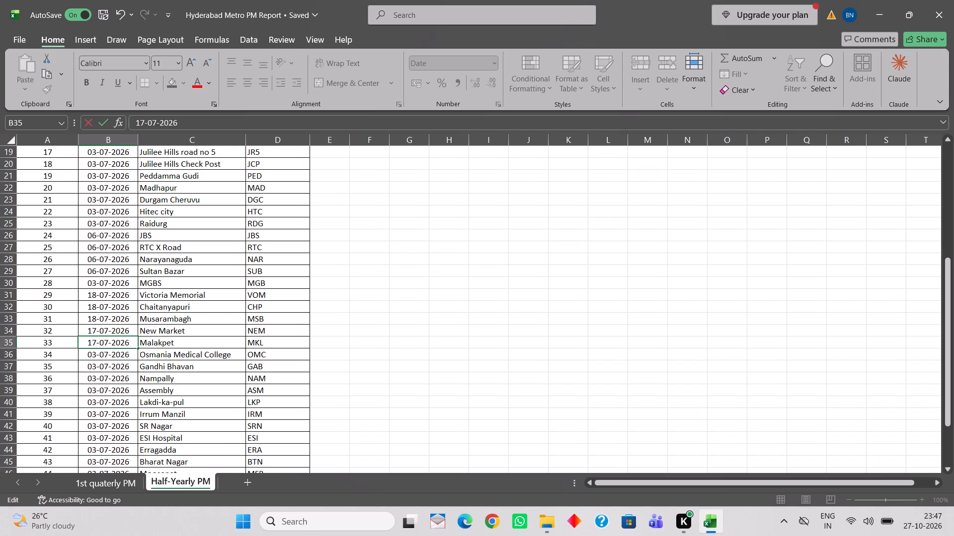
scroll(106, 322, "up", 1)
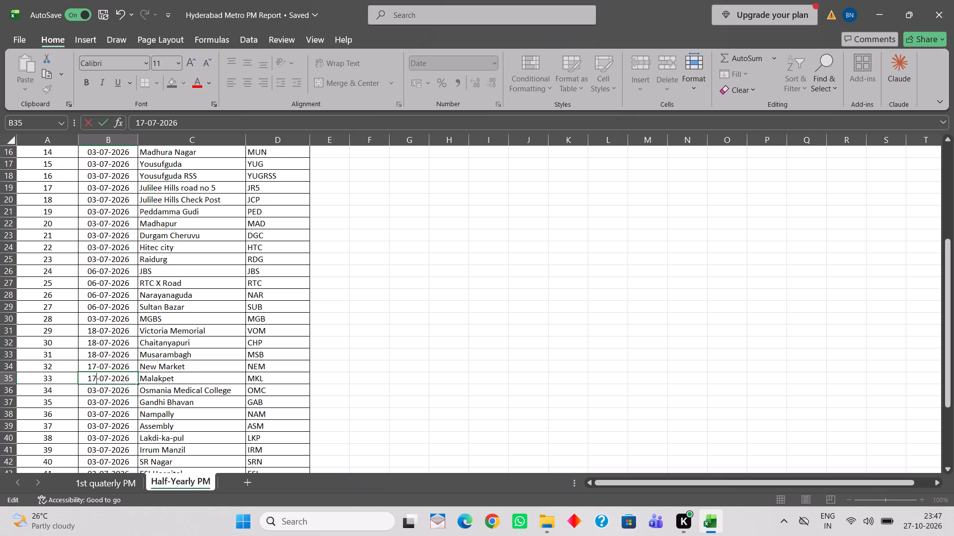
left_click(92, 318)
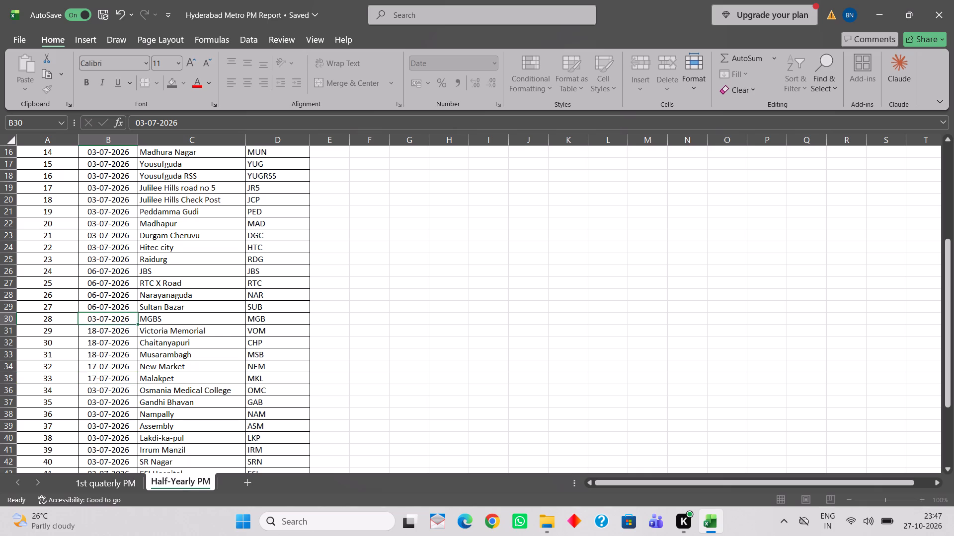
double_click(94, 319)
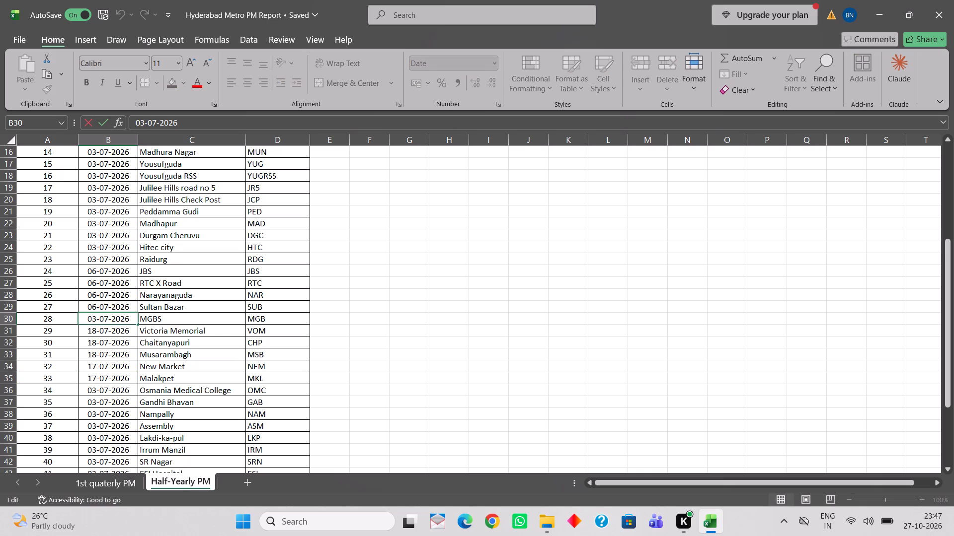
key("Right")
key("BackSpace")
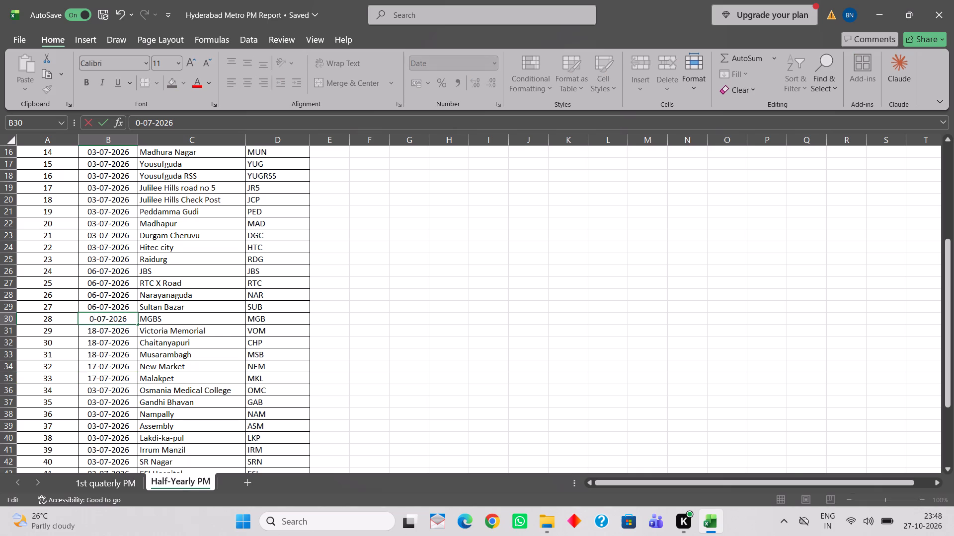
key("BackSpace")
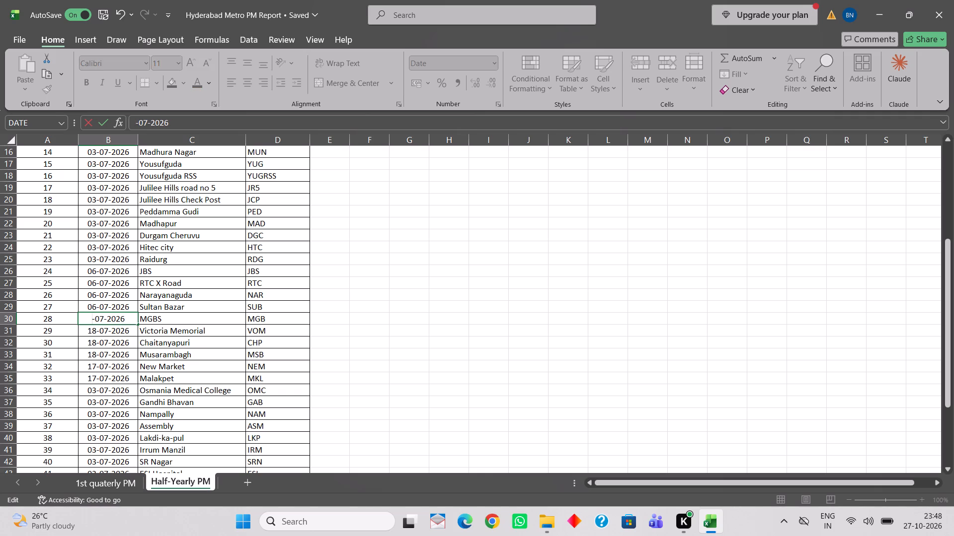
key("1")
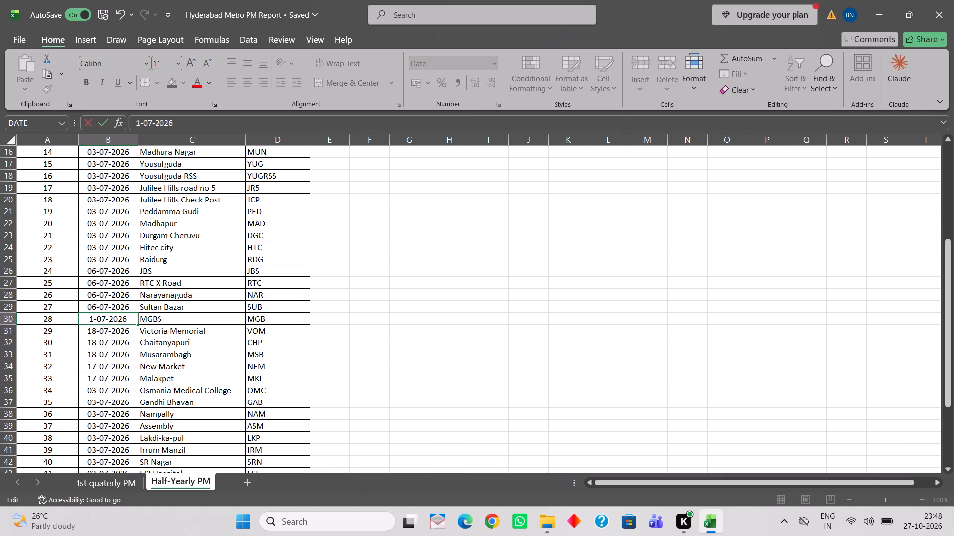
key("7")
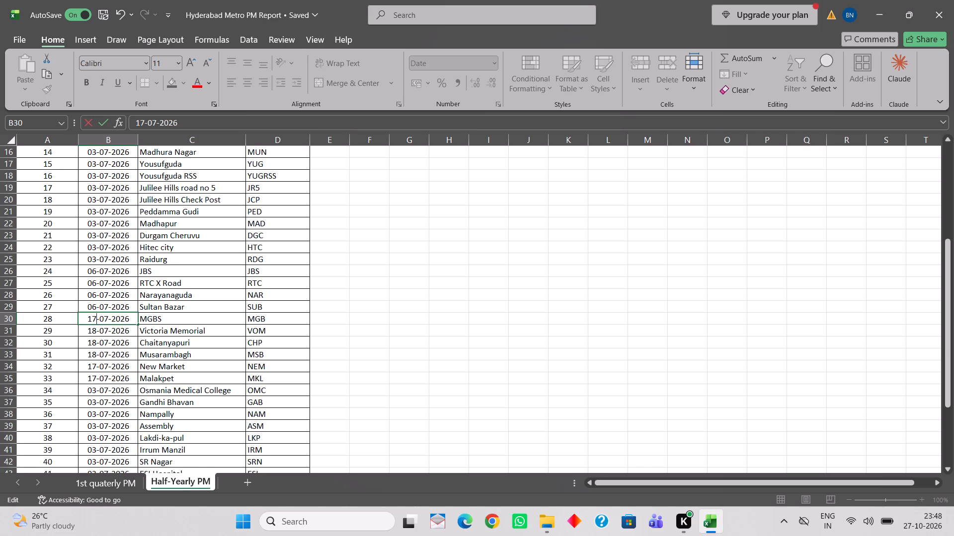
Open the date of the Osmania Medical College station, serial number 34, for editing at its day part.
left_click(96, 388)
double_click(94, 392)
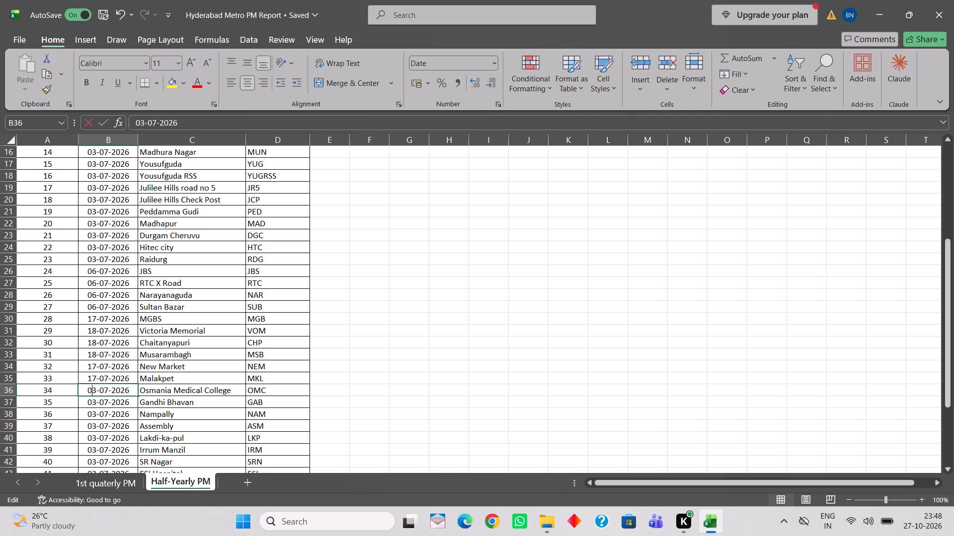
key("Right")
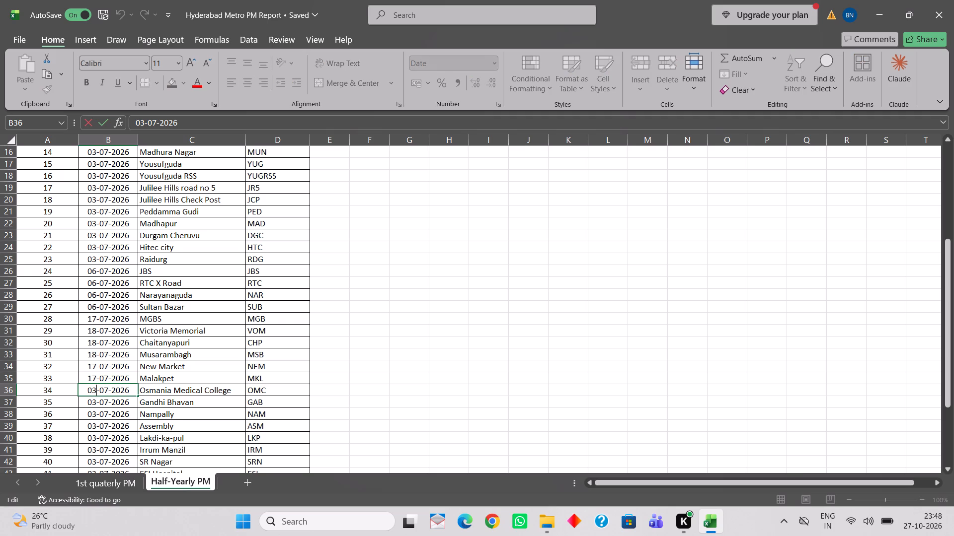
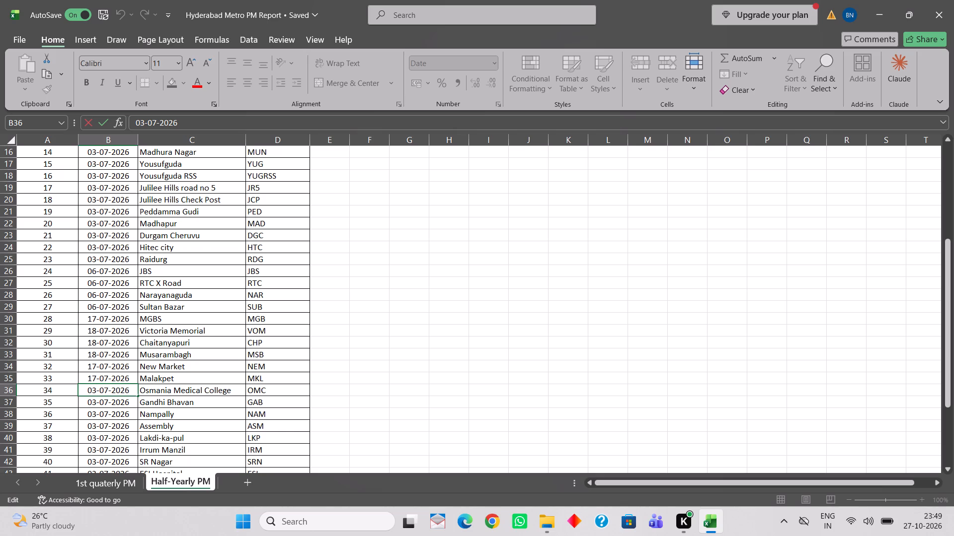
Change the date of the Osmania Medical College station, serial number 34, to 14-07-2026.
key("BackSpace")
key("BackSpace")
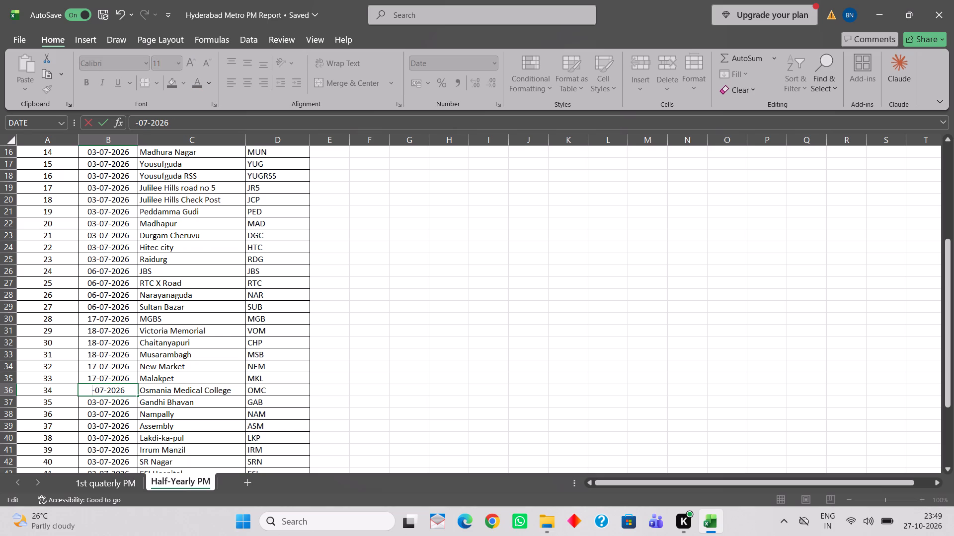
key("1")
key("4")
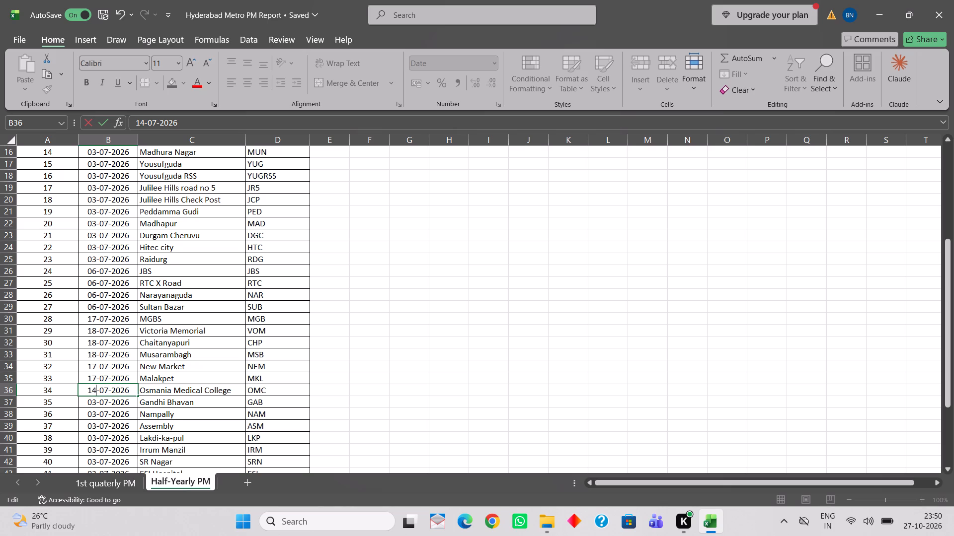
Change the date of the Gandhi Bhavan station, serial number 35, to 14-07-2026.
double_click(95, 401)
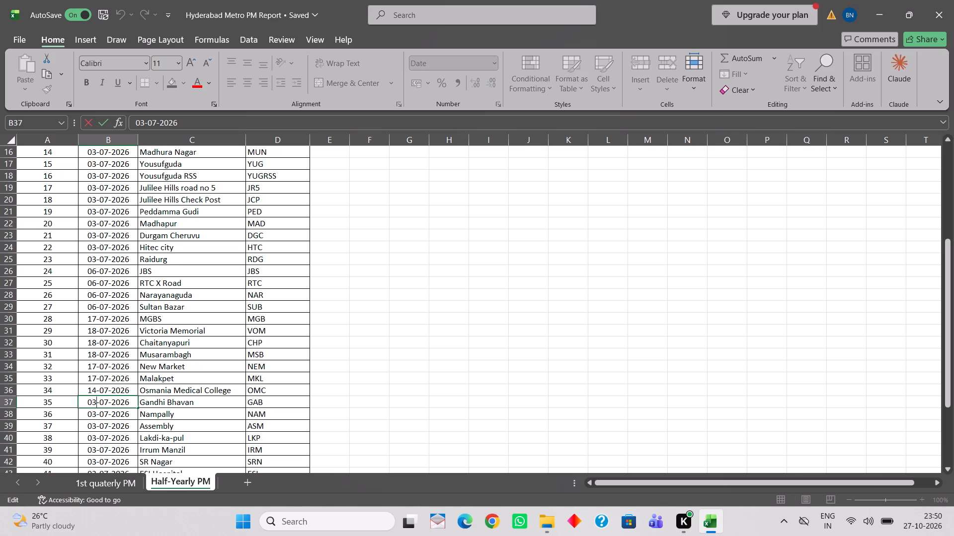
key("BackSpace")
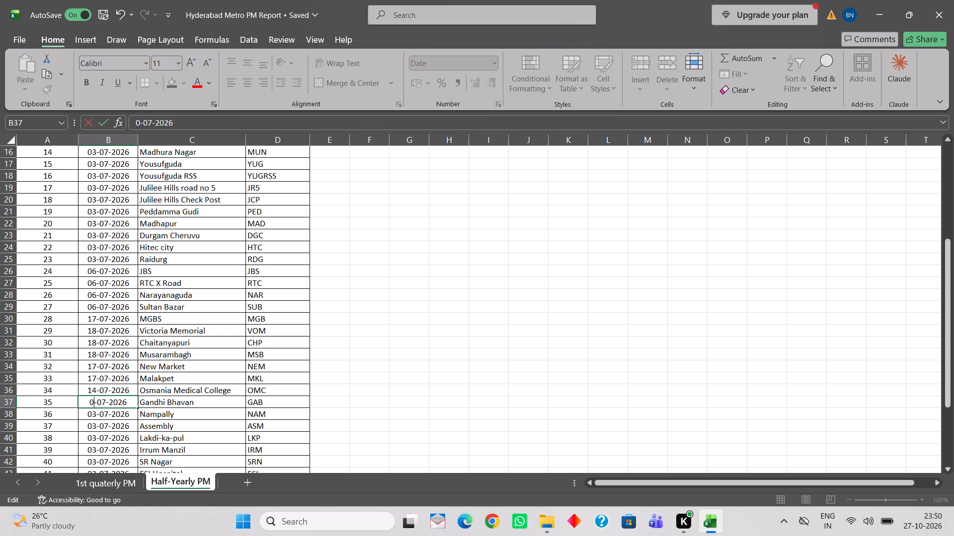
key("BackSpace")
key("1")
key("4")
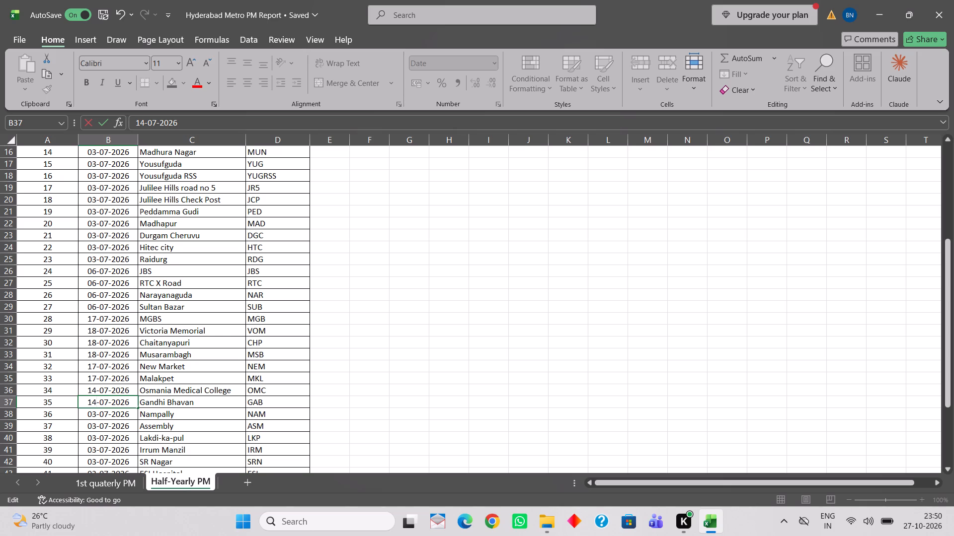
Change the date of the Nampally station, serial number 36, to 14-07-2026.
left_click(97, 415)
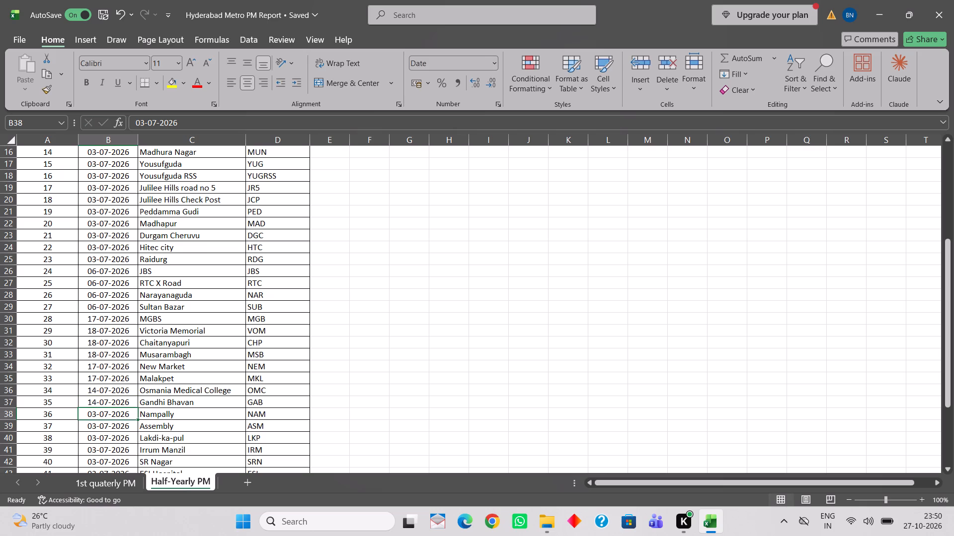
double_click(96, 414)
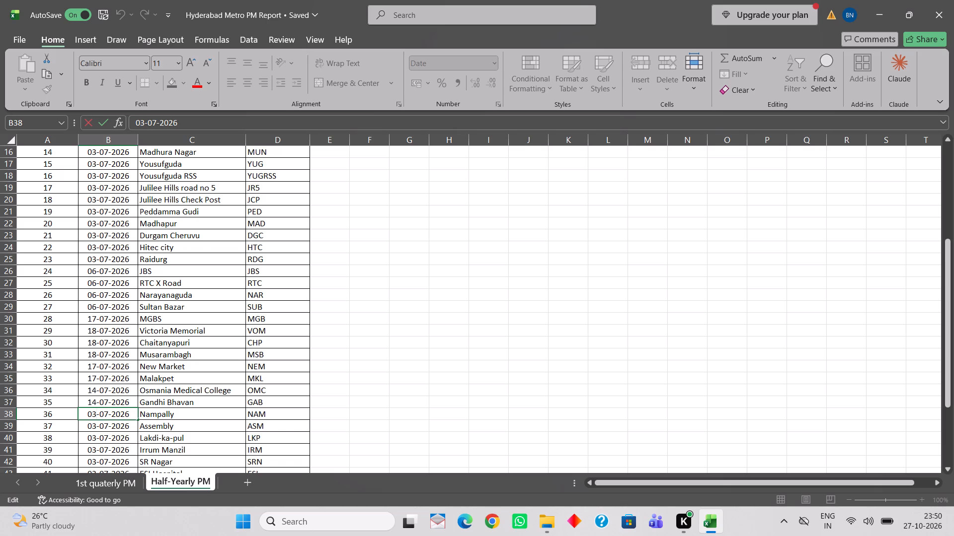
key("BackSpace")
key("BackSpace")
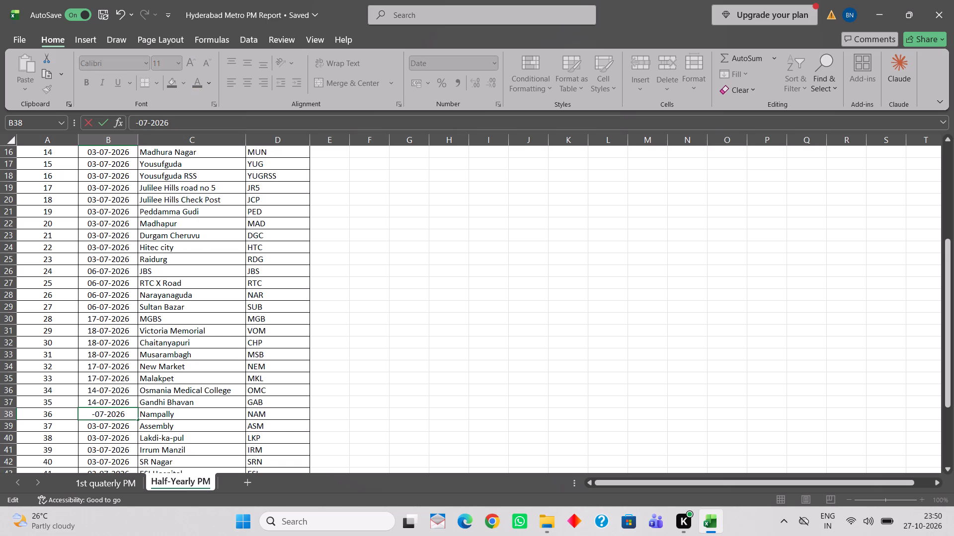
key("1")
key("4")
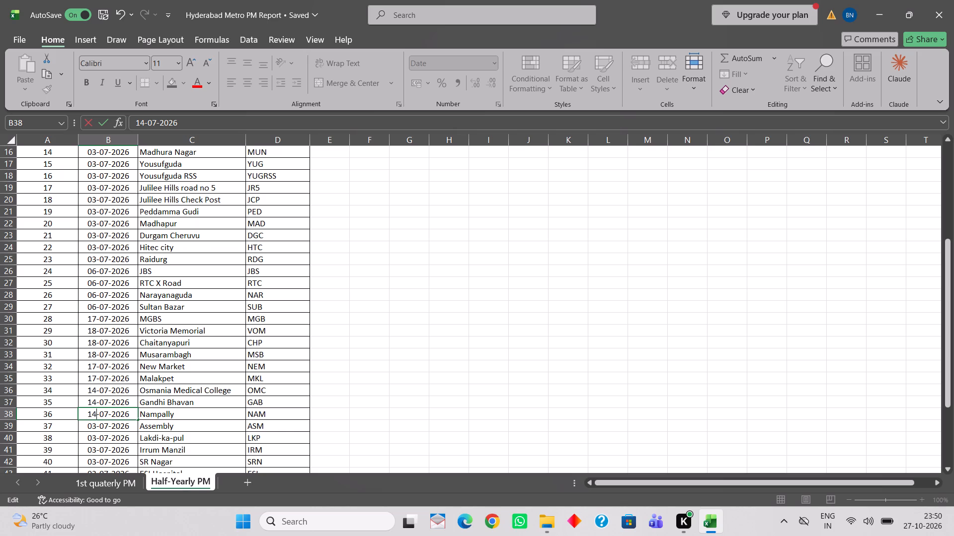
Change the date of the Assembly station, serial number 37, to 14-07-2026.
double_click(95, 425)
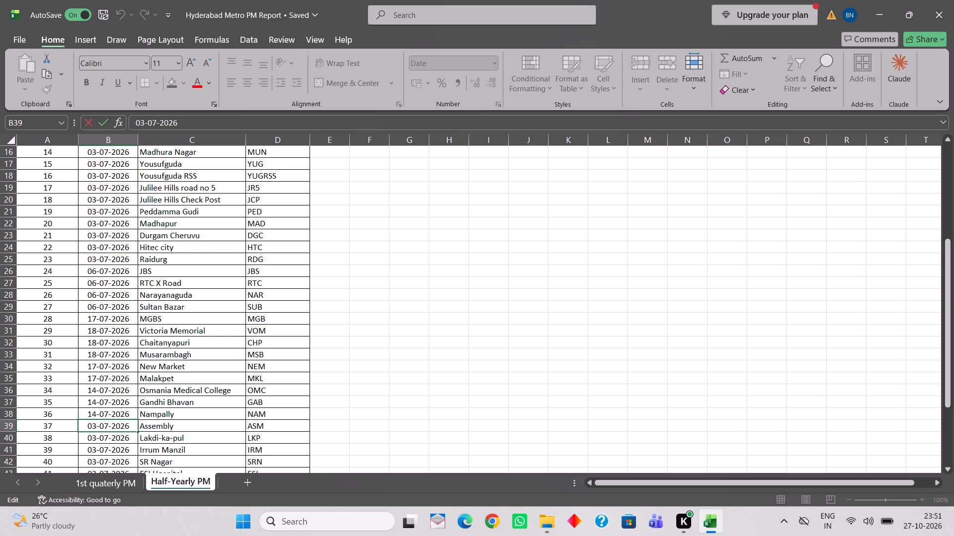
key("BackSpace")
key("BackSpace")
type("14")
Change the date of the Lakdi-ka-pul station, serial number 38, to 13-07-2026.
double_click(97, 436)
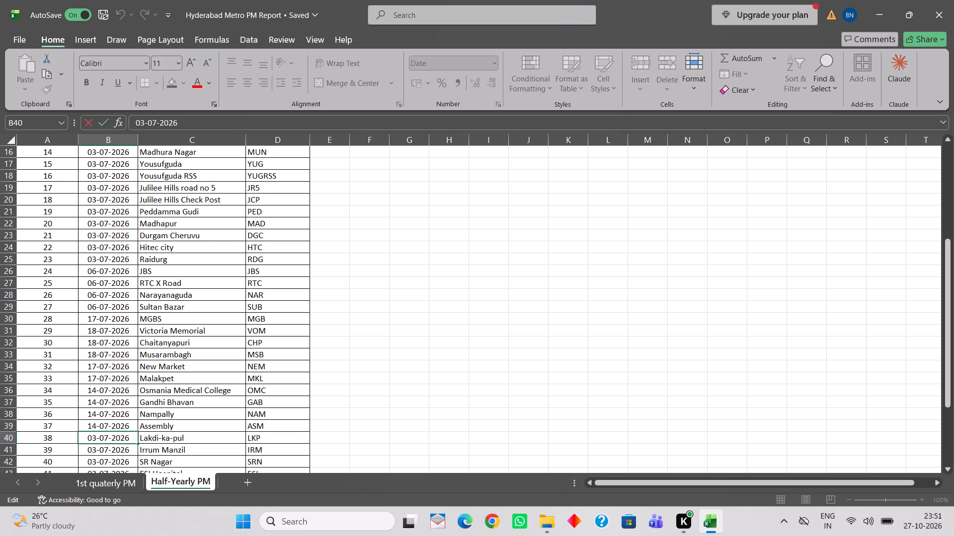
key("Left")
key("BackSpace")
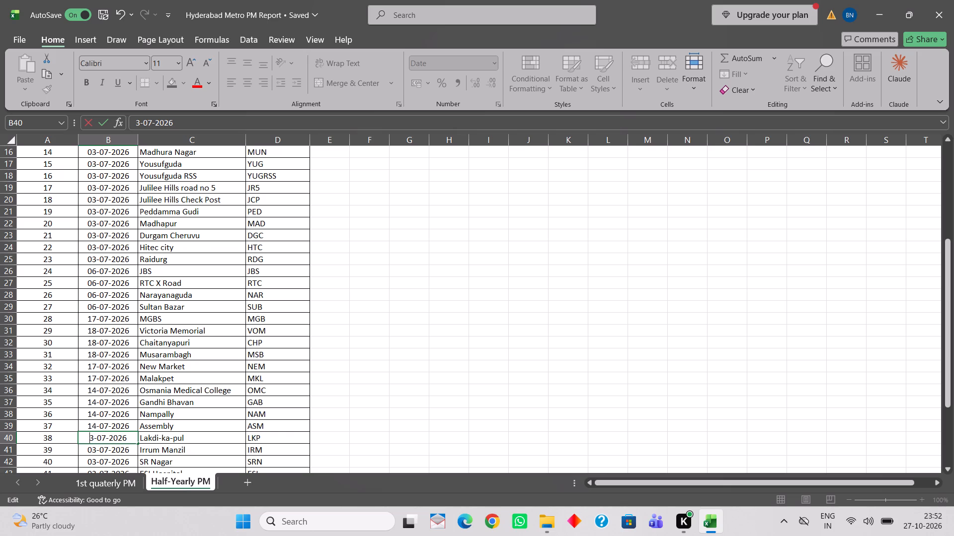
key("1")
Change the date of the Irrum Manzil station, serial number 39, to 13-07-2026.
left_click(95, 451)
double_click(94, 450)
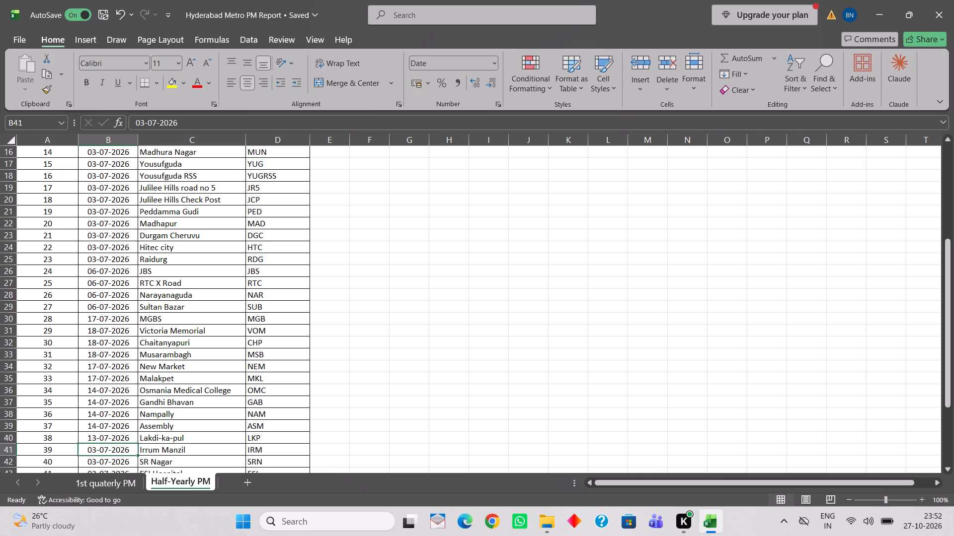
key("Left")
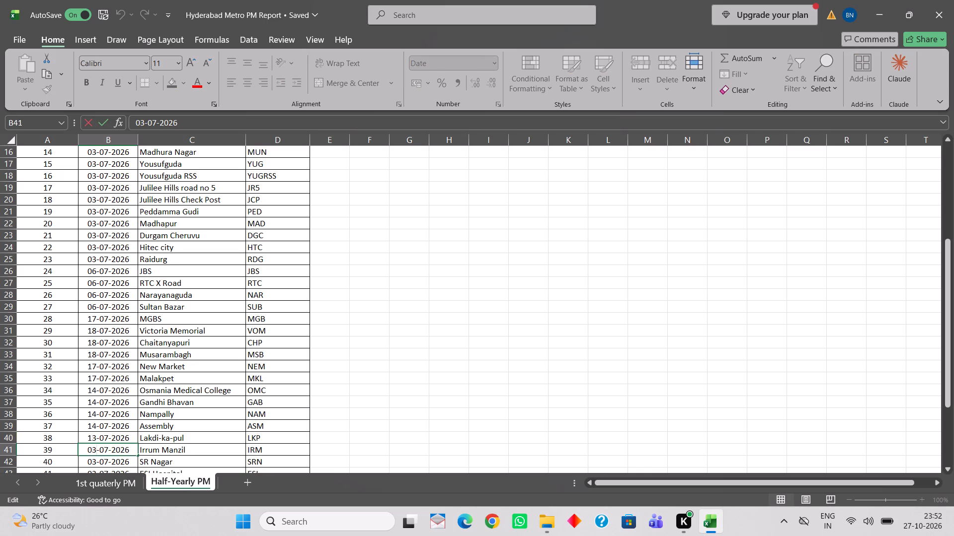
key("BackSpace")
key("1")
Change the date of the SR Nagar station, serial number 40, to 13-07-2026.
scroll(85, 451, "down", 1)
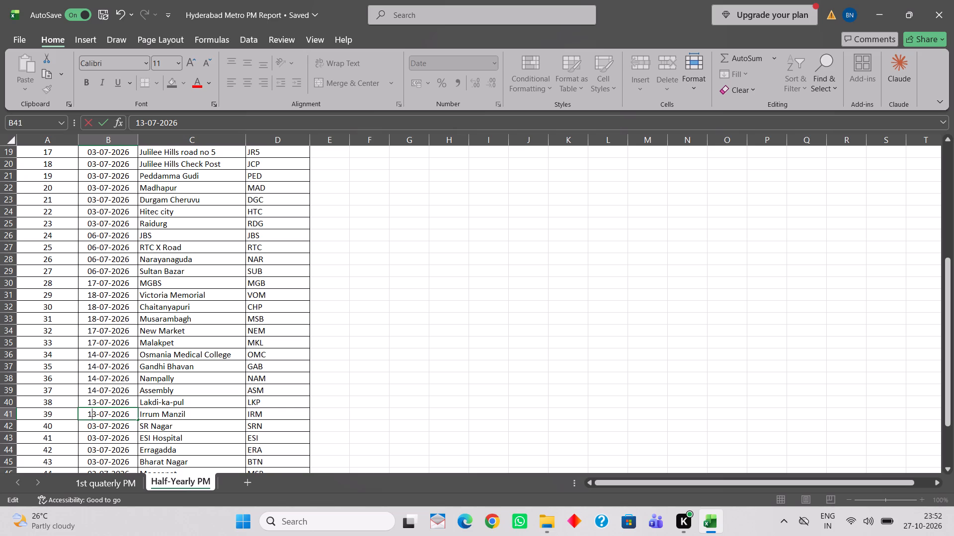
double_click(92, 428)
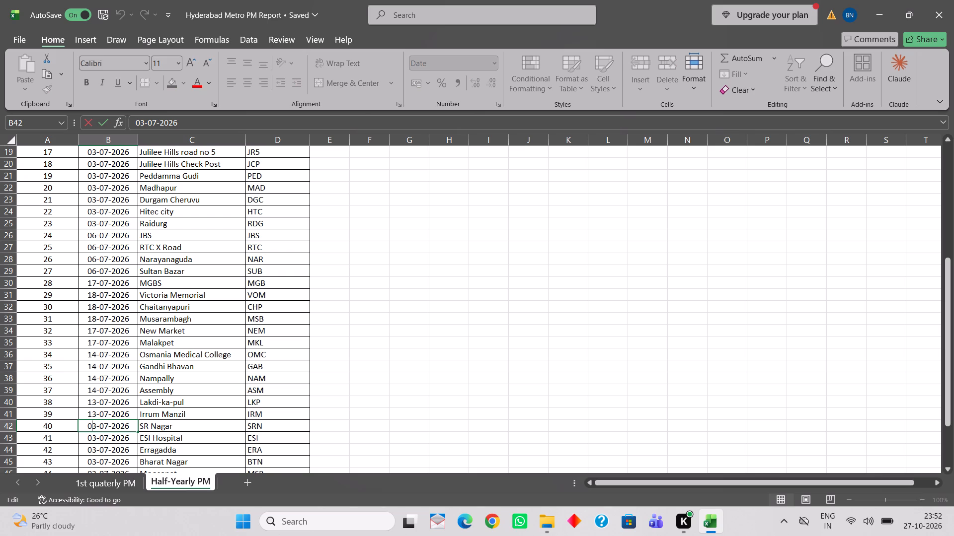
key("BackSpace")
key("1")
Change the date of the ESI Hospital station, serial number 41, to 13-07-2026.
scroll(131, 439, "down", 1)
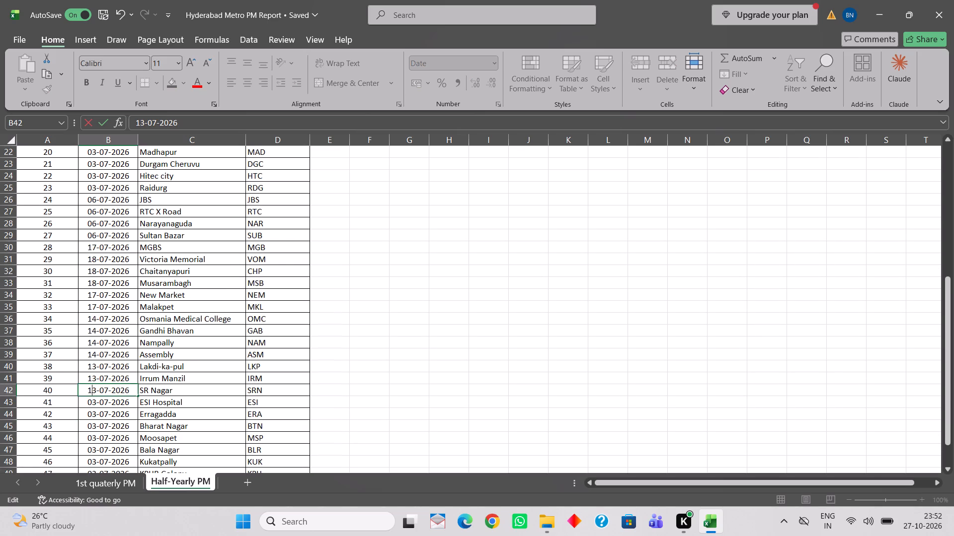
double_click(91, 401)
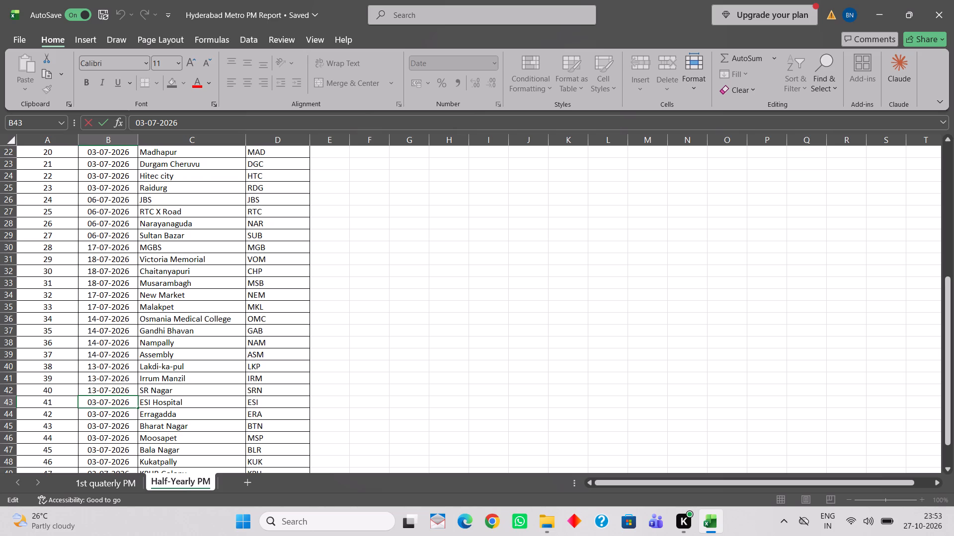
key("BackSpace")
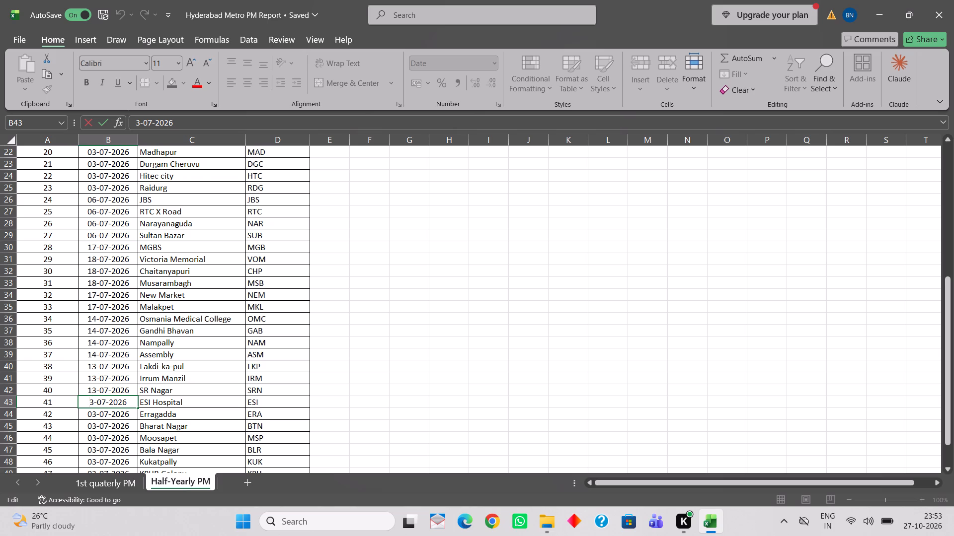
key("1")
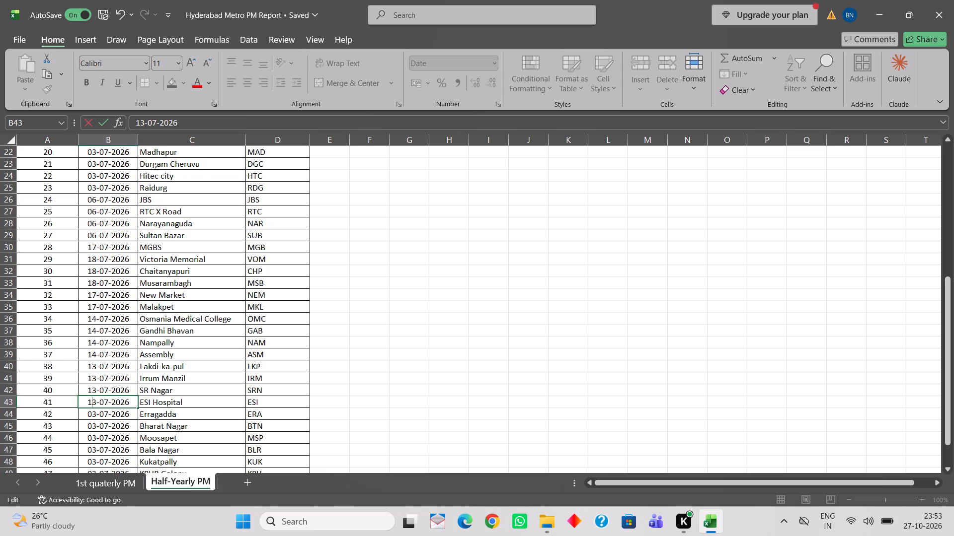
Change the date of the Erragadda station, serial number 42, to 12-07-2026.
double_click(94, 413)
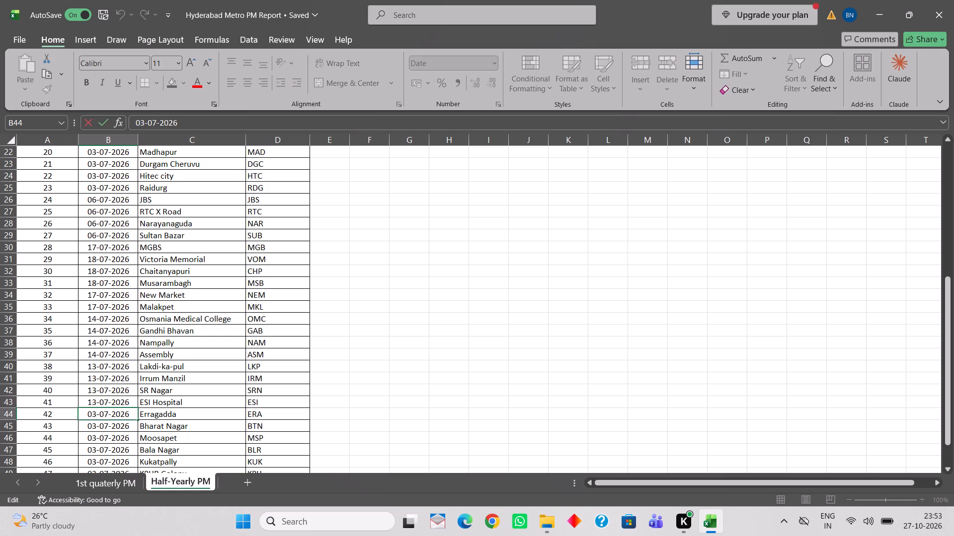
key("BackSpace")
key("BackSpace")
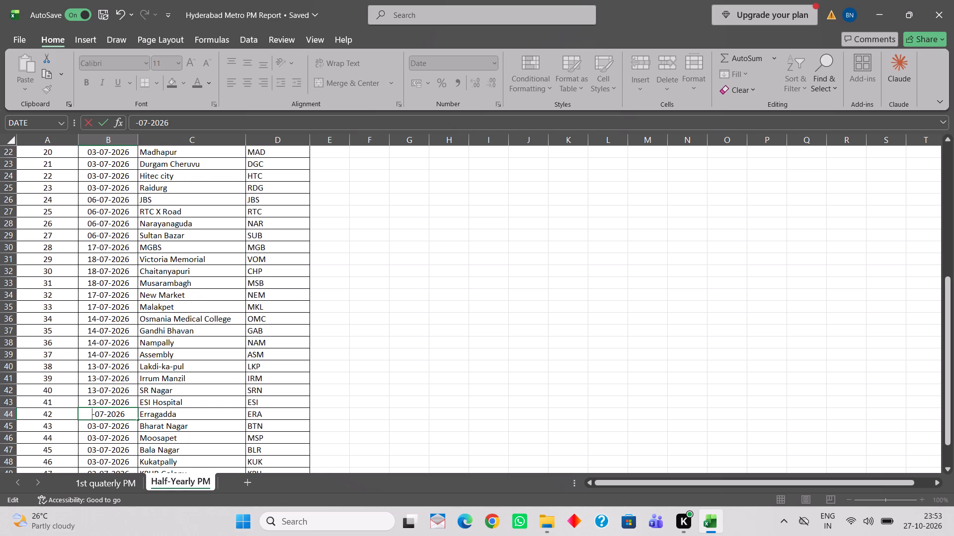
type("12")
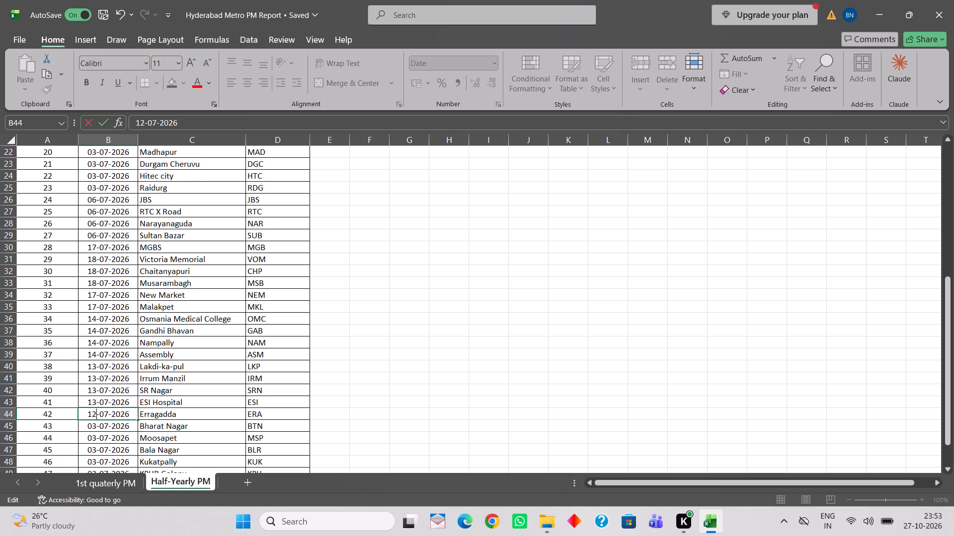
Change the date of the Bharat Nagar station, serial number 43, to 12-07-2026.
double_click(95, 428)
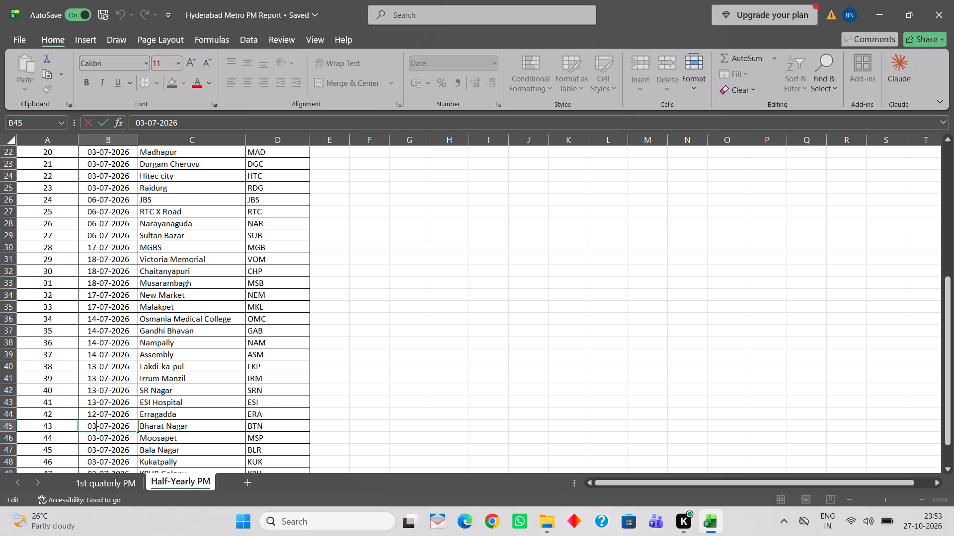
key("BackSpace")
key("BackSpace")
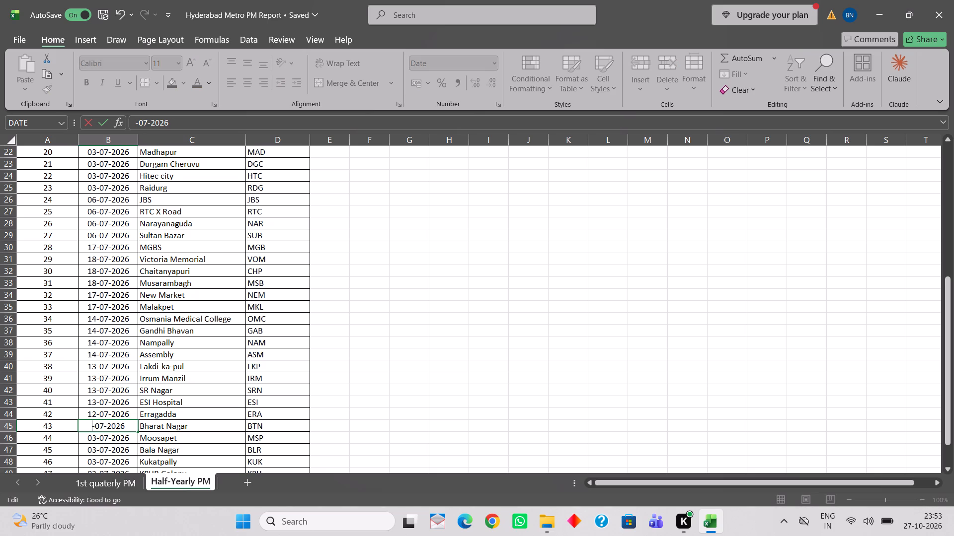
type("12")
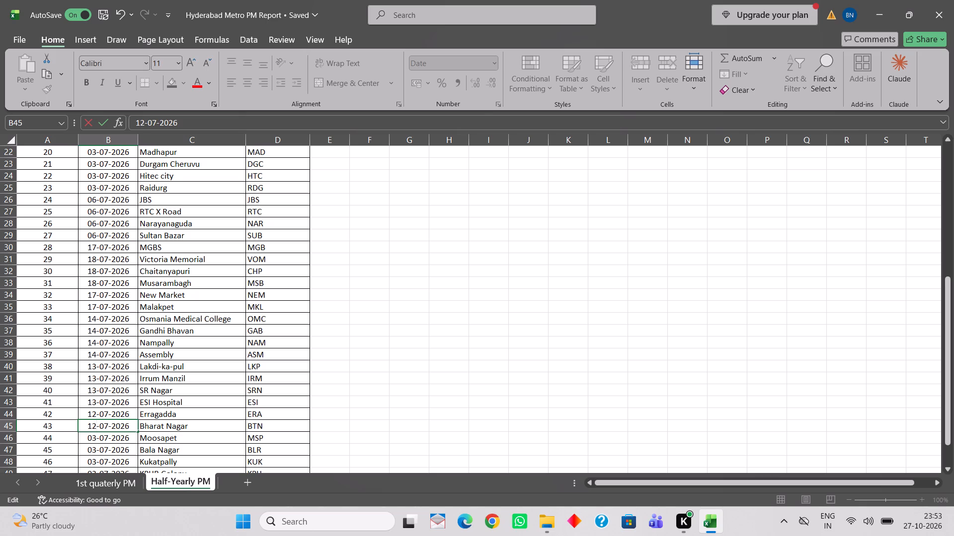
Change the date of the Moosapet station, serial number 44, to 12-07-2026.
double_click(94, 439)
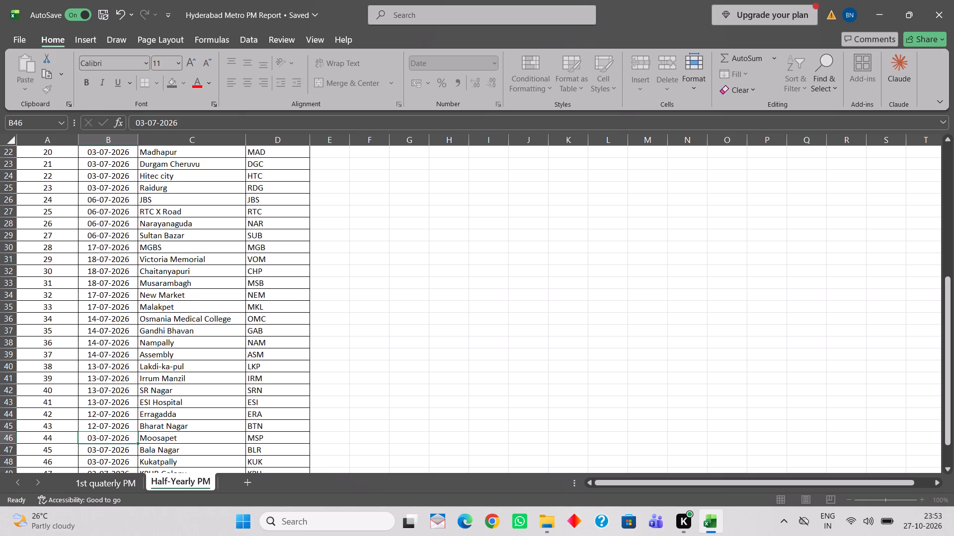
key("Right")
key("BackSpace")
key("BackSpace")
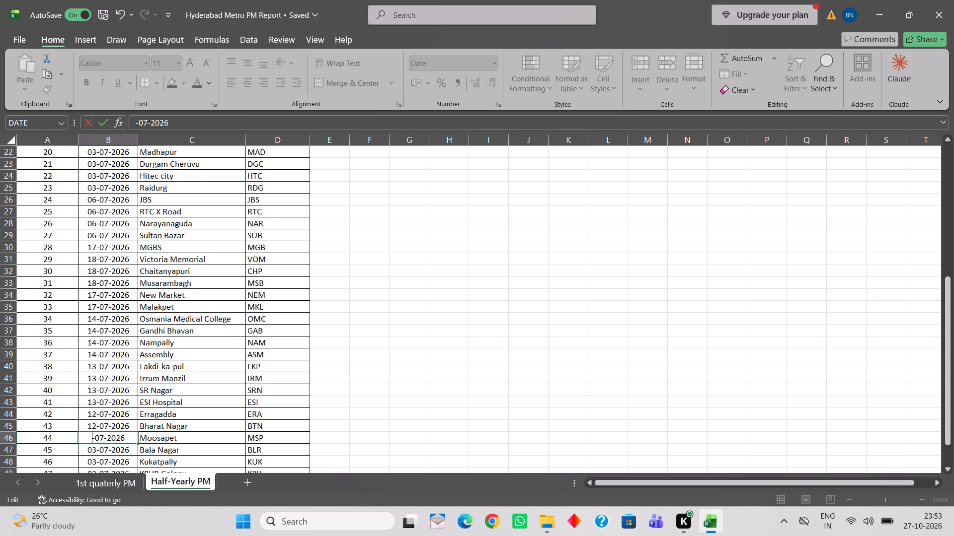
type("12")
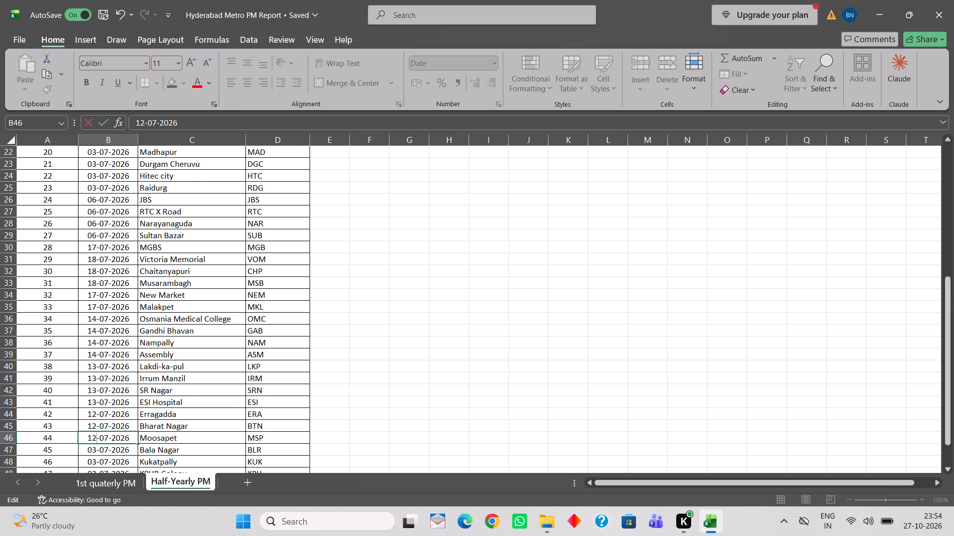
Change the date of the Bala Nagar station, serial number 45, to 12-07-2026.
scroll(101, 444, "down", 2)
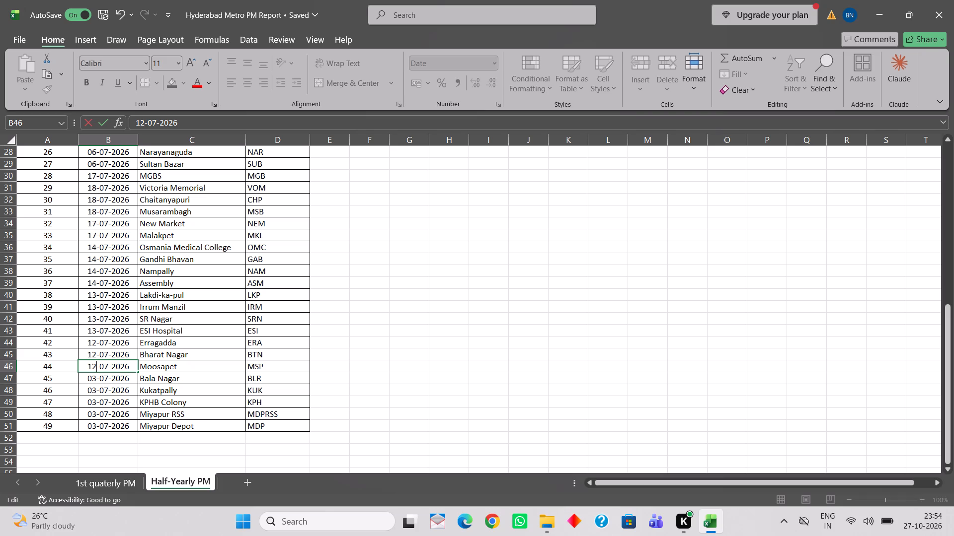
left_click(93, 378)
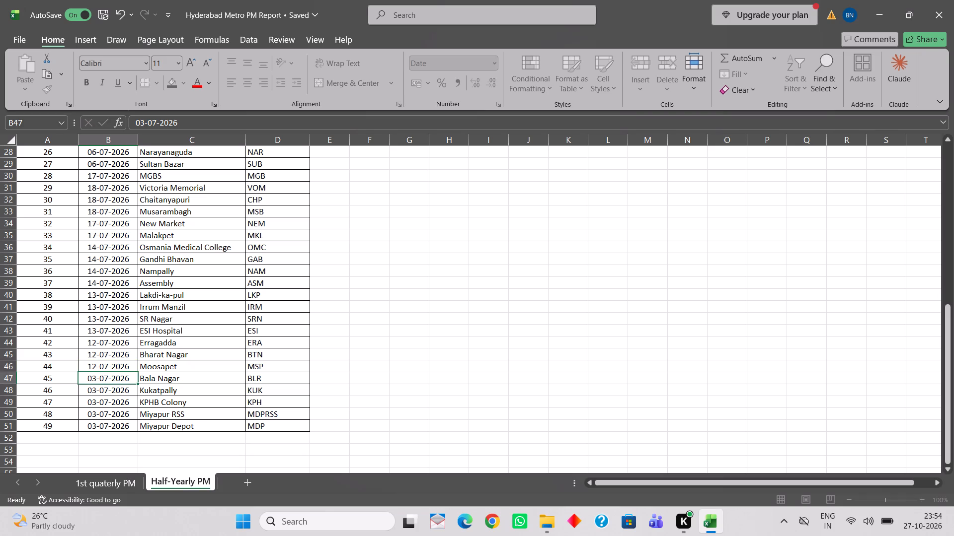
double_click(96, 377)
key("BackSpace")
key("BackSpace")
type("12")
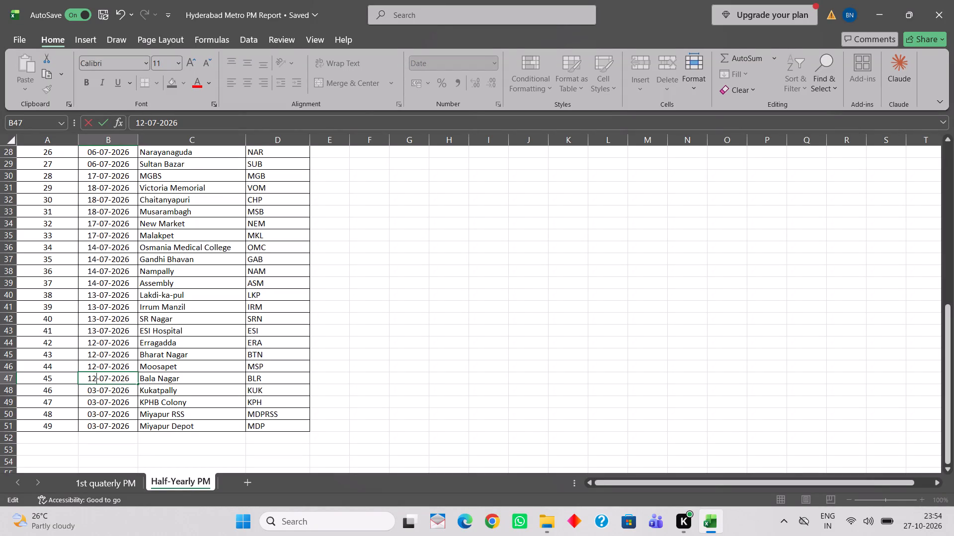
Change the date of the Kukatpally station, serial number 46, to 11-07-2026.
double_click(94, 392)
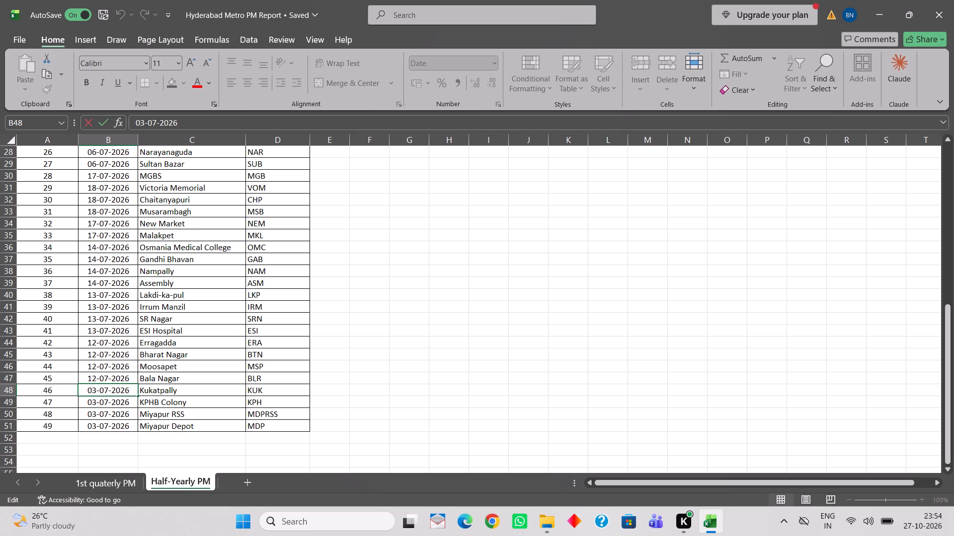
key("Right")
key("BackSpace")
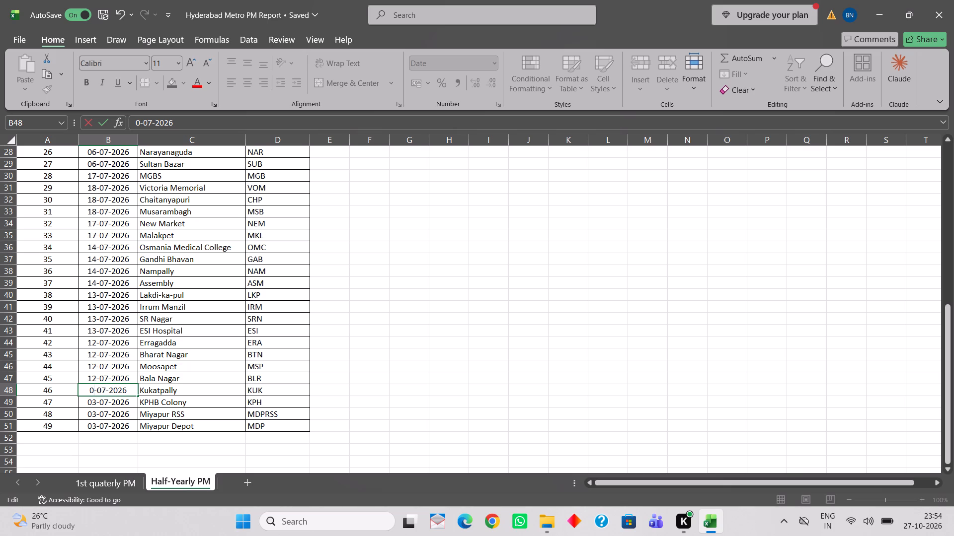
key("BackSpace")
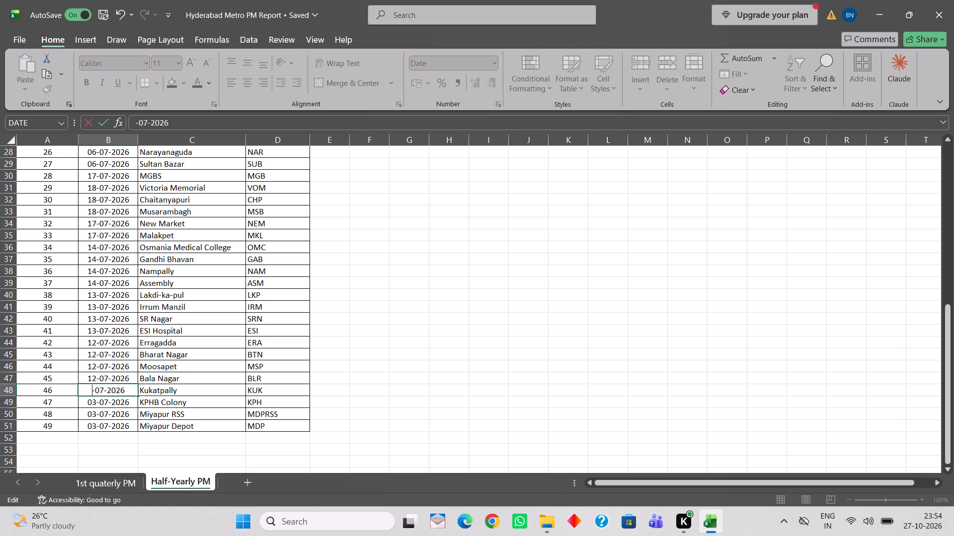
type("11")
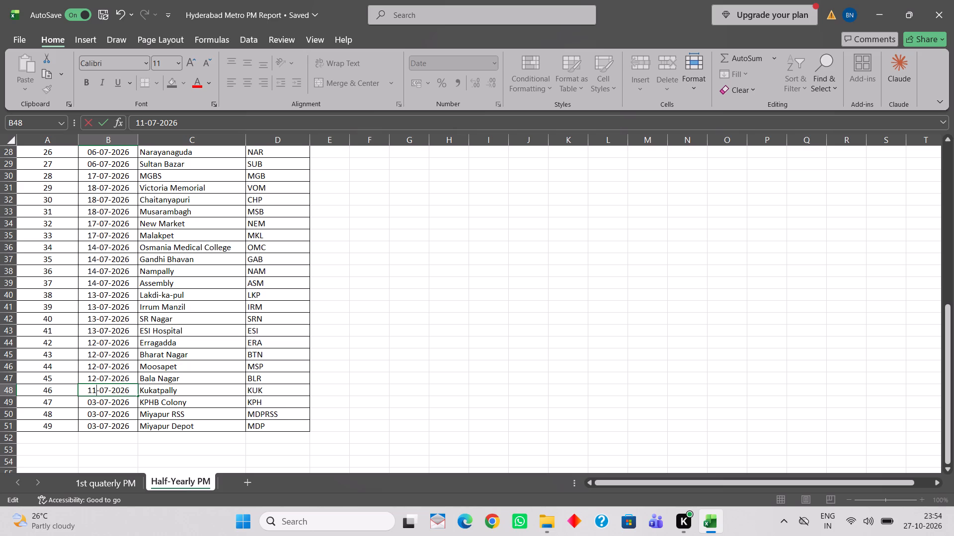
Change the date of the KPHB Colony station, serial number 47, to 11-07-2026.
triple_click(96, 401)
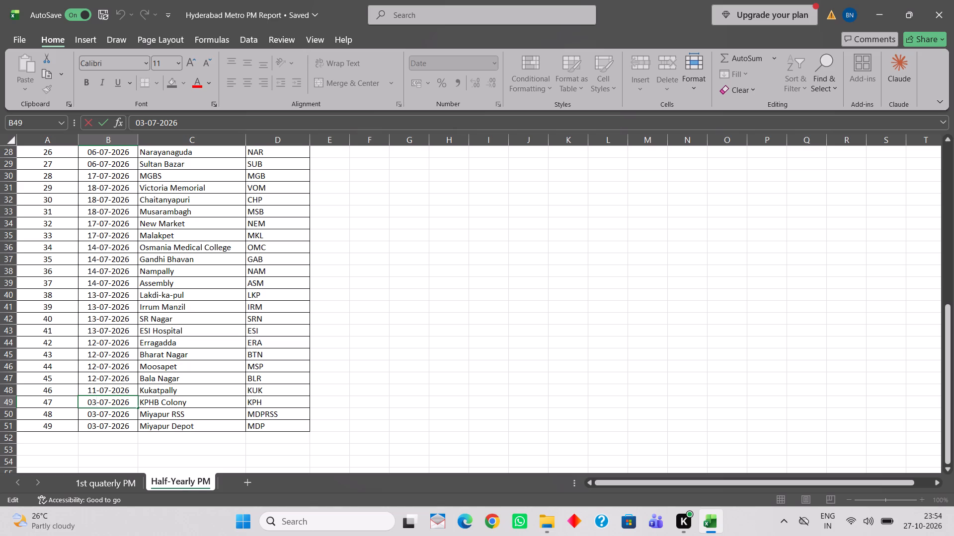
key("BackSpace")
key("BackSpace")
type("11")
Change the date of Miyapur Depot, serial number 49, to 11-07-2026.
double_click(95, 426)
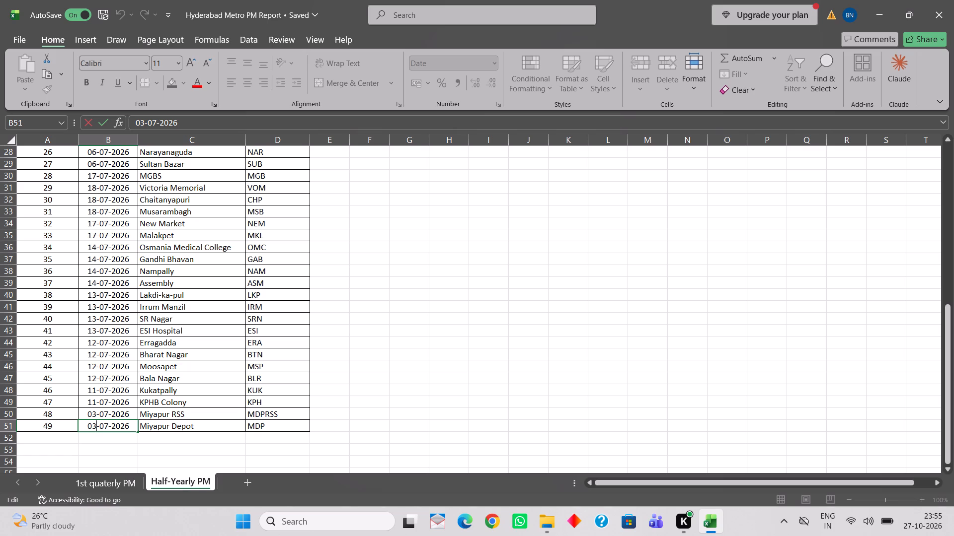
key("BackSpace")
key("BackSpace")
type("11")
Change the date of Miyapur RSS, serial number 48, to 11-07-2026.
double_click(94, 413)
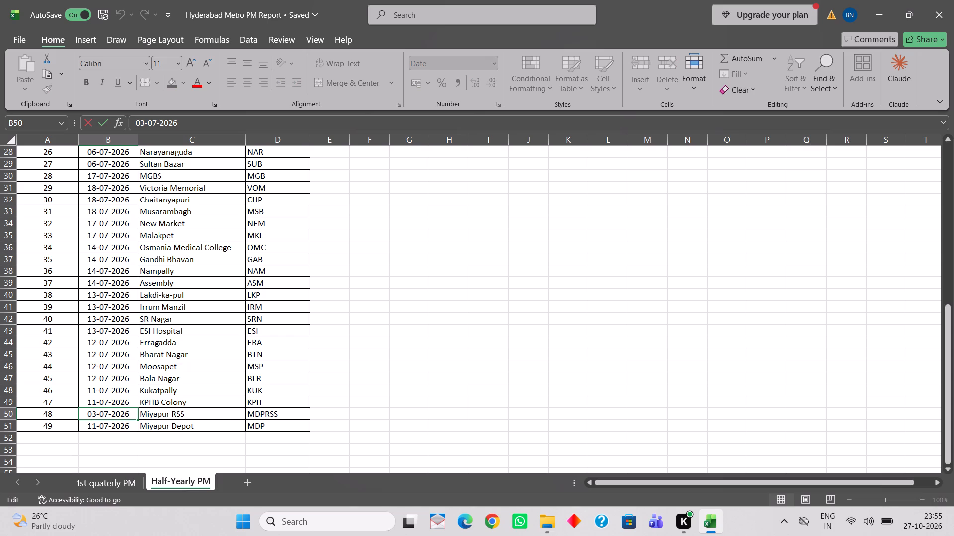
key("Right")
key("BackSpace")
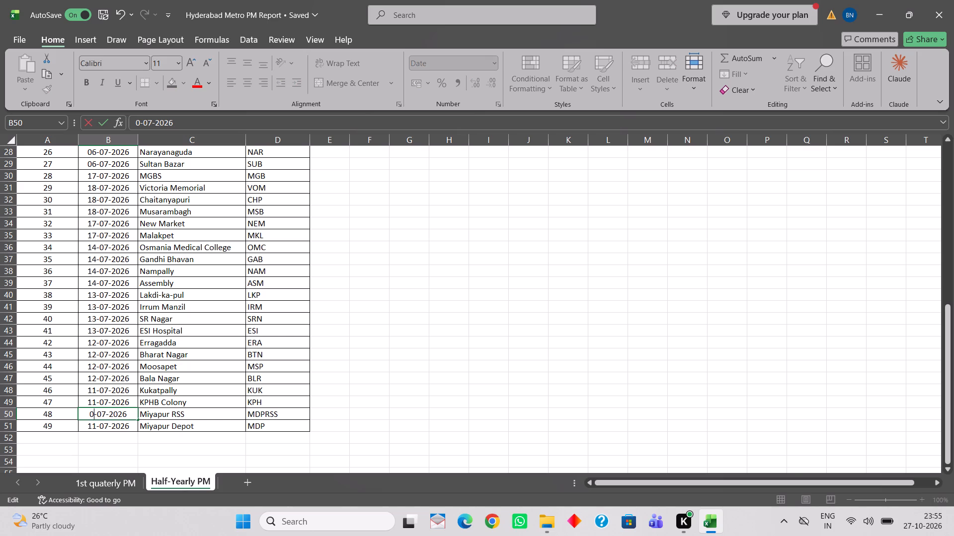
key("BackSpace")
type("11")
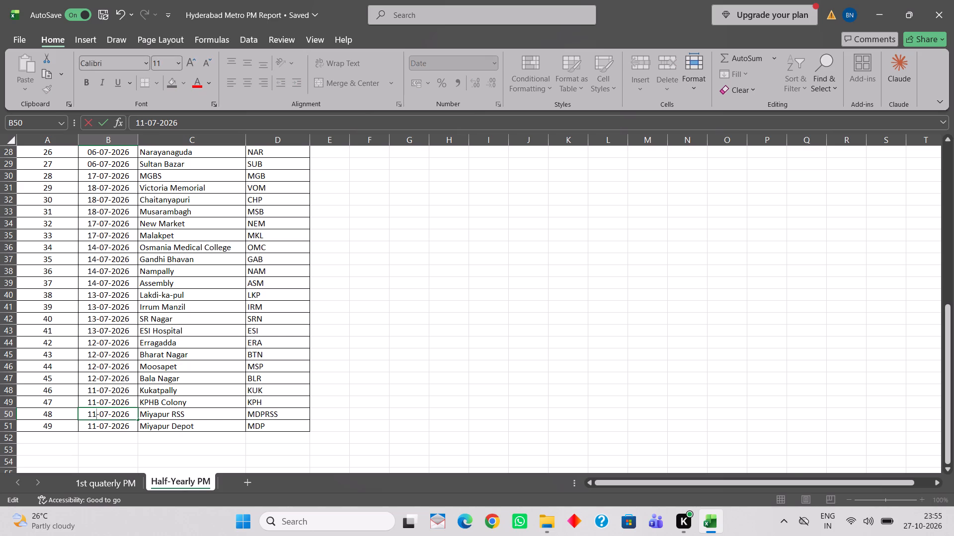
Change the date of the Raidurg station, serial number 23, to 10-07-2026.
scroll(75, 373, "up", 2)
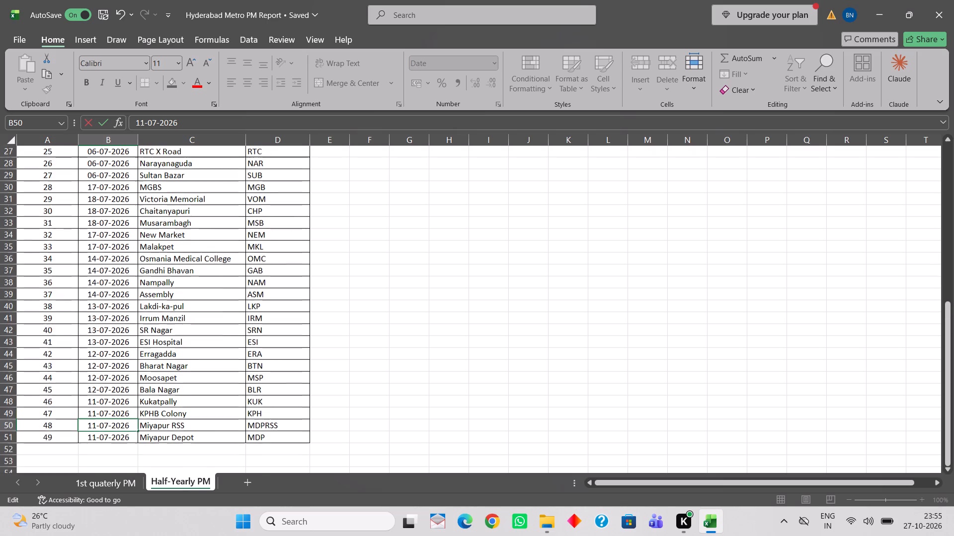
scroll(75, 370, "up", 4)
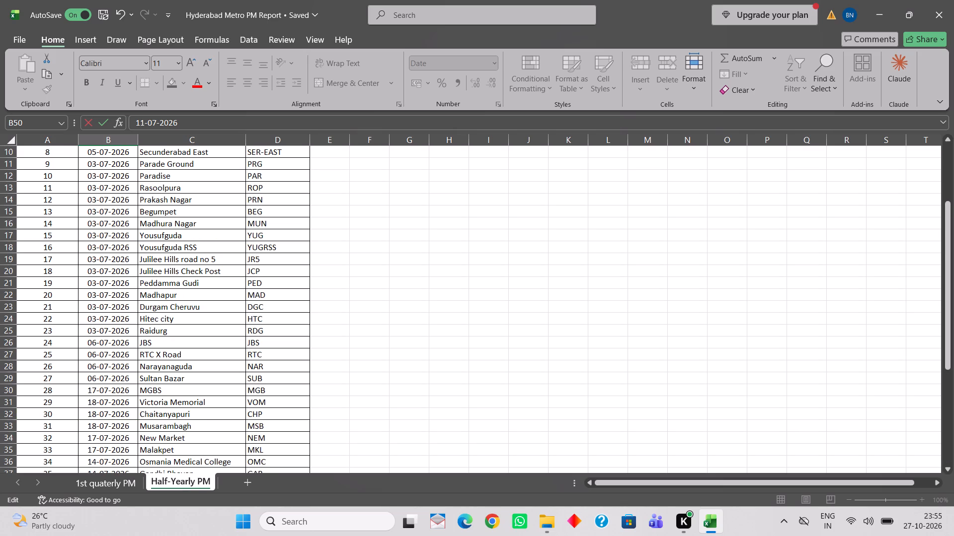
double_click(93, 330)
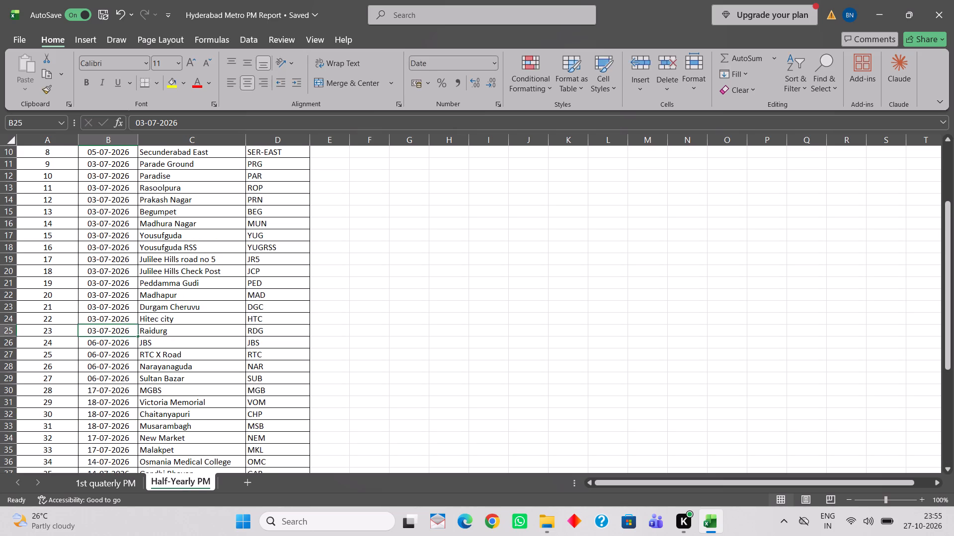
key("Right")
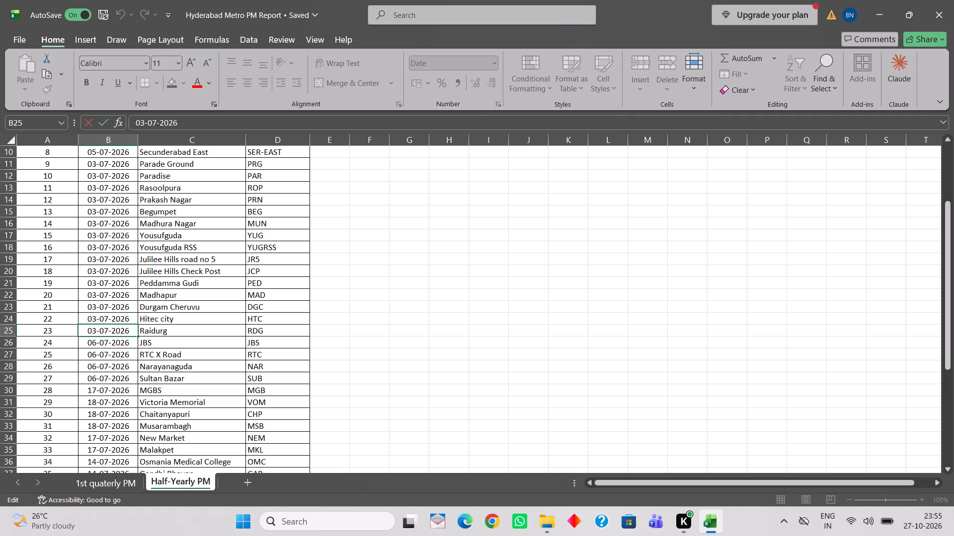
key("BackSpace")
key("BackSpace")
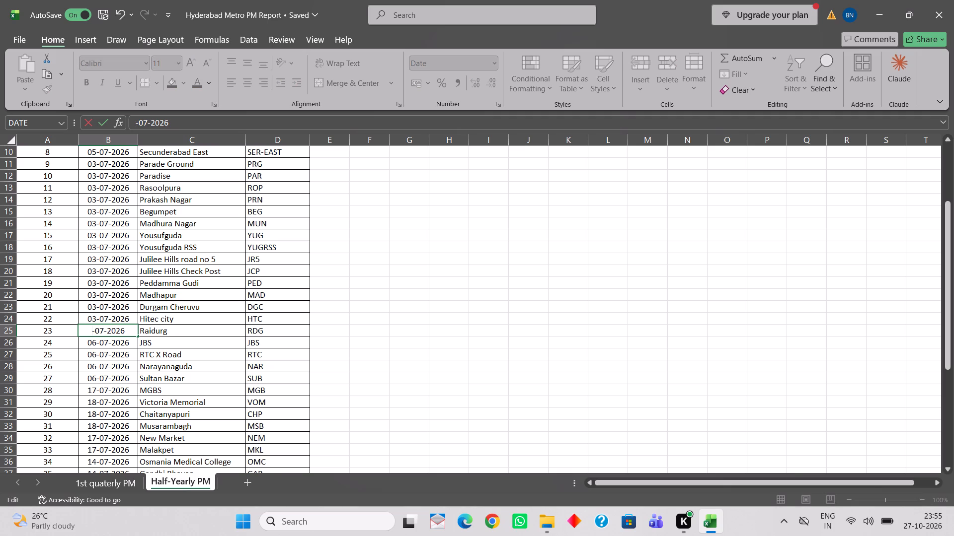
key("1")
key("0")
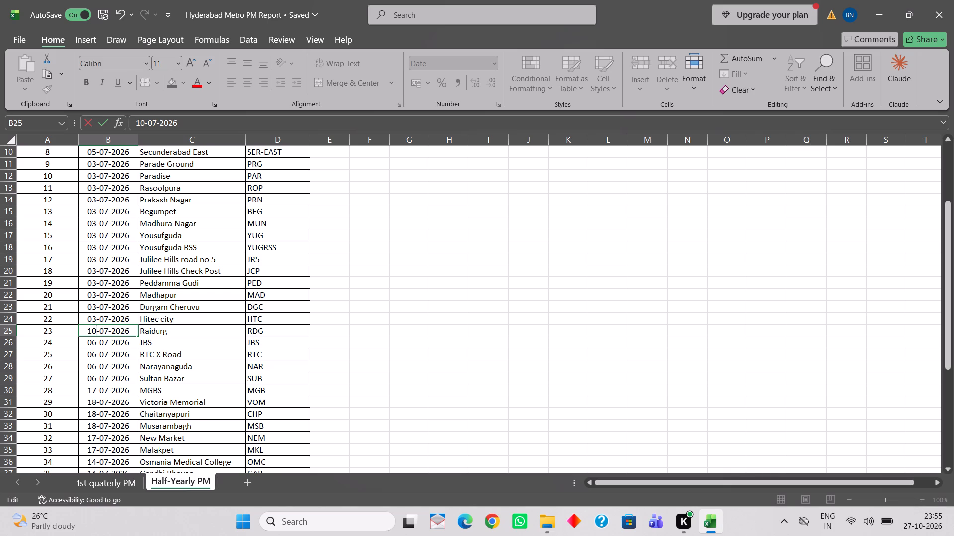
key("Up")
Change the date of the Hitec city station, serial number 22, to 10-07-2026.
left_click(97, 319)
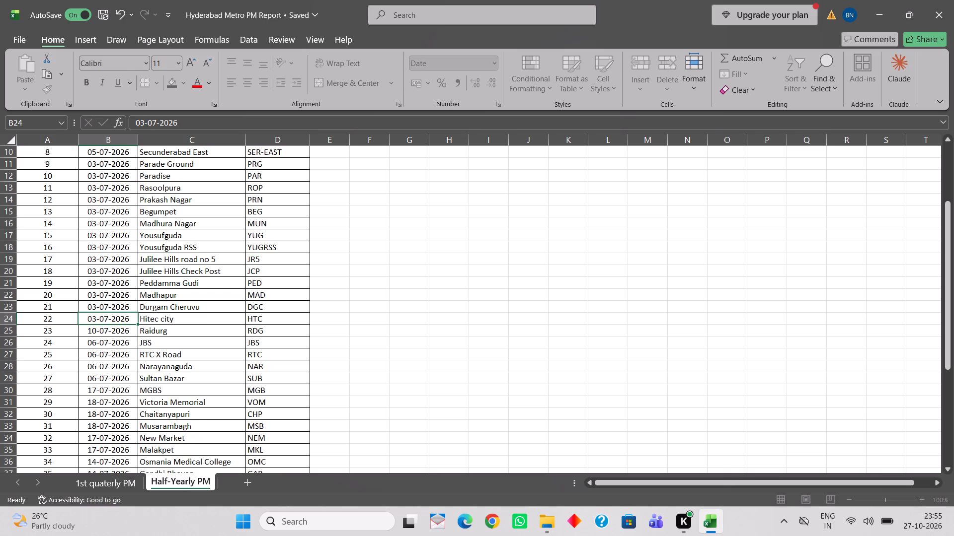
double_click(97, 319)
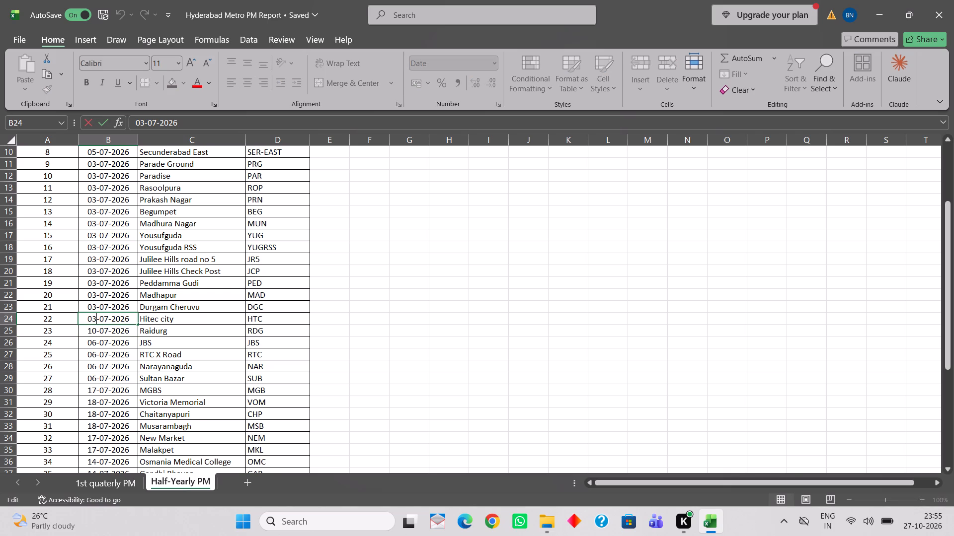
key("BackSpace")
key("BackSpace")
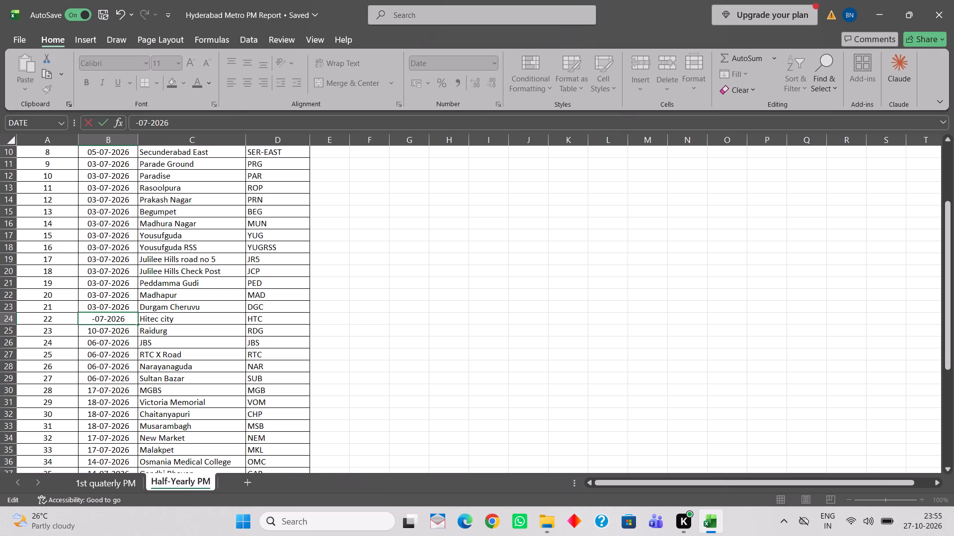
key("1")
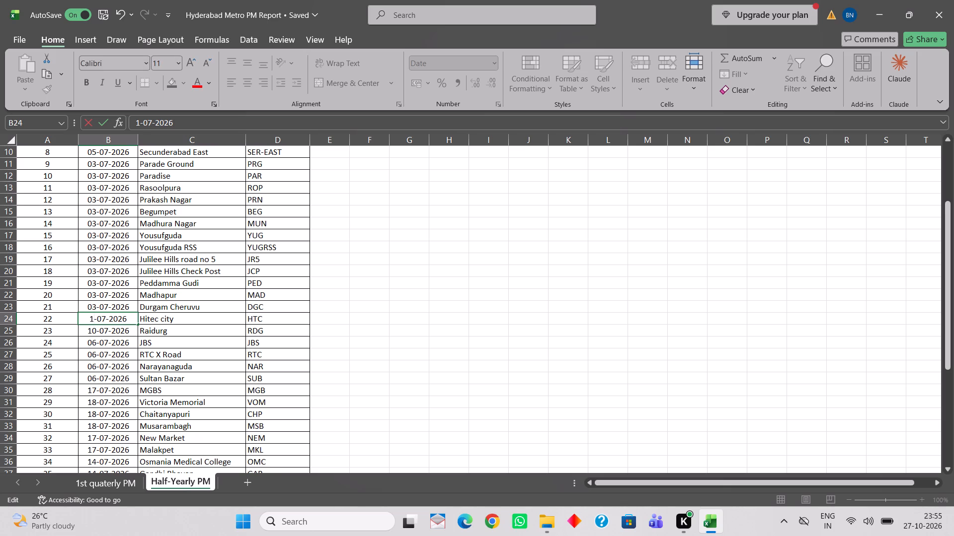
key("0")
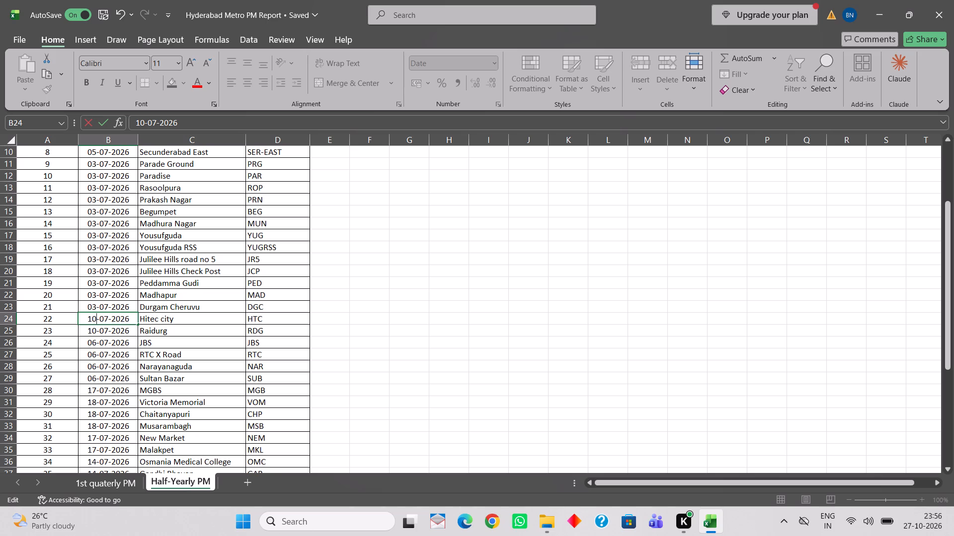
Change the date of the Durgam Cheruvu station, serial number 21, to 10-07-2026.
double_click(95, 305)
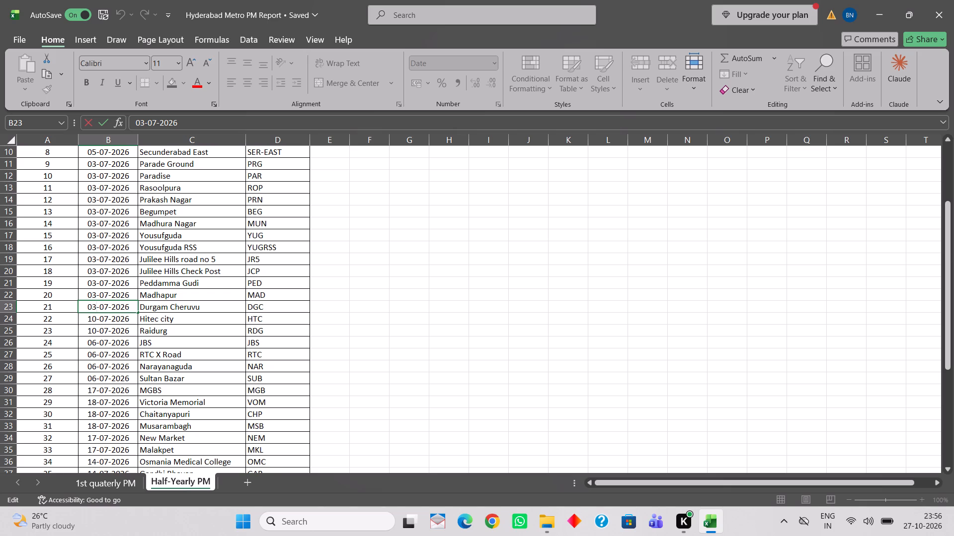
key("BackSpace")
key("BackSpace")
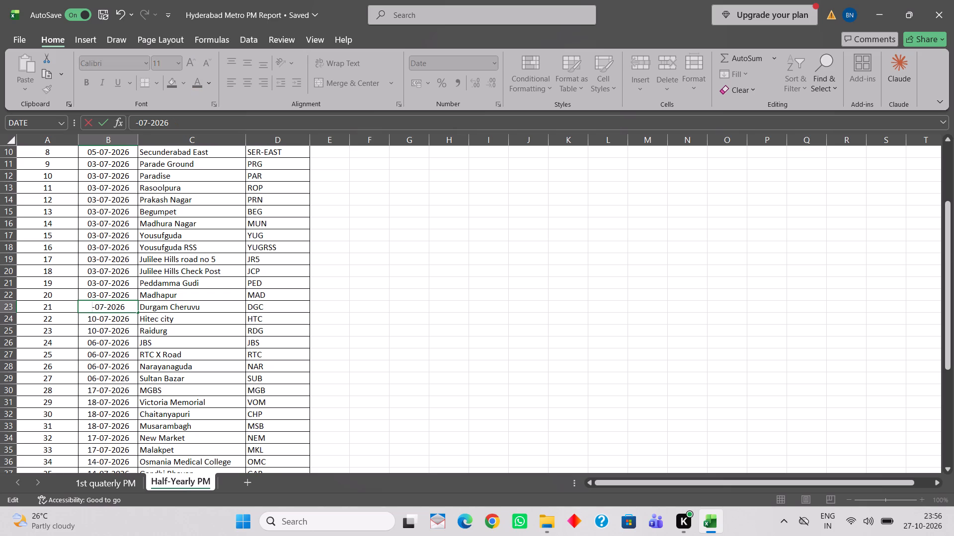
key("1")
key("0")
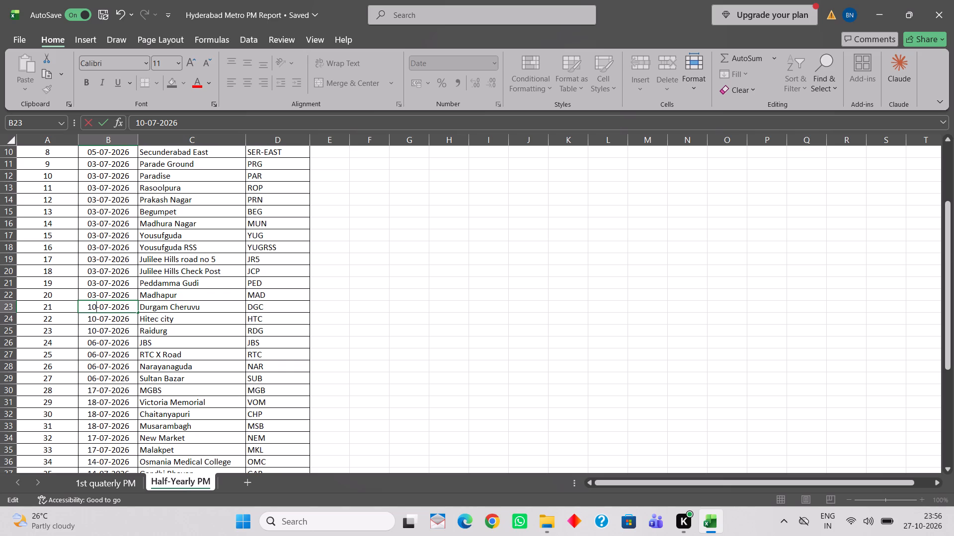
Change the date of the Madhapur station, serial number 20, to 09-07-2026.
left_click(95, 296)
double_click(96, 295)
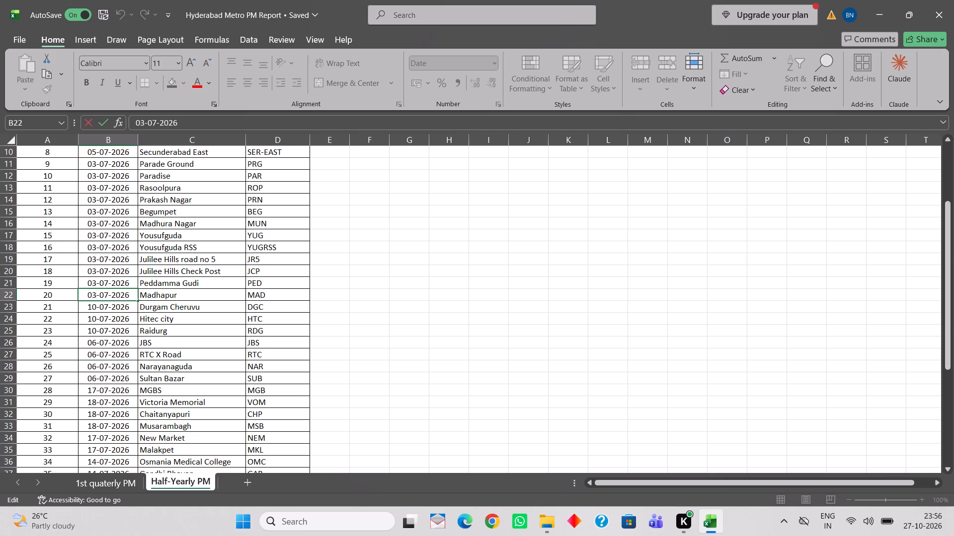
key("BackSpace")
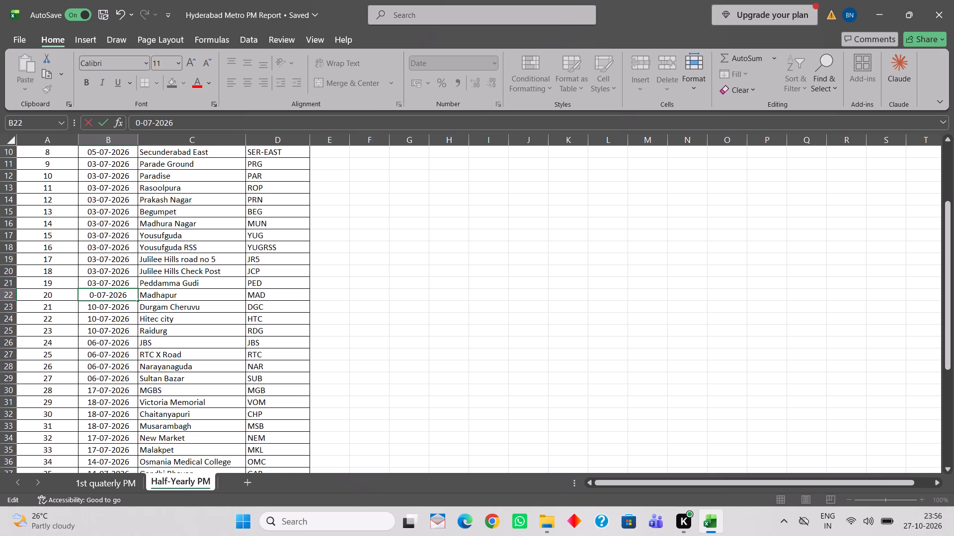
key("BackSpace")
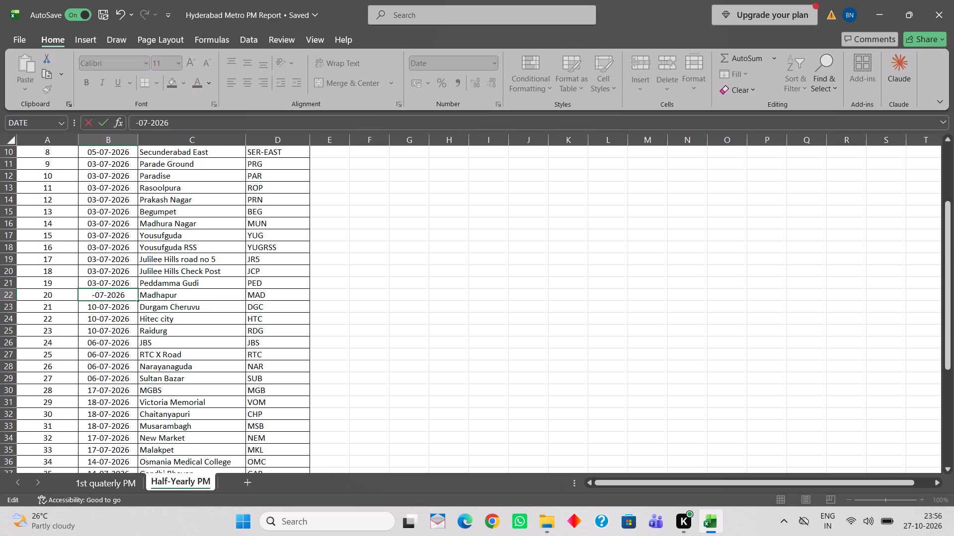
type("09")
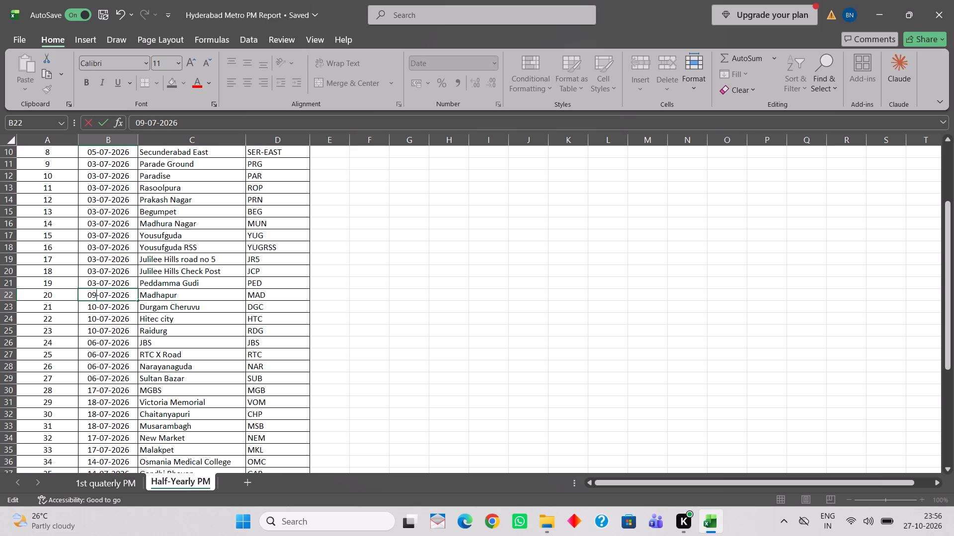
Change the date of the Peddamma Gudi station, serial number 19, to 09-07-2026.
double_click(97, 280)
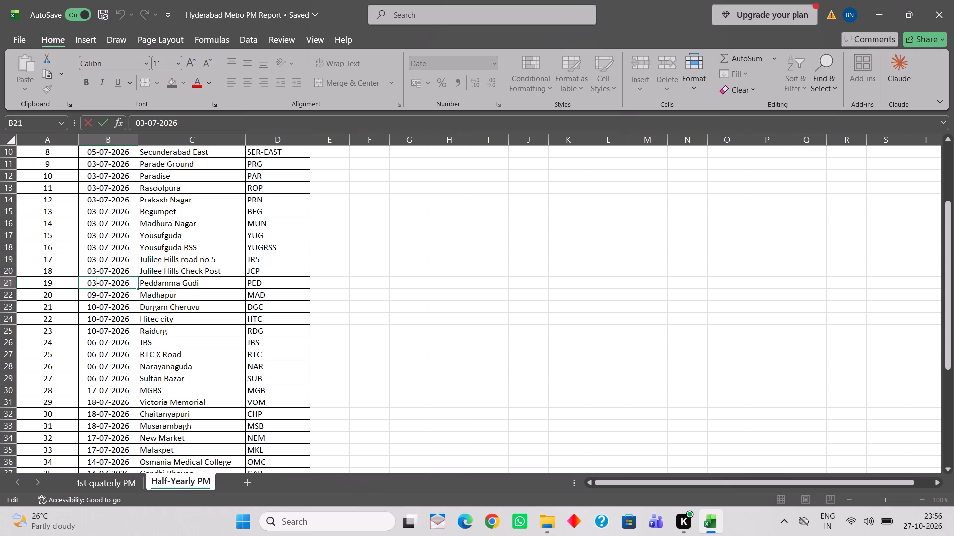
key("BackSpace")
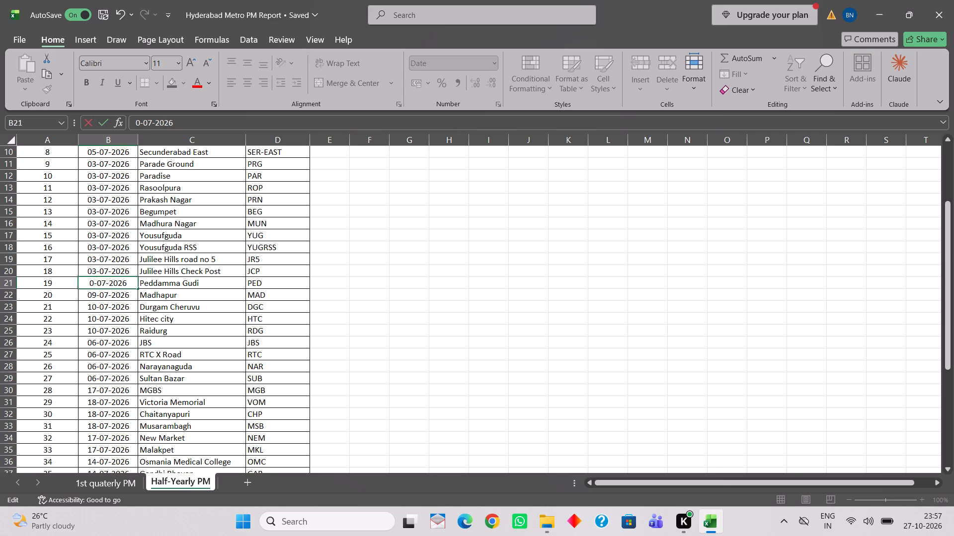
key("9")
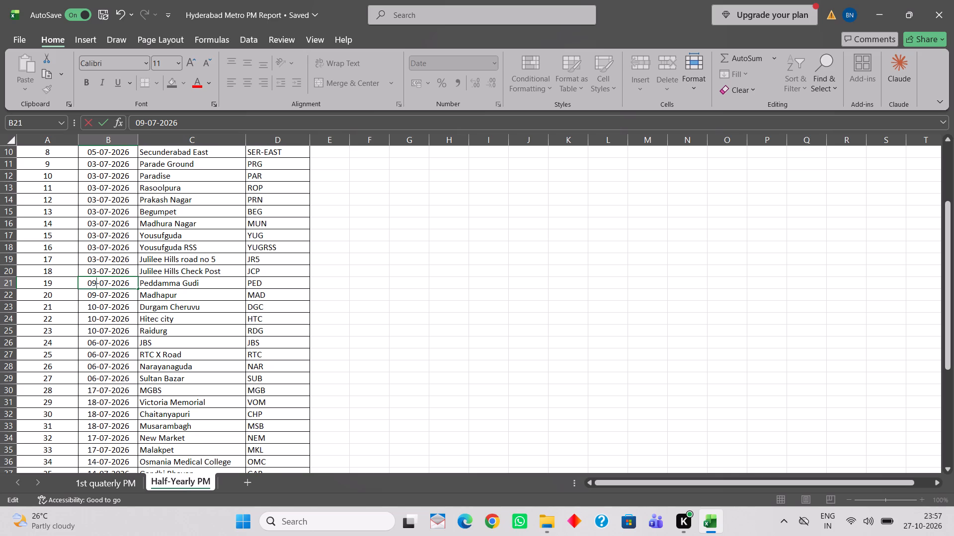
Change the date of the Julilee Hills Check Post station, serial number 18, to 09-07-2026.
double_click(98, 270)
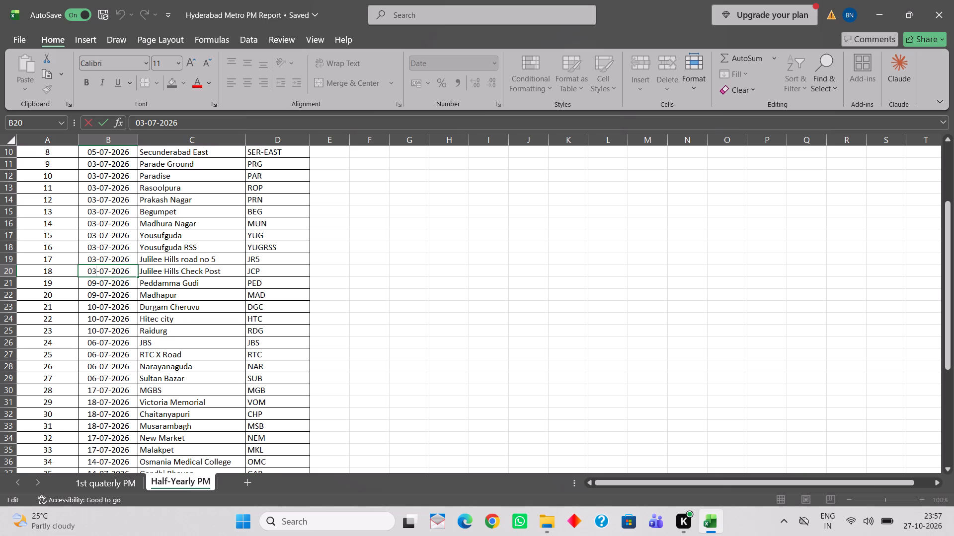
key("BackSpace")
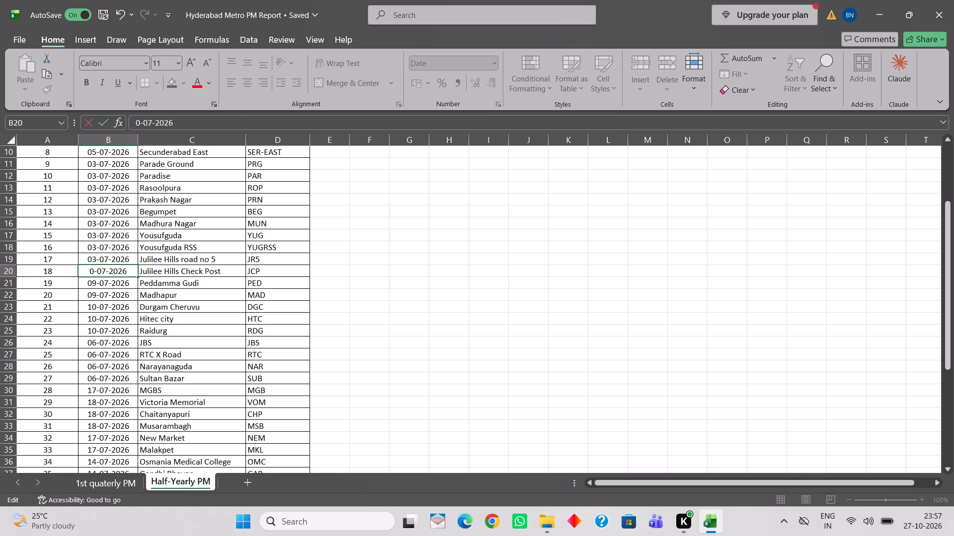
key("9")
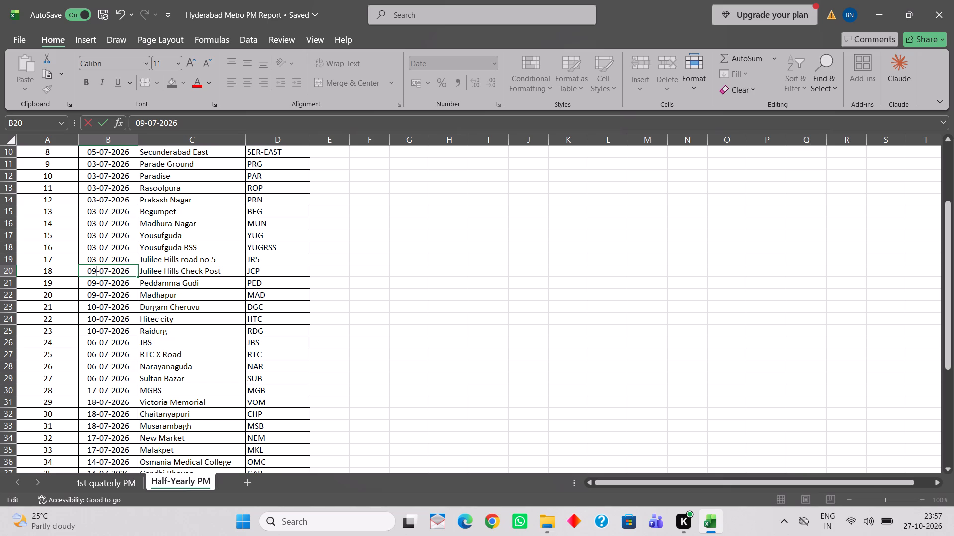
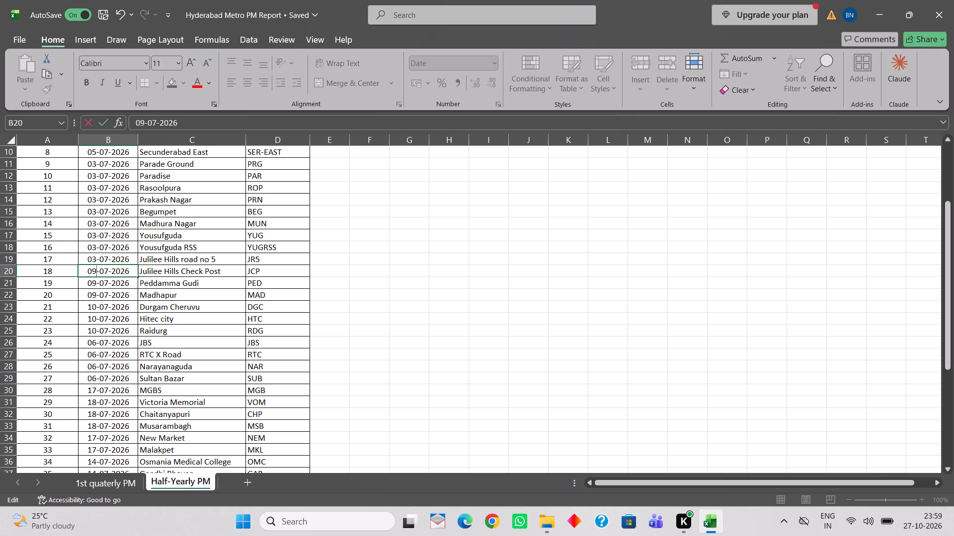
Change the date of the Julilee Hills road no 5 station, serial number 17, to 09-07-2026.
double_click(95, 260)
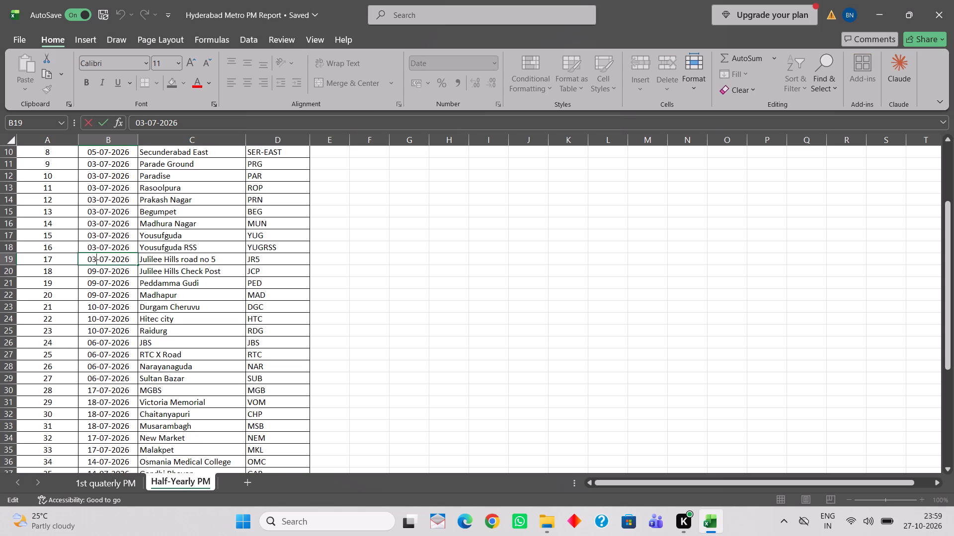
key("BackSpace")
key("9")
Change the date of the Yousufguda RSS station, serial number 16, to 08-07-2026.
double_click(96, 246)
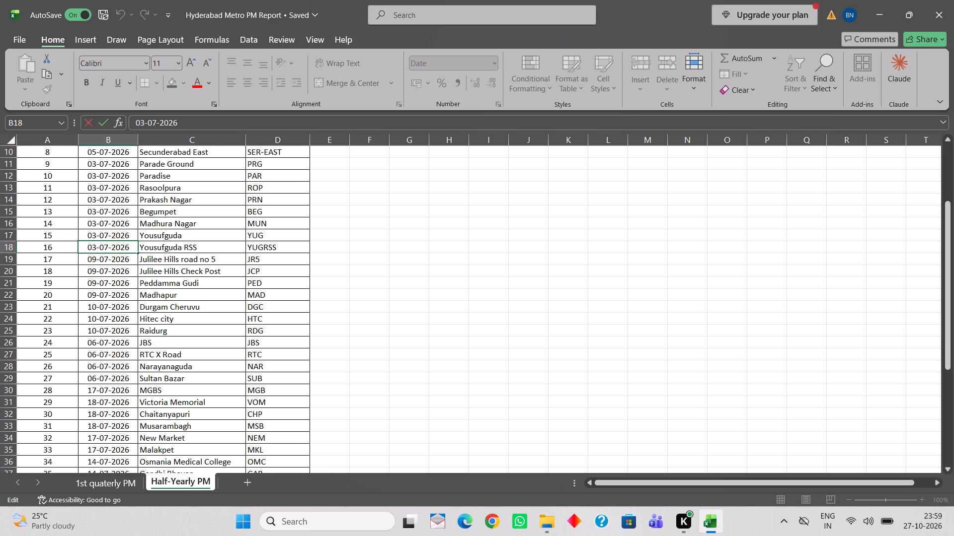
key("BackSpace")
key("8")
Change the date of the Yousufguda station, serial number 15, to 08-07-2026.
double_click(95, 233)
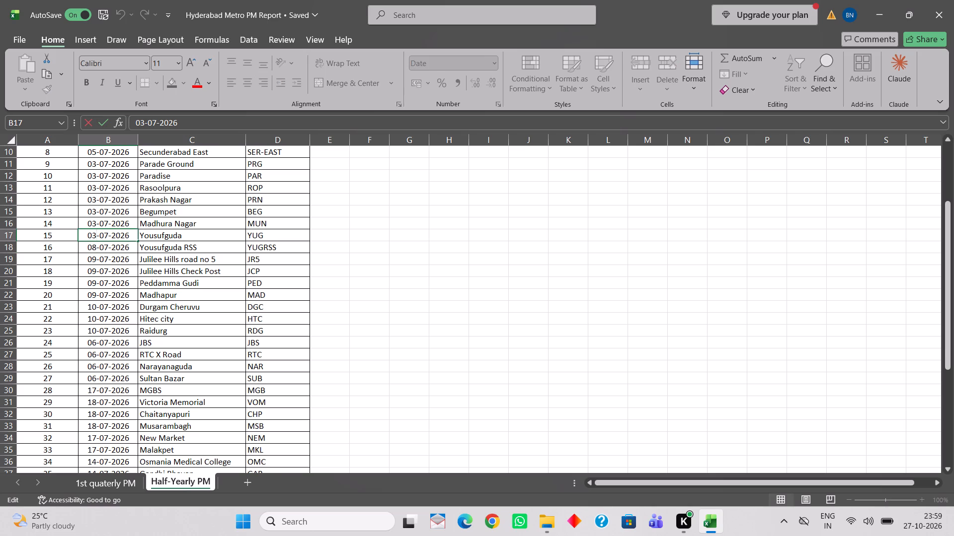
key("BackSpace")
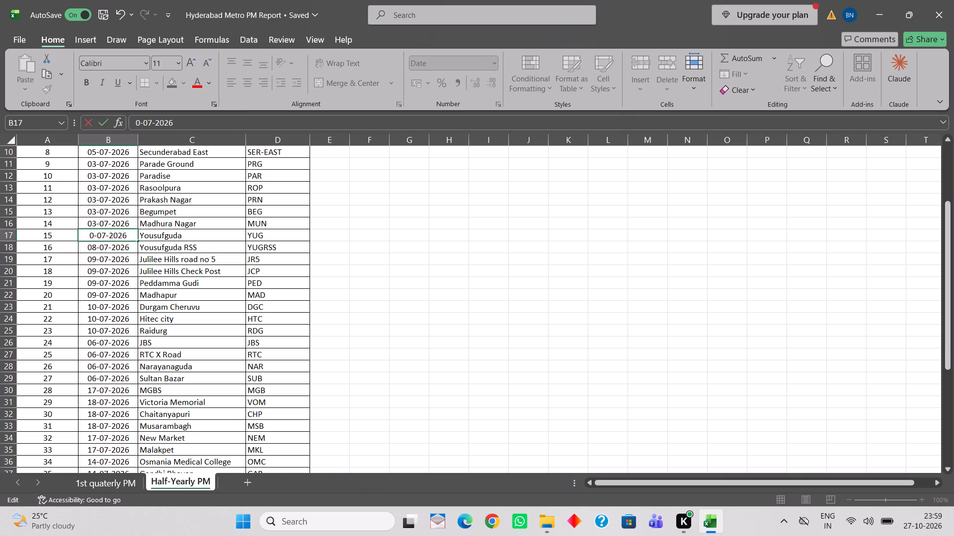
key("8")
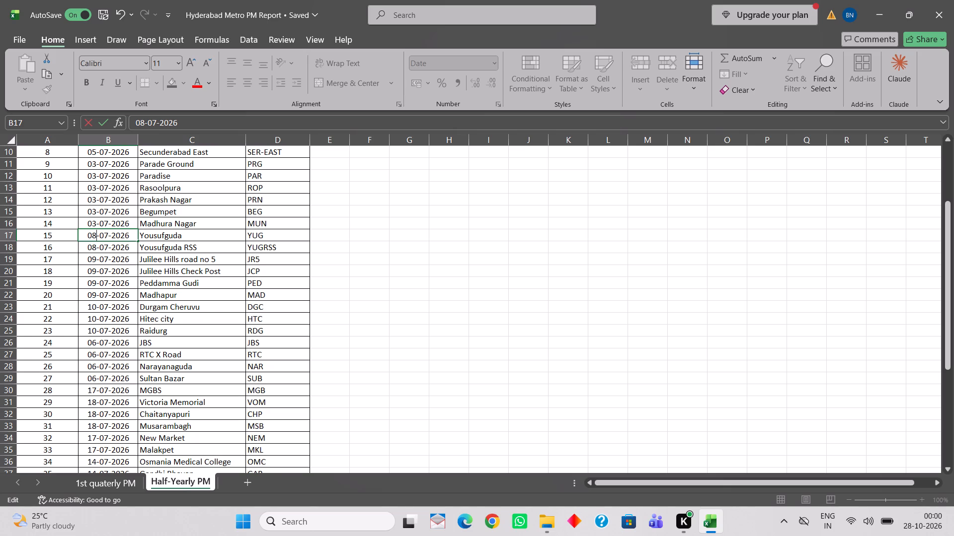
Change the date of the Madhura Nagar station, serial number 14, to 08-07-2026.
double_click(96, 223)
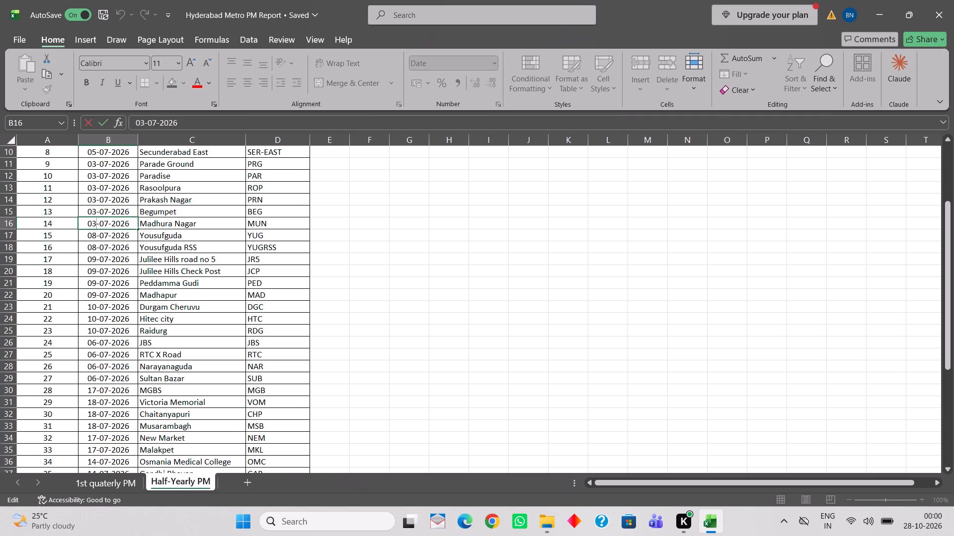
key("BackSpace")
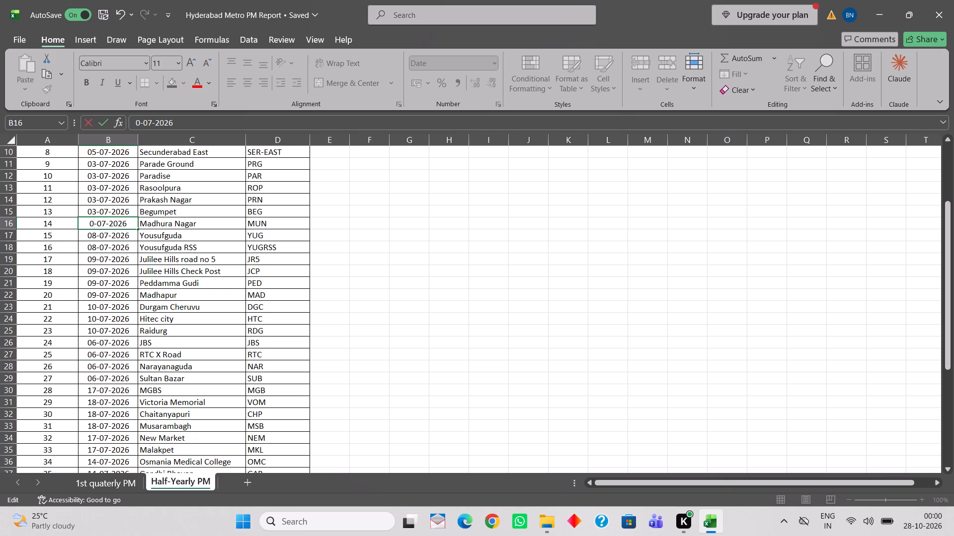
key("8")
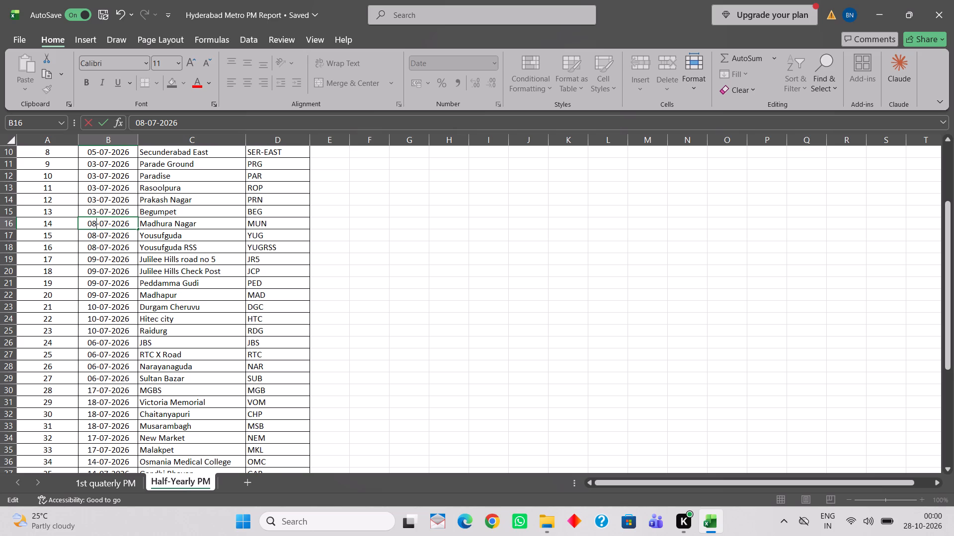
Change the date of the Begumpet station, serial number 13, to 08-07-2026.
double_click(95, 209)
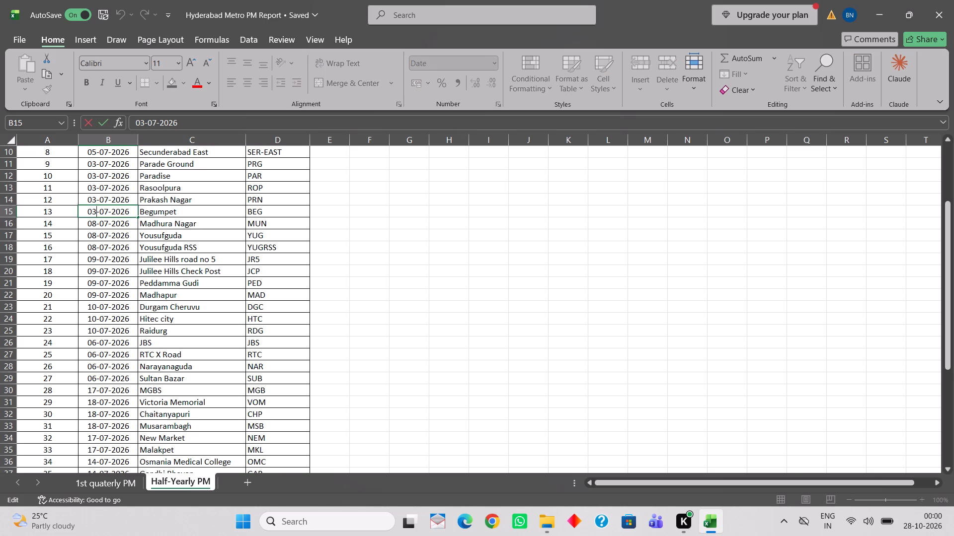
key("BackSpace")
key("8")
Change the date of the Prakash Nagar station, serial number 12, to 07-07-2026.
scroll(106, 220, "up", 1)
left_click(98, 234)
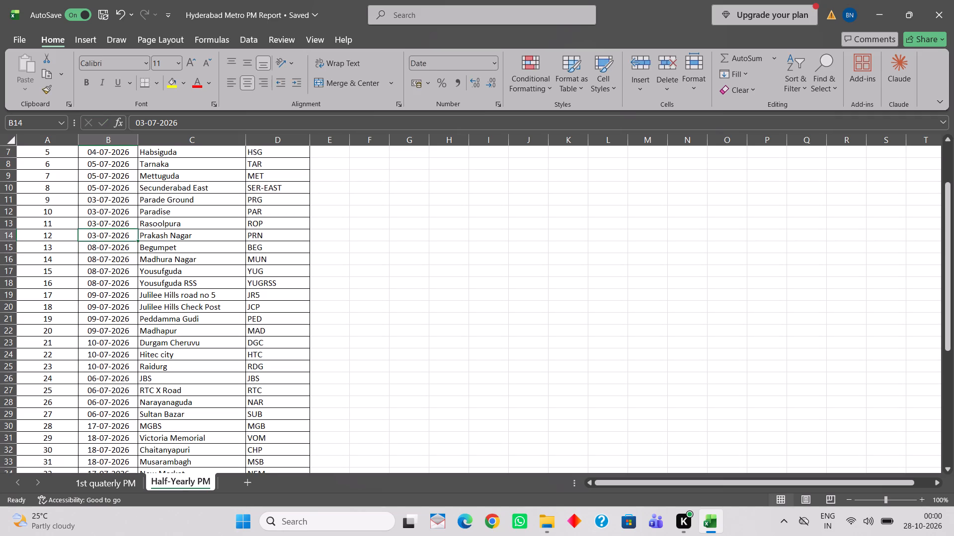
left_click(98, 234)
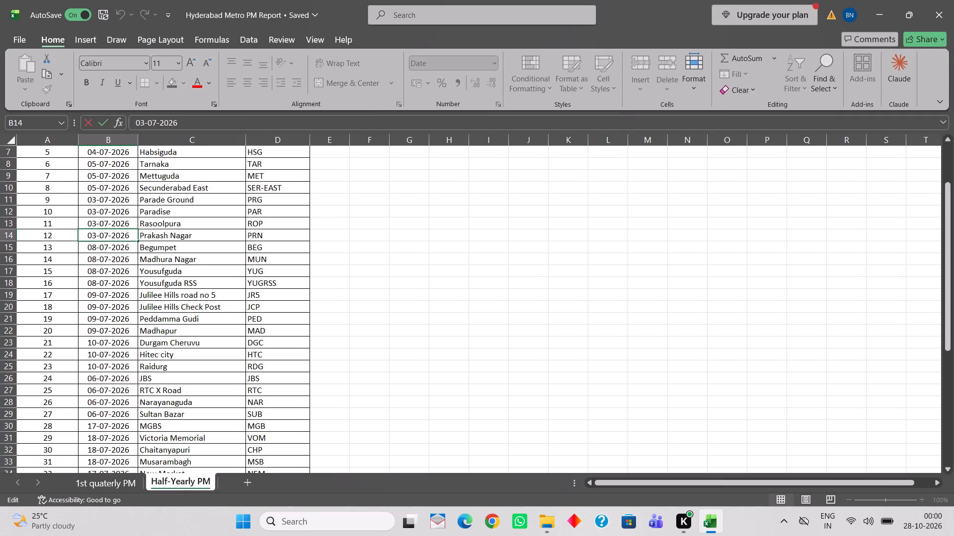
key("Left")
key("BackSpace")
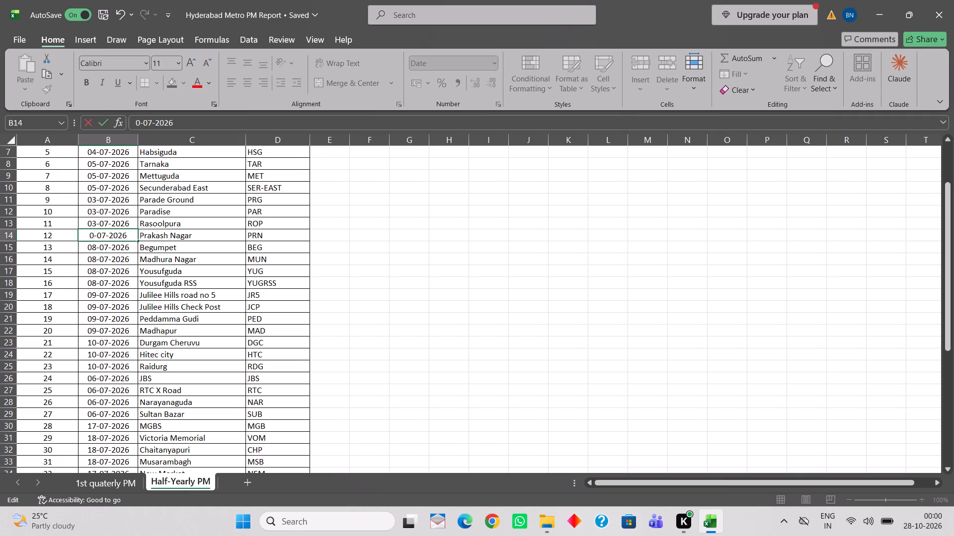
key("7")
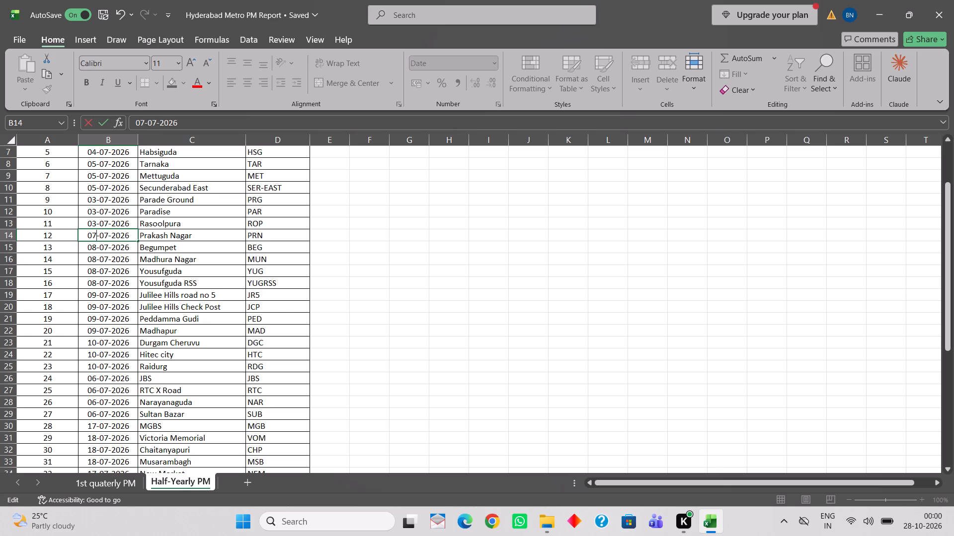
Change the date of the Rasoolpura station, serial number 11, to 07-07-2026.
scroll(118, 242, "up", 1)
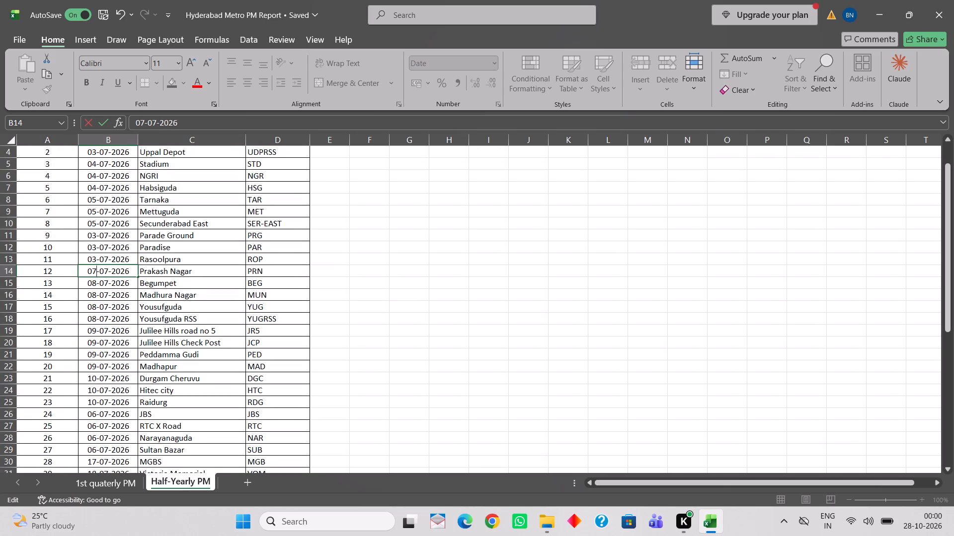
left_click(97, 259)
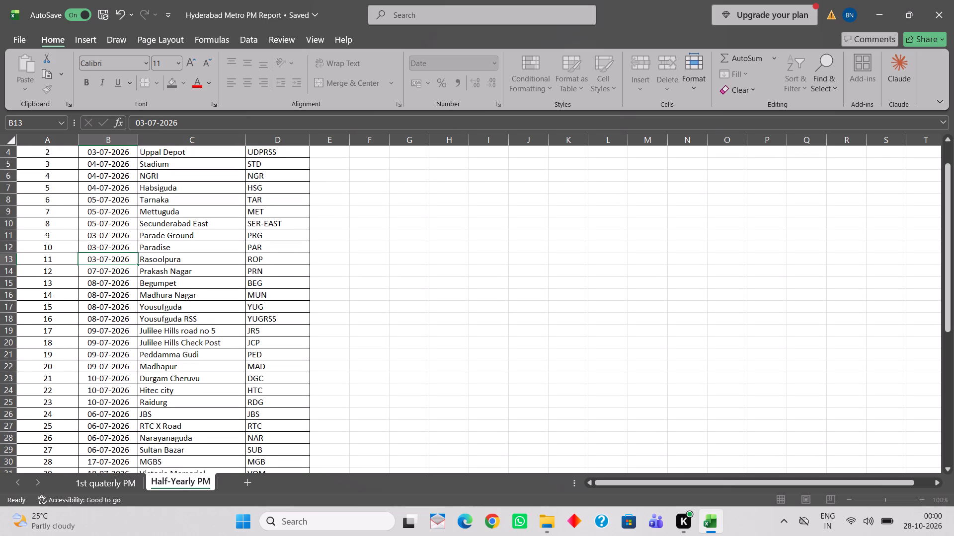
left_click(97, 259)
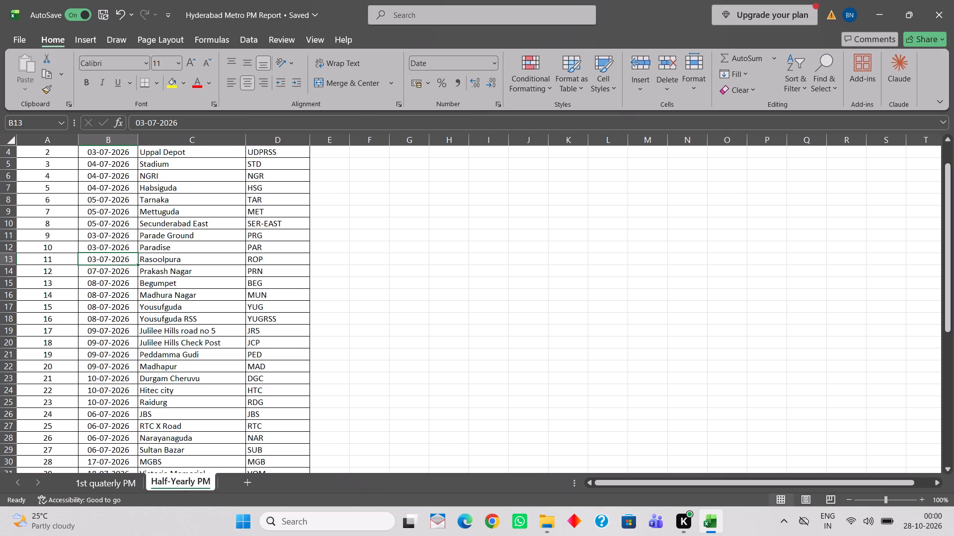
double_click(99, 255)
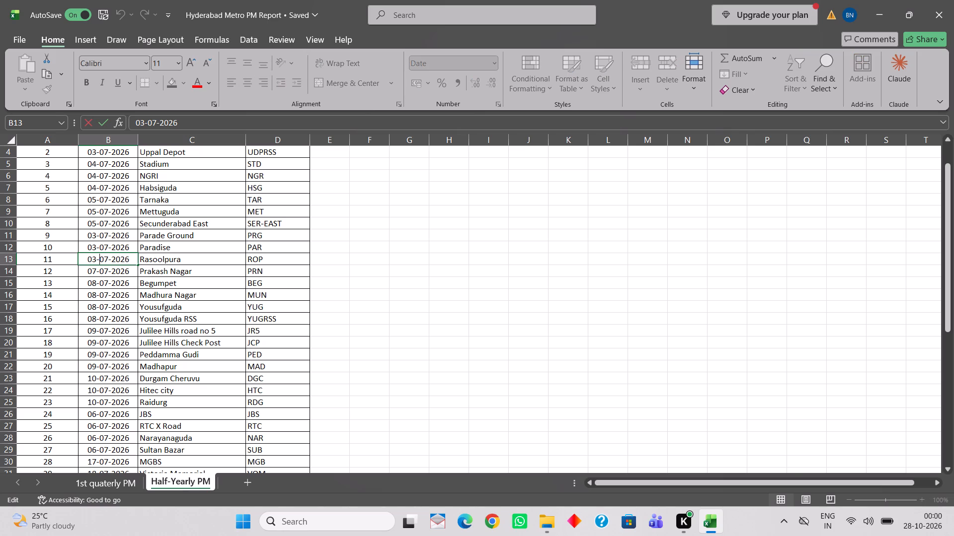
key("Left")
key("BackSpace")
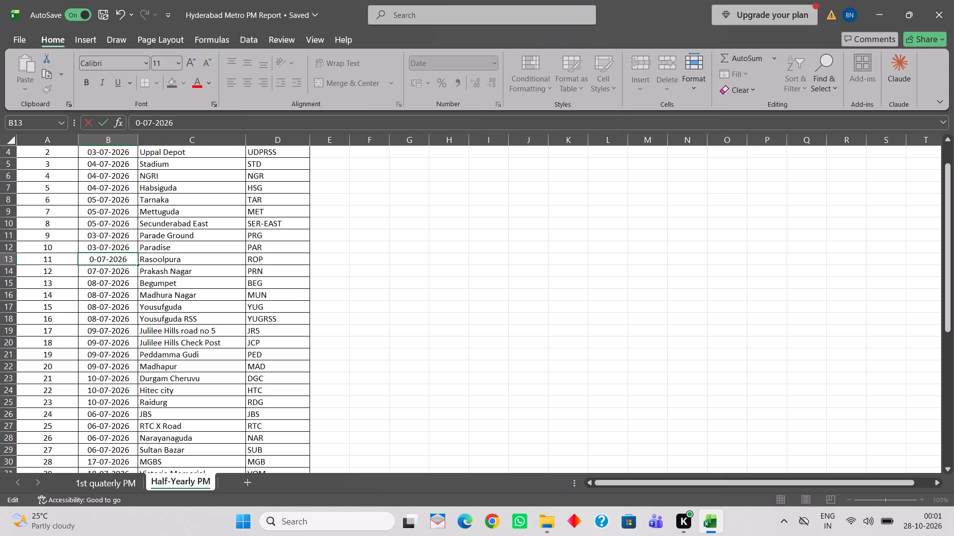
key("7")
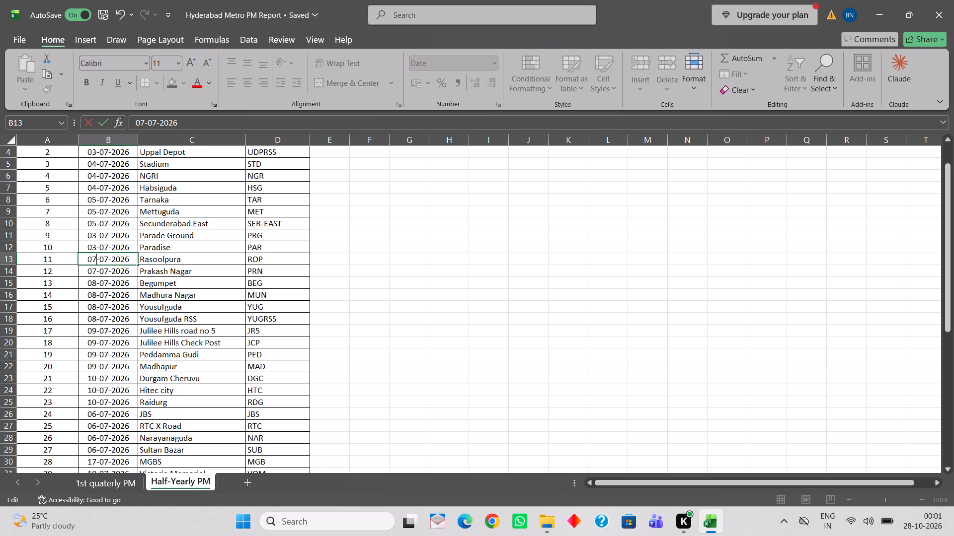
Change the date of the Paradise station, serial number 10, to 07-07-2026.
double_click(95, 246)
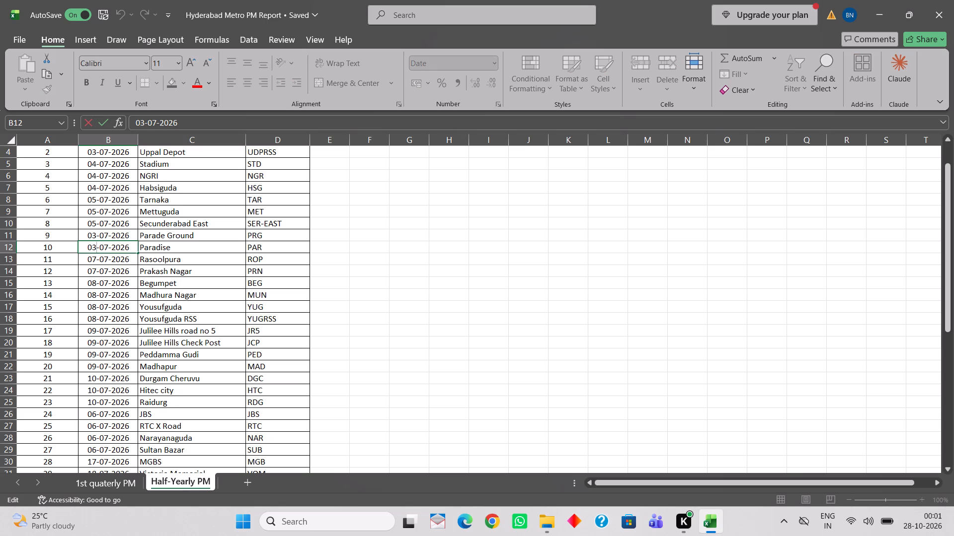
key("BackSpace")
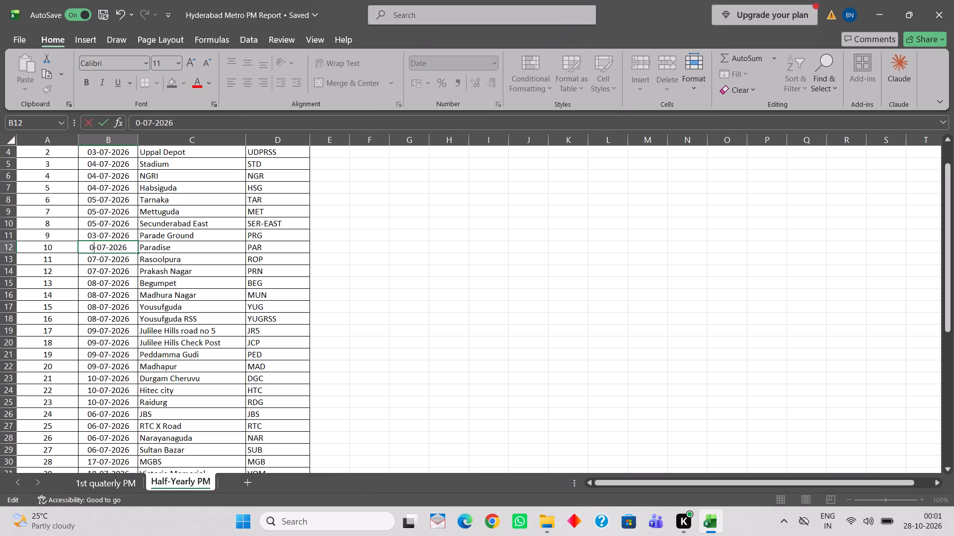
key("7")
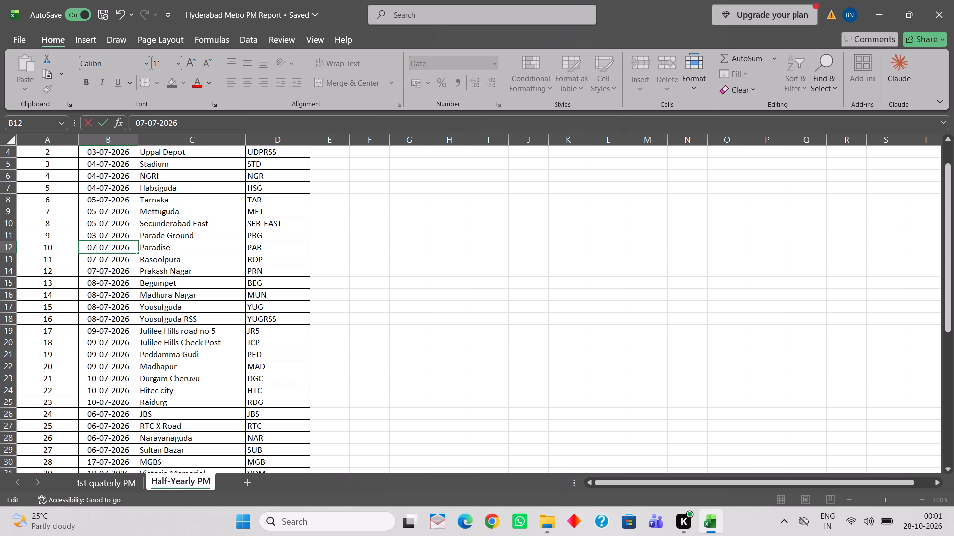
Change the date of the Parade Ground station, serial number 9, to 07-07-2026.
left_click(96, 234)
left_click(96, 234)
left_click(96, 234)
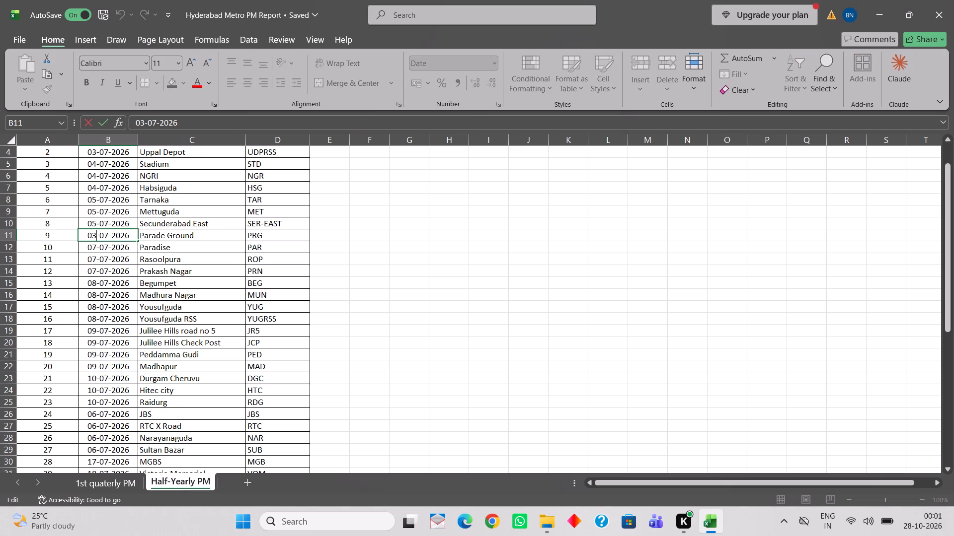
key("BackSpace")
key("7")
Review the dates of all stations on the Half-Yearly PM sheet, from Uppal RSS down to Miyapur Depot.
scroll(127, 223, "up", 1)
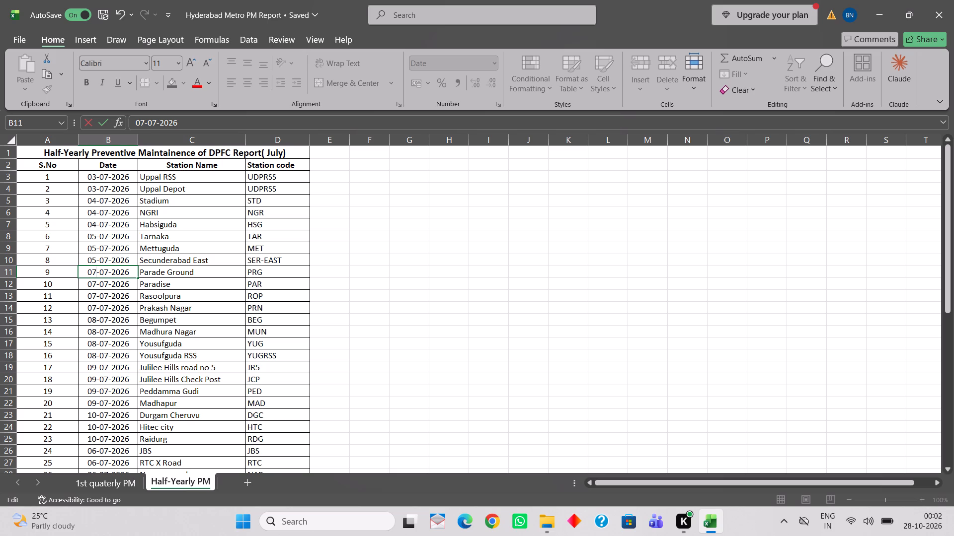
scroll(184, 265, "down", 2)
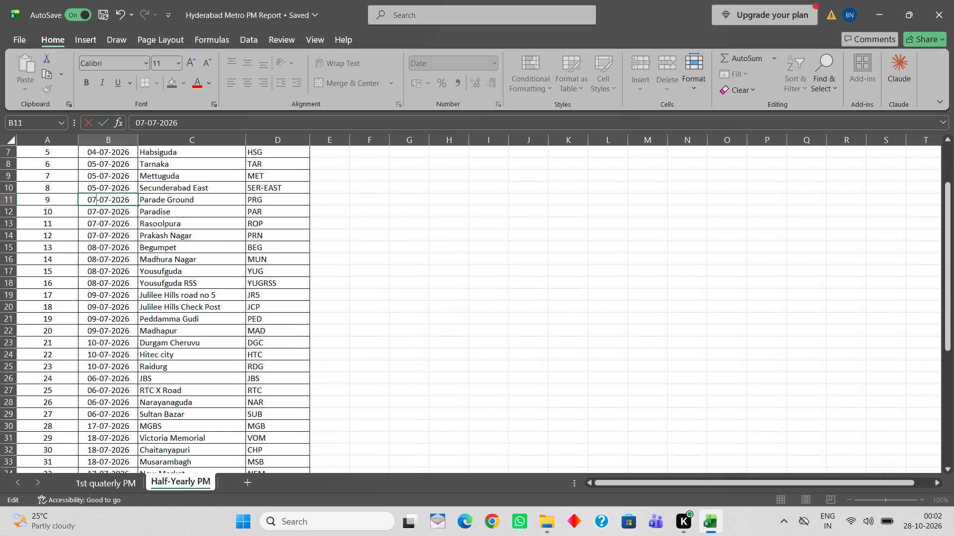
scroll(184, 265, "down", 8)
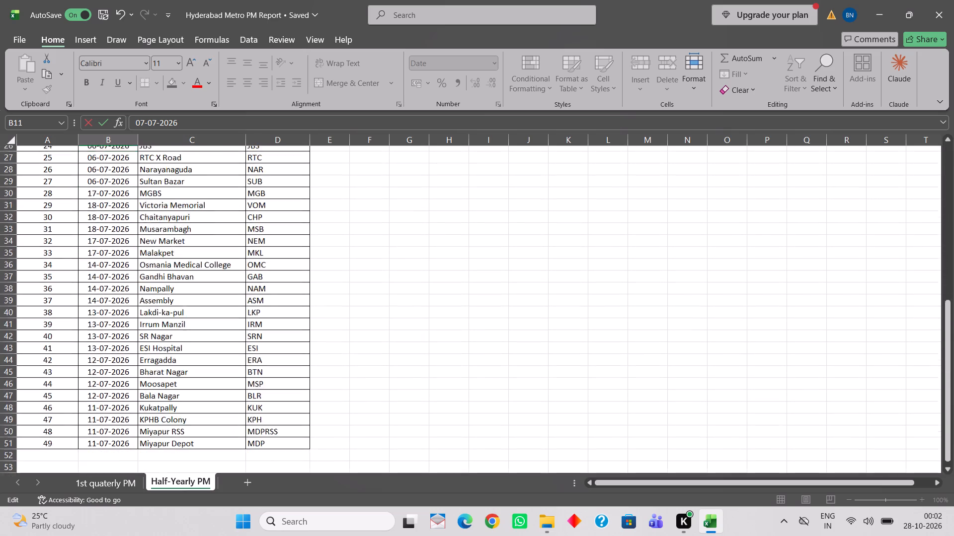
scroll(184, 265, "down", 3)
scroll(184, 265, "up", 16)
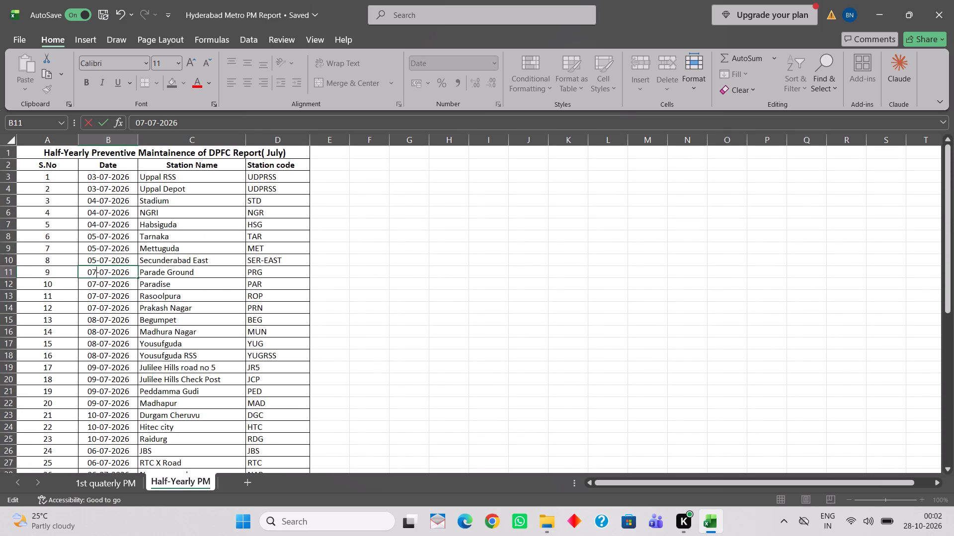
scroll(184, 265, "up", 5)
left_click(112, 232)
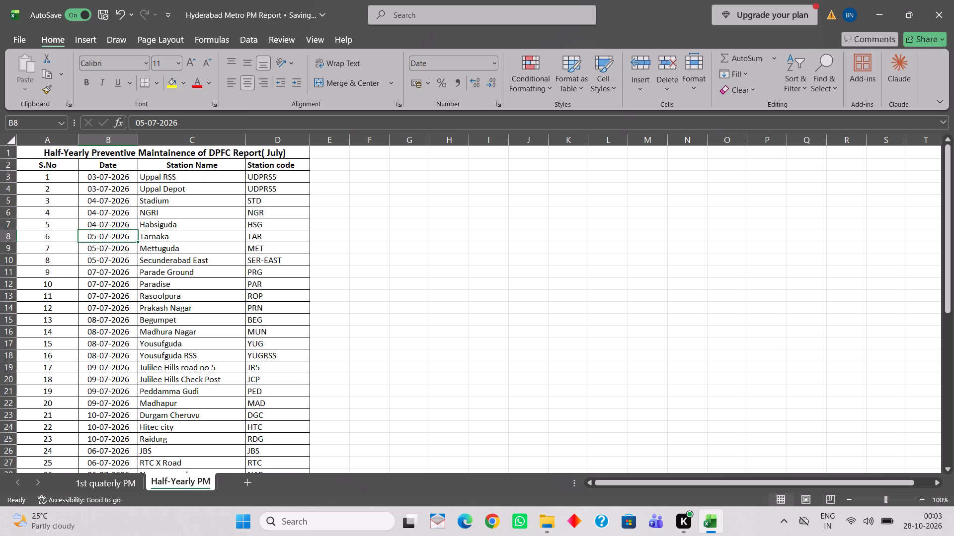
left_click(145, 217)
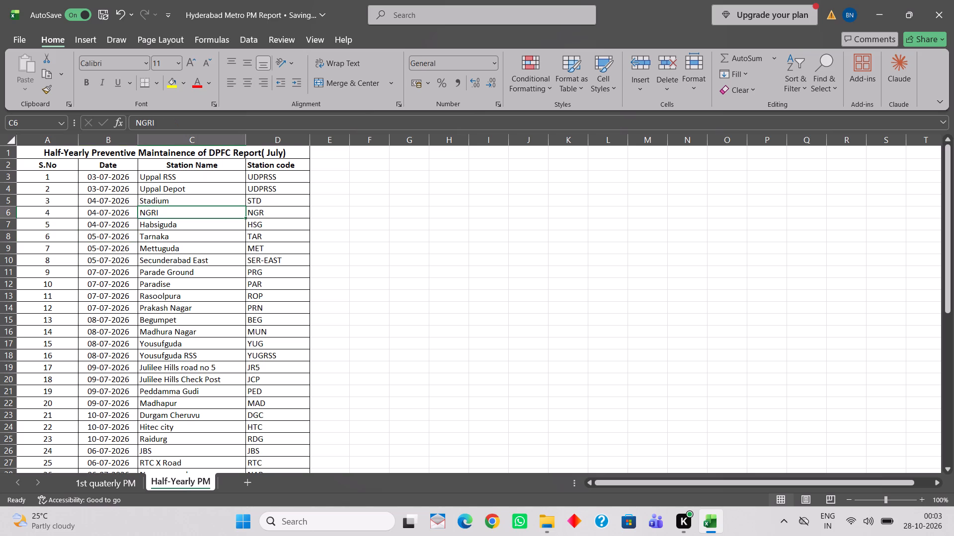
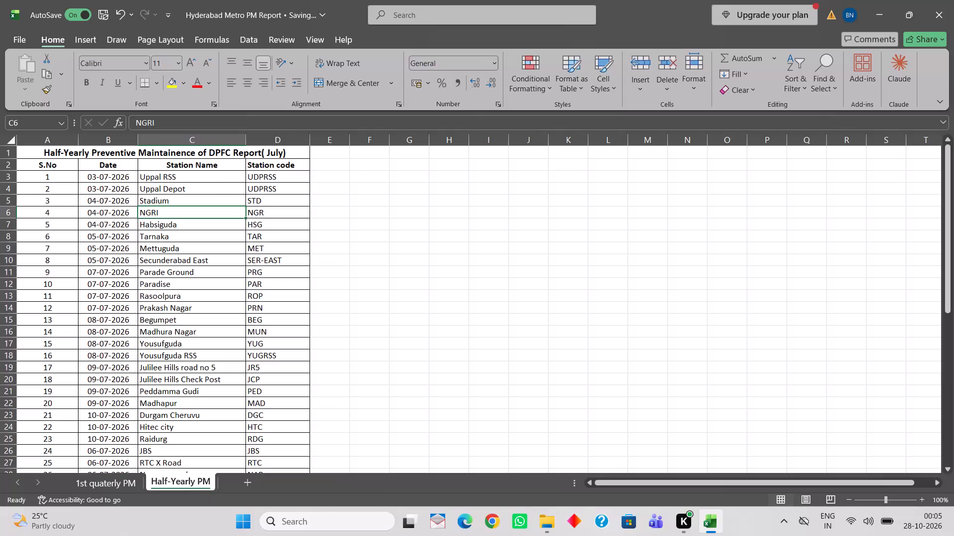
Recheck the station dates down the Half-Yearly PM sheet.
scroll(187, 212, "up", 5)
scroll(187, 212, "down", 7)
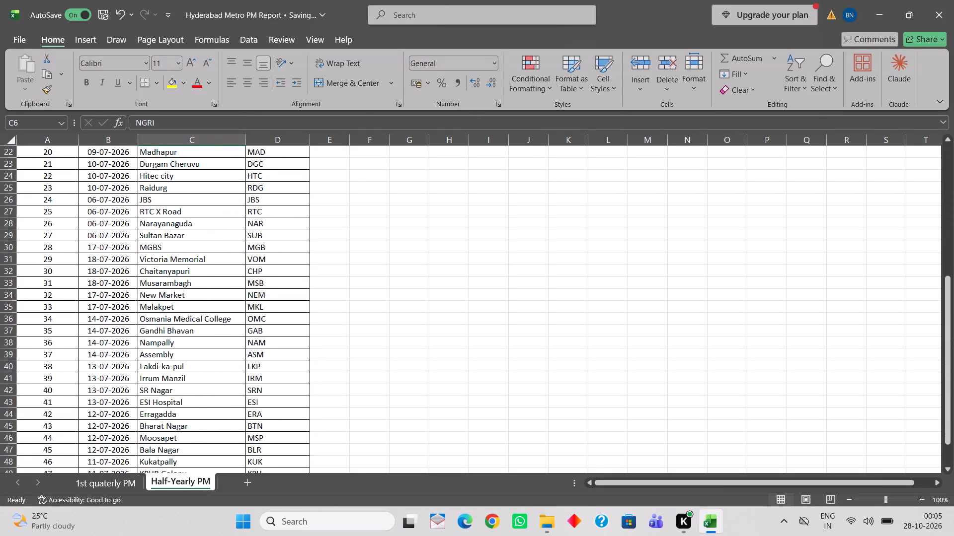
scroll(187, 212, "down", 4)
scroll(187, 212, "up", 2)
scroll(187, 212, "down", 1)
scroll(187, 212, "up", 5)
scroll(187, 212, "down", 1)
scroll(187, 212, "up", 4)
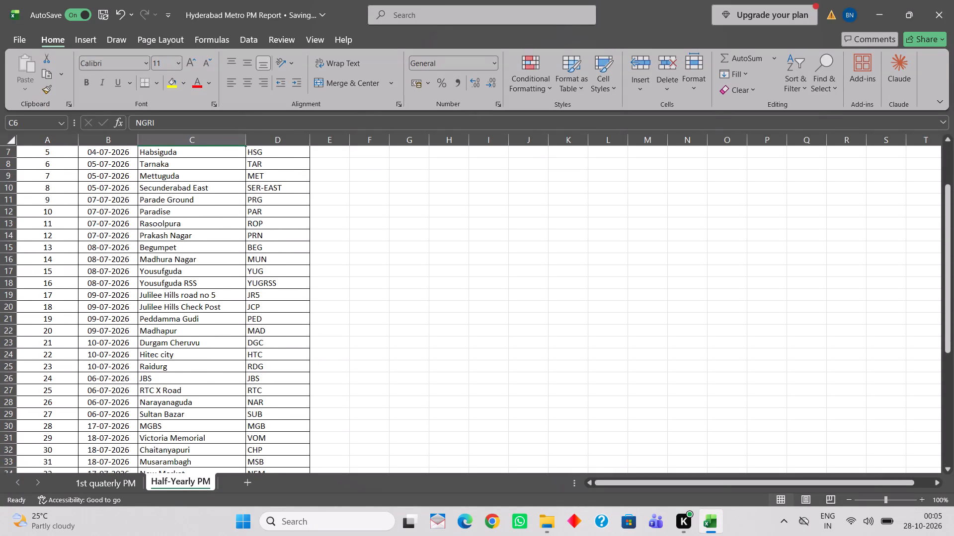
scroll(187, 212, "up", 14)
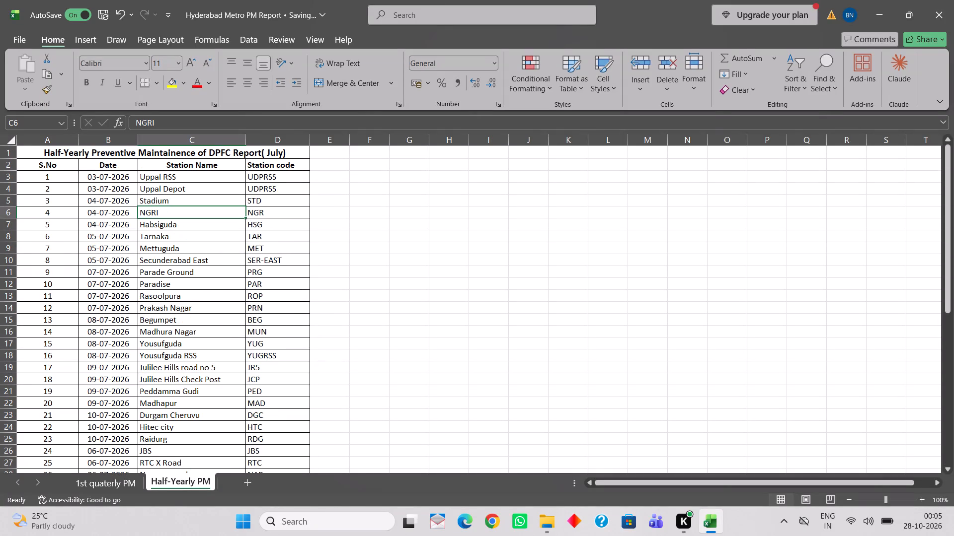
Copy the entire Half-Yearly PM table, including its title, into a new sheet starting at cell A1.
left_click(137, 265)
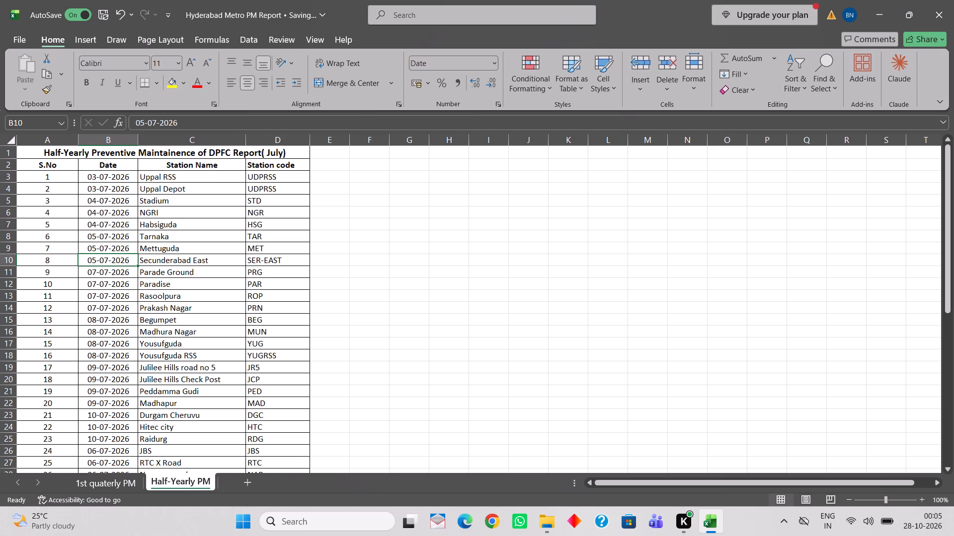
key("ctrl+a")
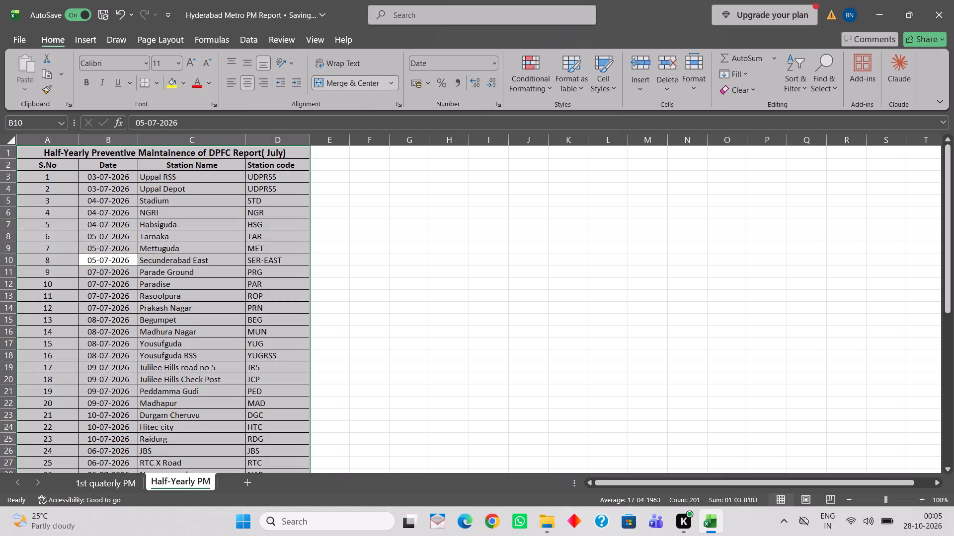
key("ctrl+c")
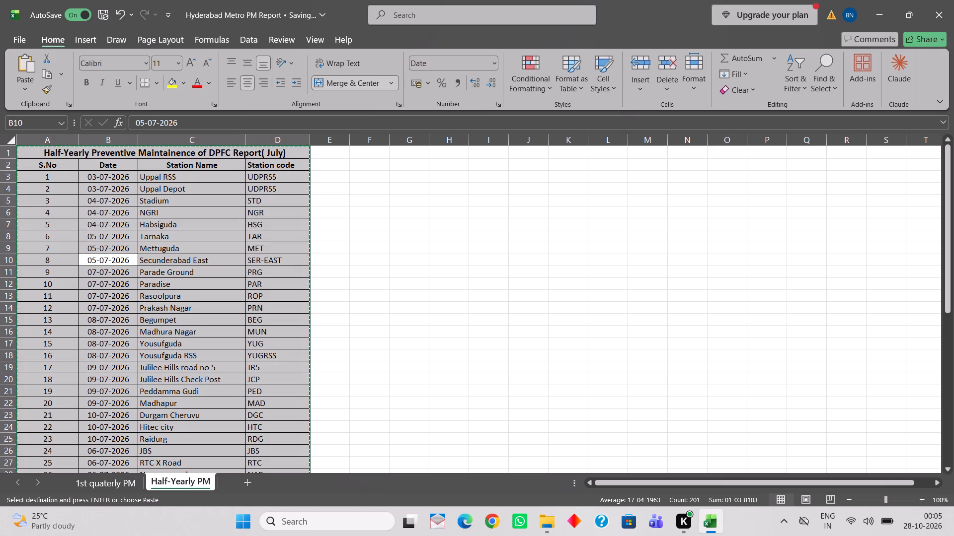
left_click(243, 483)
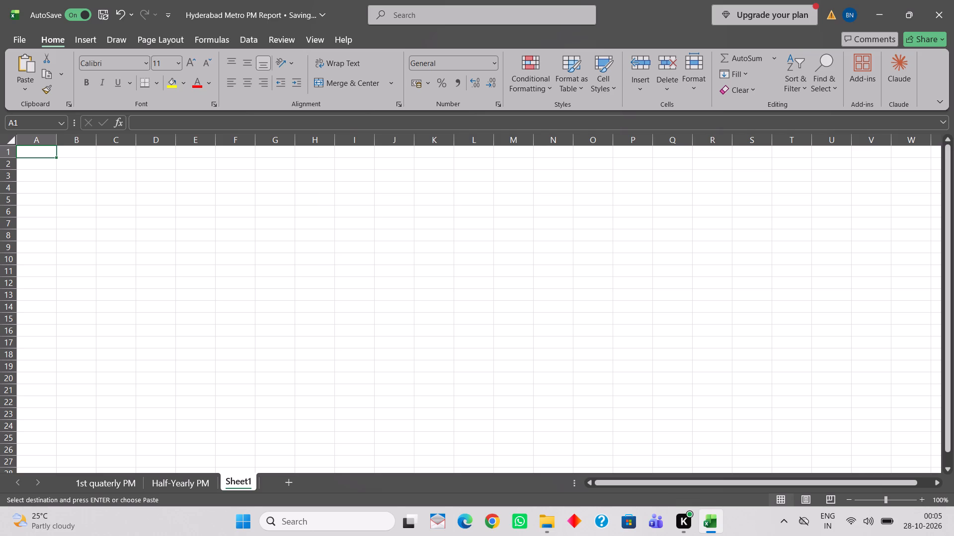
key("ctrl+v")
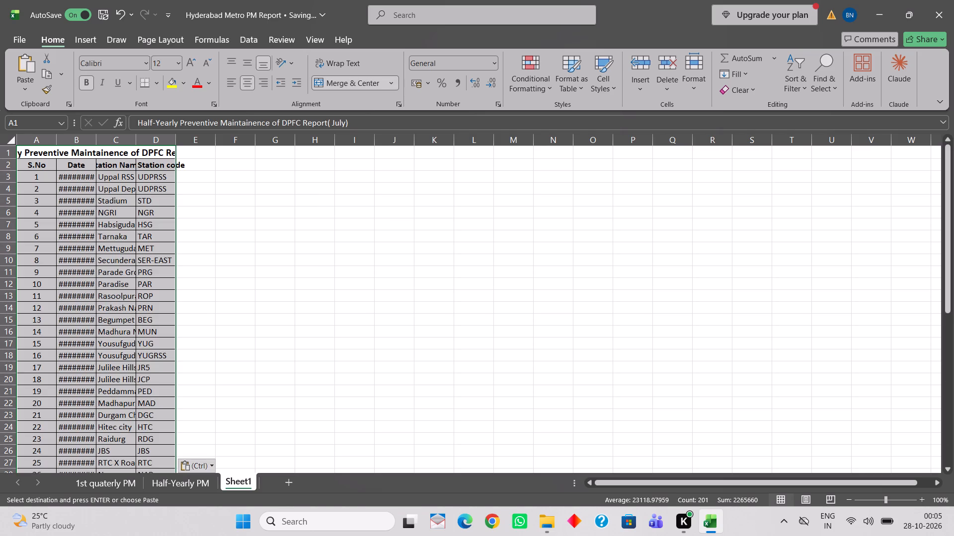
Widen the S.No and Date columns of the pasted table so the dates fit.
left_click(42, 143)
left_click_drag(57, 143, 70, 148)
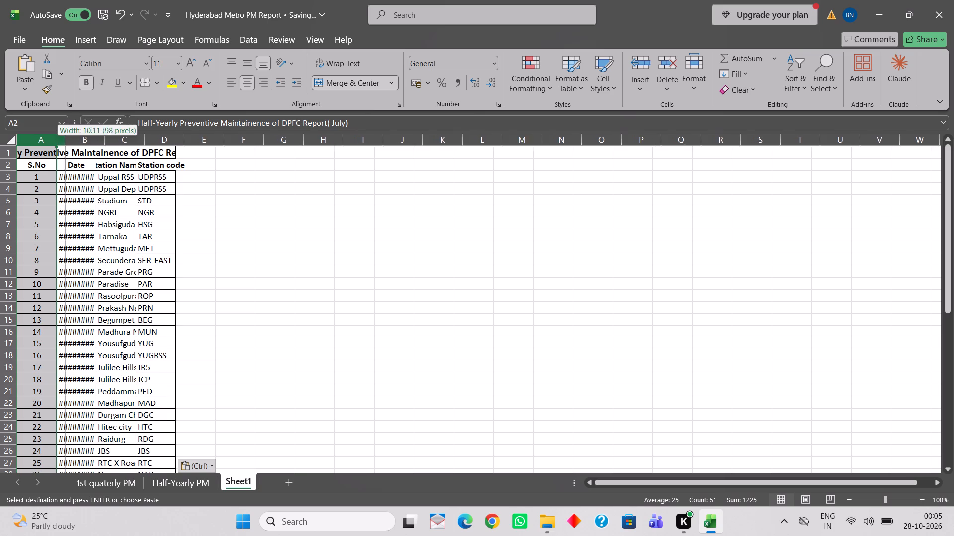
left_click_drag(70, 148, 73, 149)
left_click(95, 138)
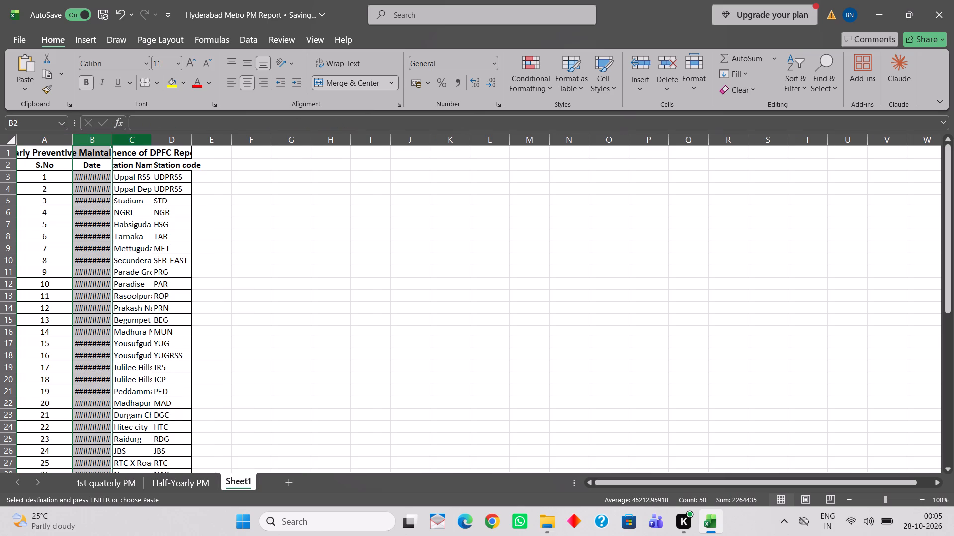
left_click_drag(113, 140, 142, 147)
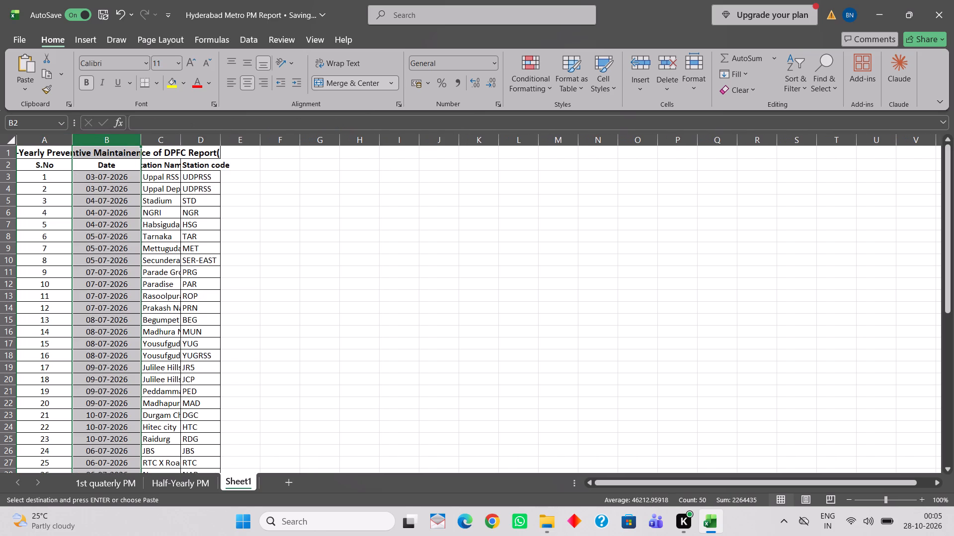
Widen the Station Name and Station code columns so the longest station names and the headers fit.
left_click(167, 144)
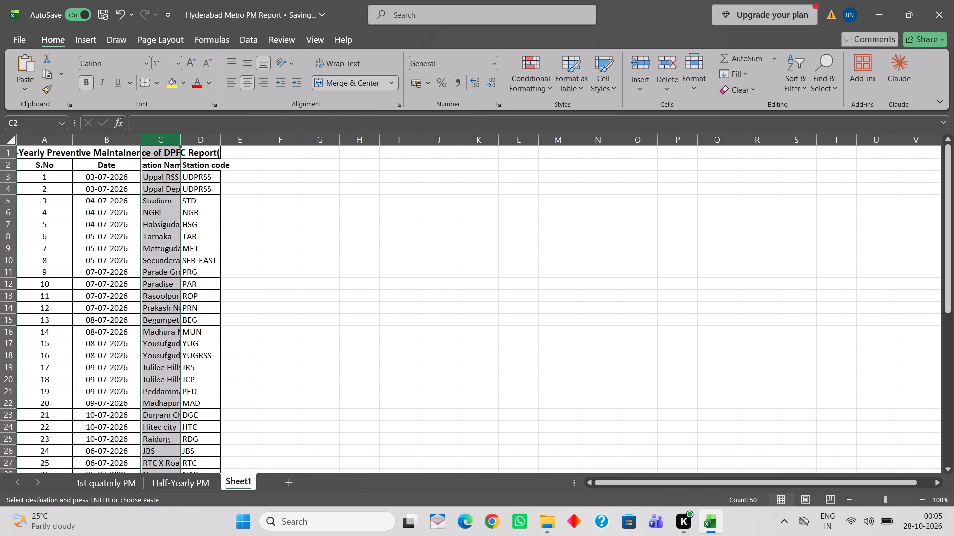
left_click_drag(179, 143, 218, 150)
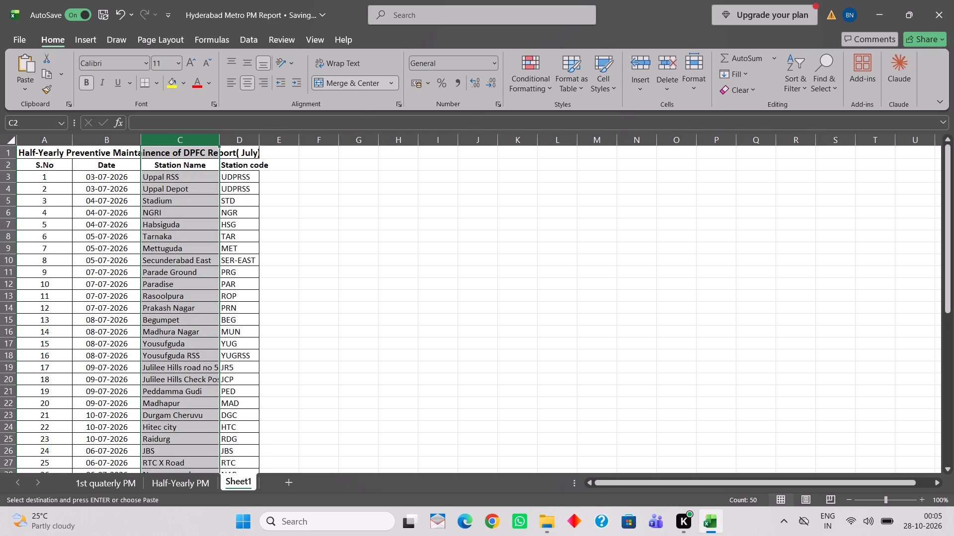
left_click_drag(221, 139, 235, 145)
scroll(188, 327, "up", 4)
scroll(188, 327, "down", 4)
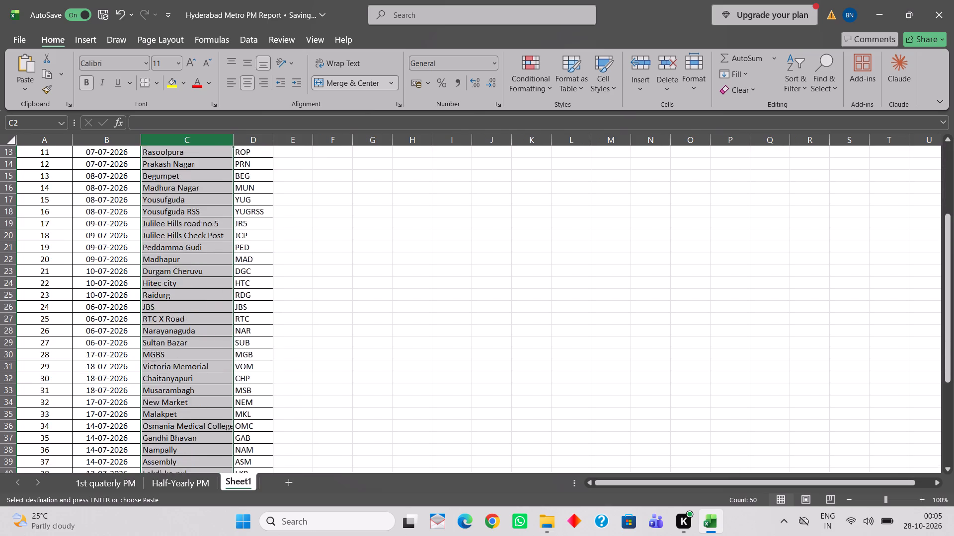
scroll(188, 327, "down", 1)
scroll(188, 327, "up", 10)
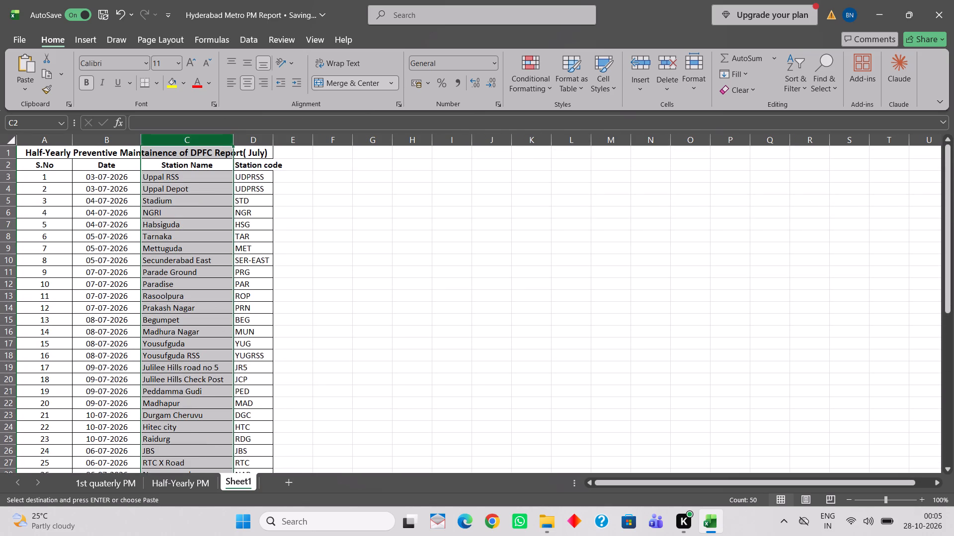
double_click(234, 137)
left_click_drag(239, 140, 252, 144)
left_click(282, 137)
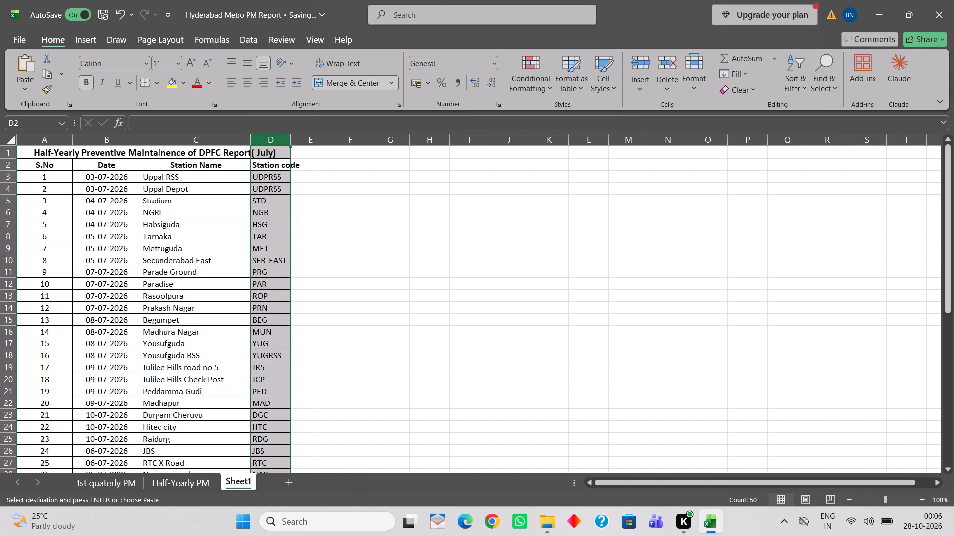
left_click_drag(290, 140, 309, 146)
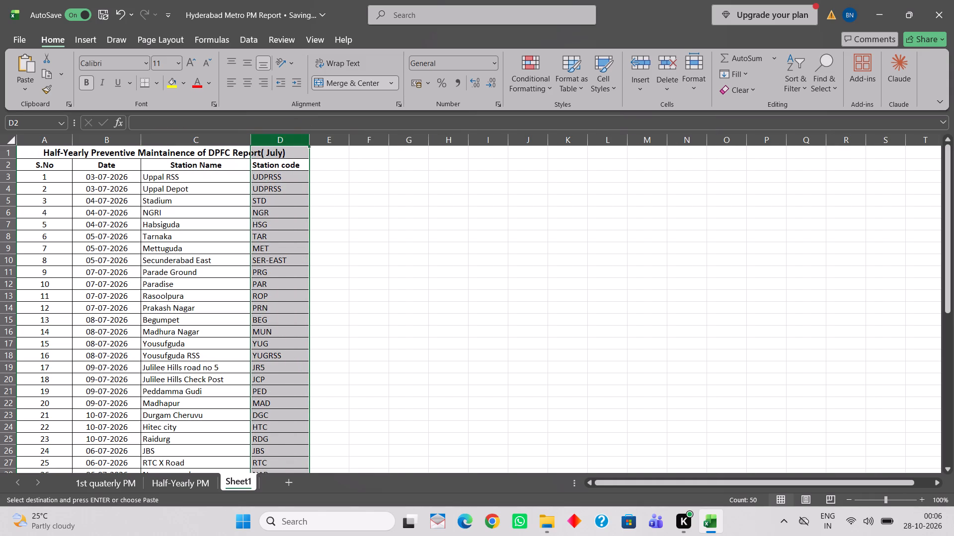
left_click_drag(309, 138, 314, 142)
Examine the copied table on the new sheet from Uppal RSS down to Miyapur Depot.
scroll(207, 318, "up", 5)
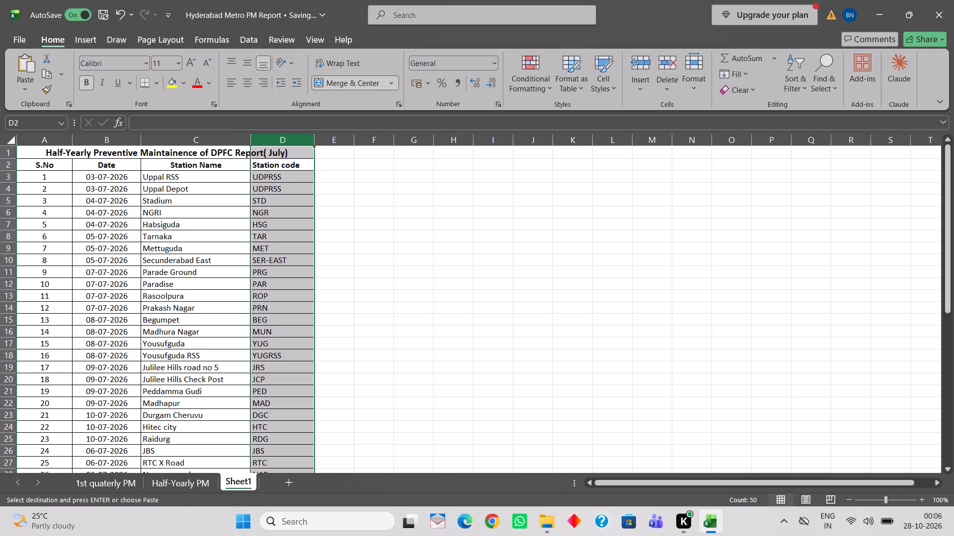
scroll(207, 318, "down", 10)
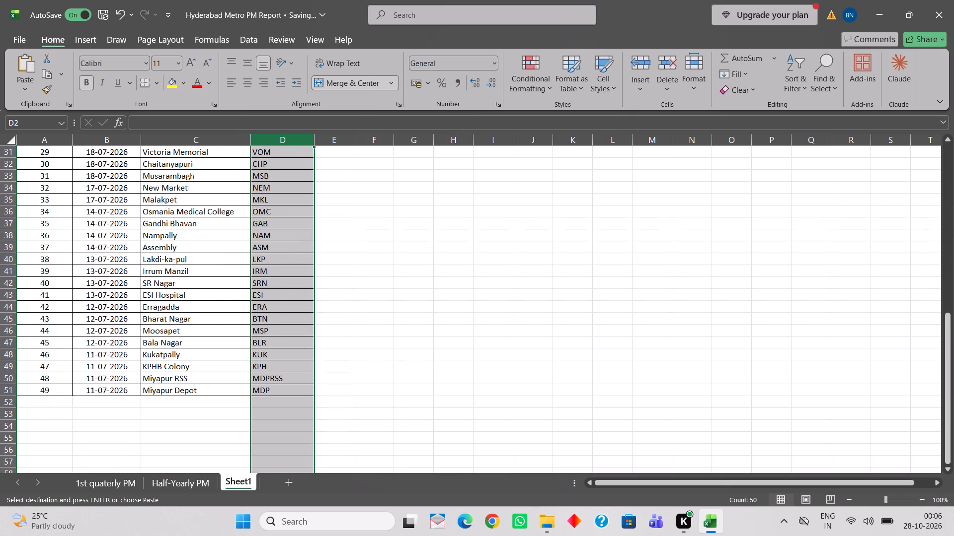
left_click(207, 318)
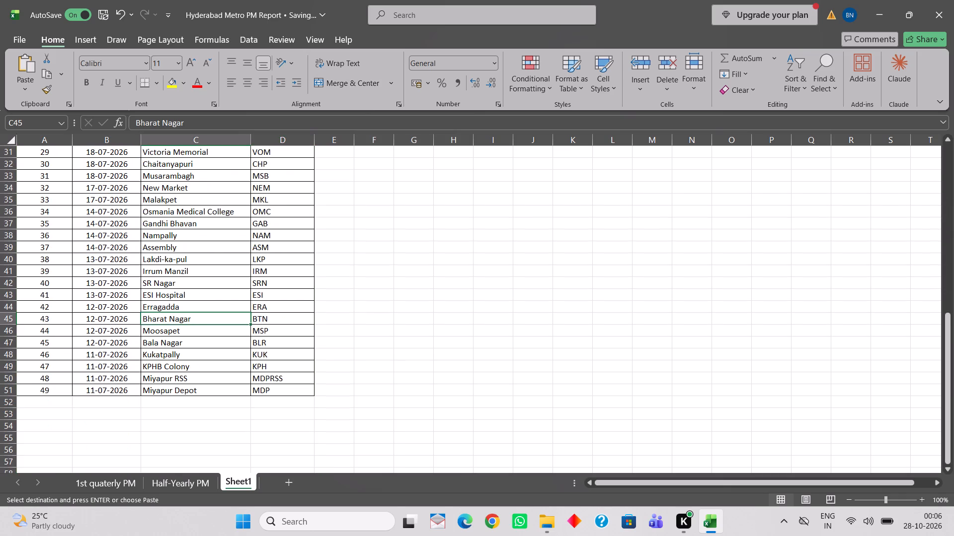
scroll(207, 318, "up", 9)
scroll(207, 318, "down", 1)
scroll(207, 318, "up", 1)
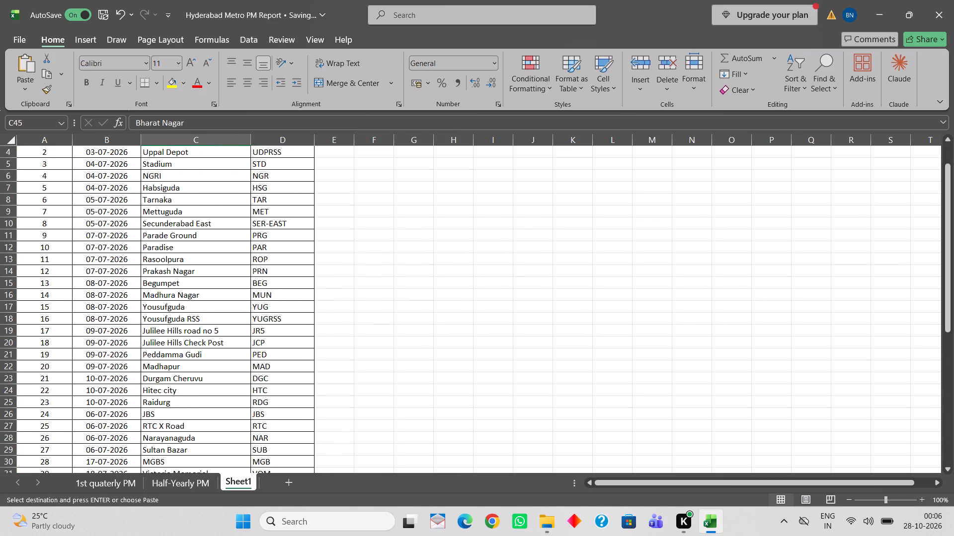
scroll(207, 318, "up", 8)
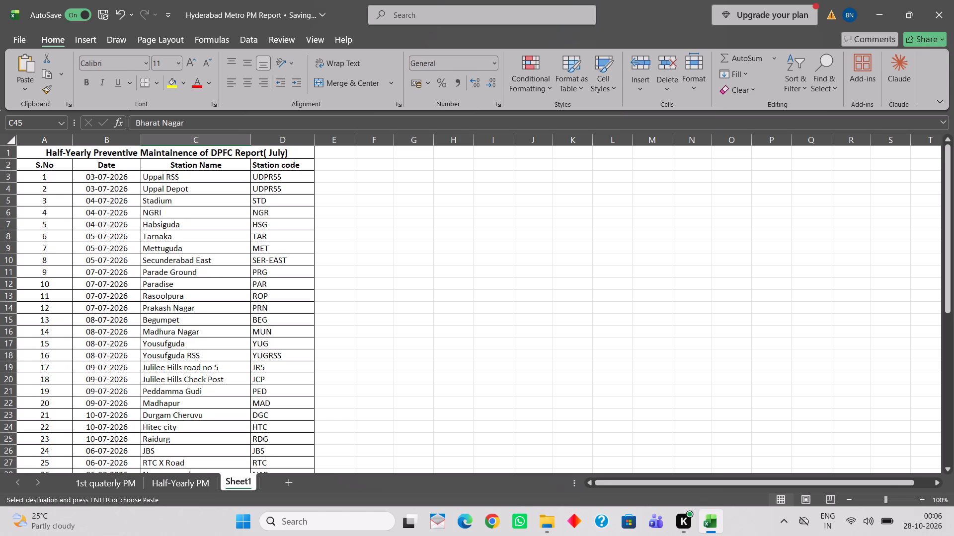
scroll(207, 318, "up", 2)
scroll(207, 318, "down", 4)
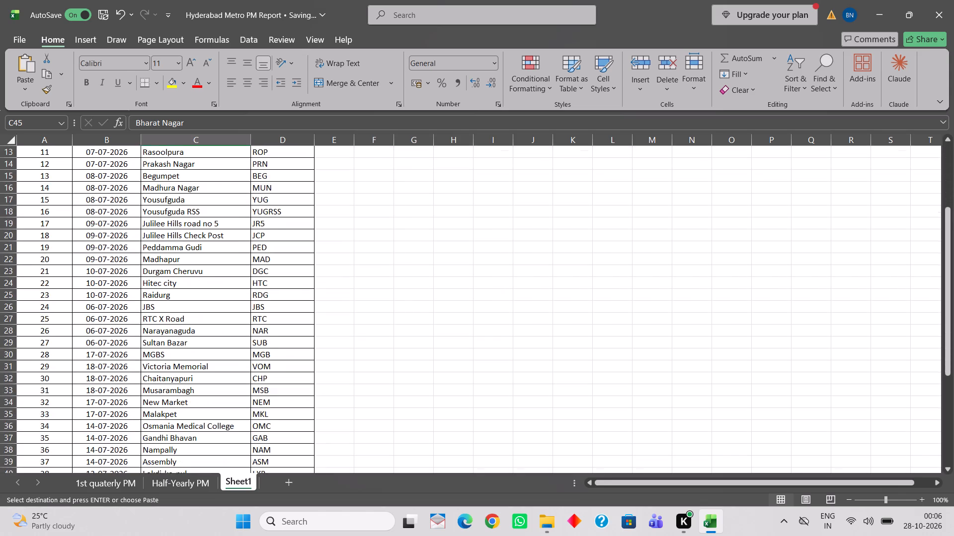
scroll(207, 318, "down", 8)
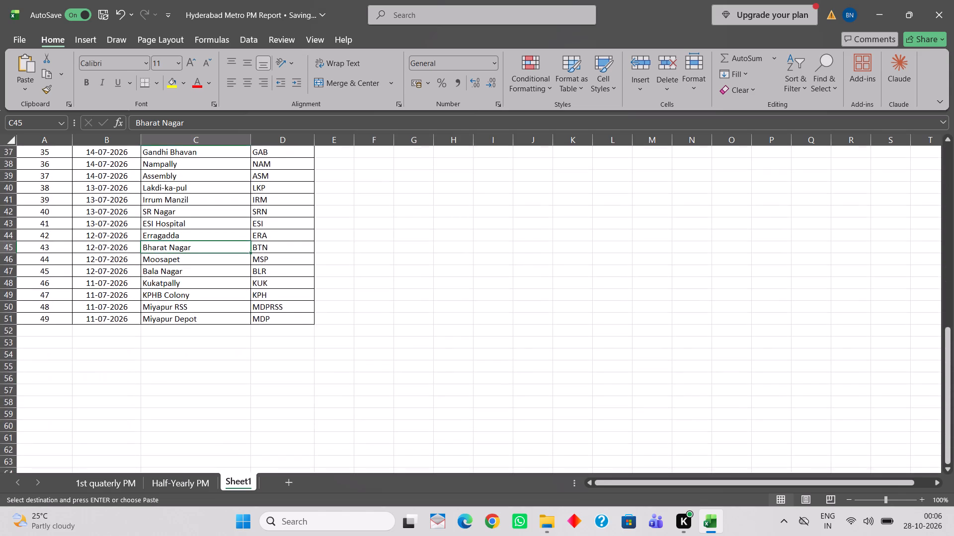
scroll(207, 318, "up", 14)
scroll(207, 318, "down", 1)
scroll(207, 318, "up", 5)
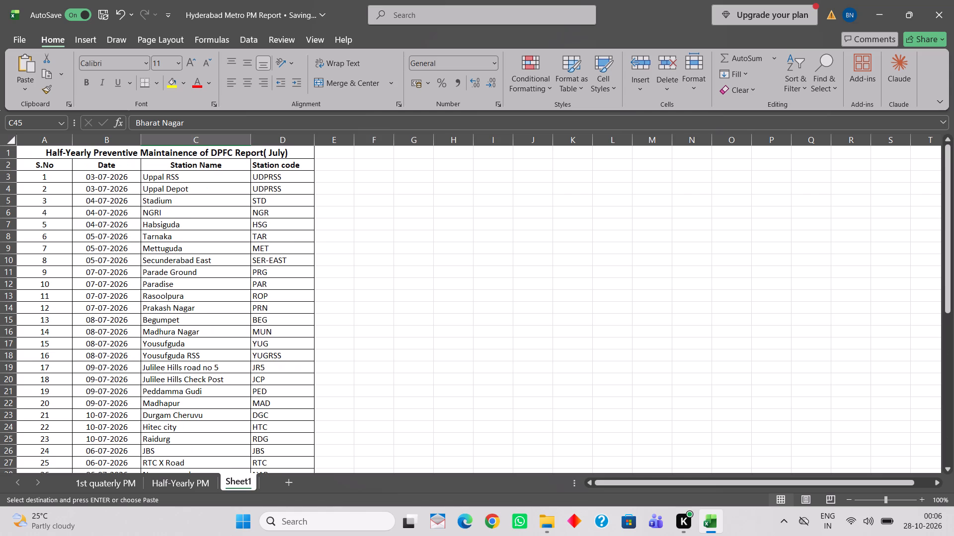
scroll(207, 318, "up", 2)
scroll(207, 318, "down", 11)
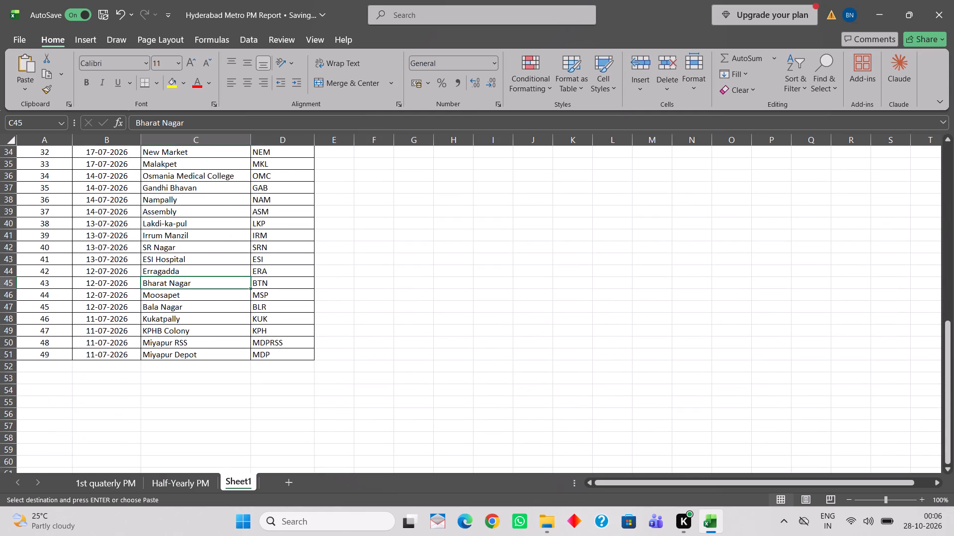
scroll(206, 319, "up", 7)
scroll(206, 319, "down", 1)
scroll(206, 319, "up", 10)
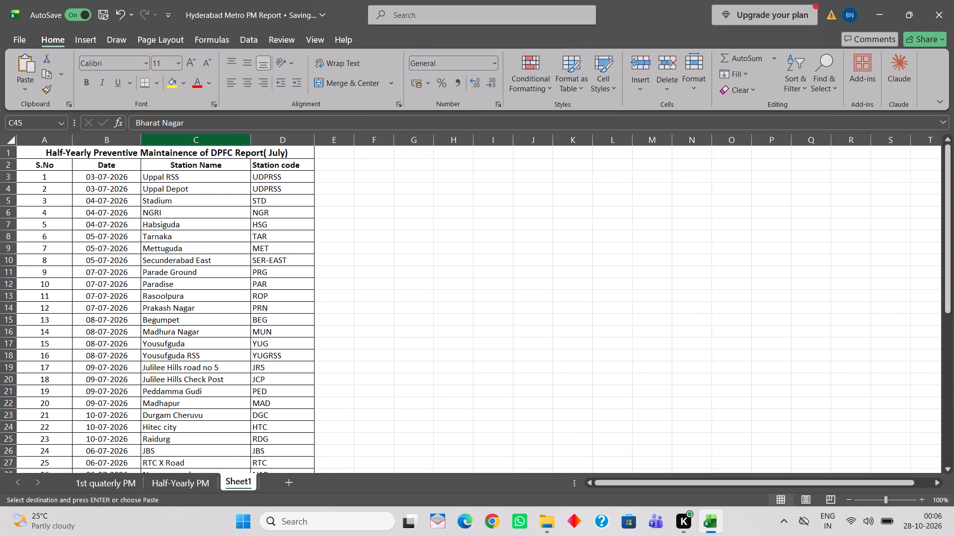
Replace "Half-Yearly" with "2nd Quaterly" in the copied table's title in cell A1.
left_click(94, 153)
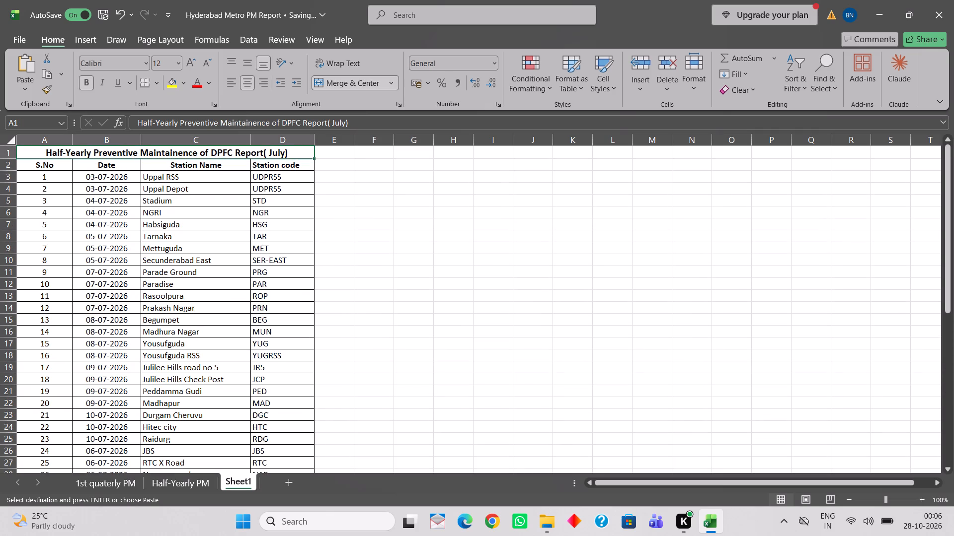
double_click(91, 155)
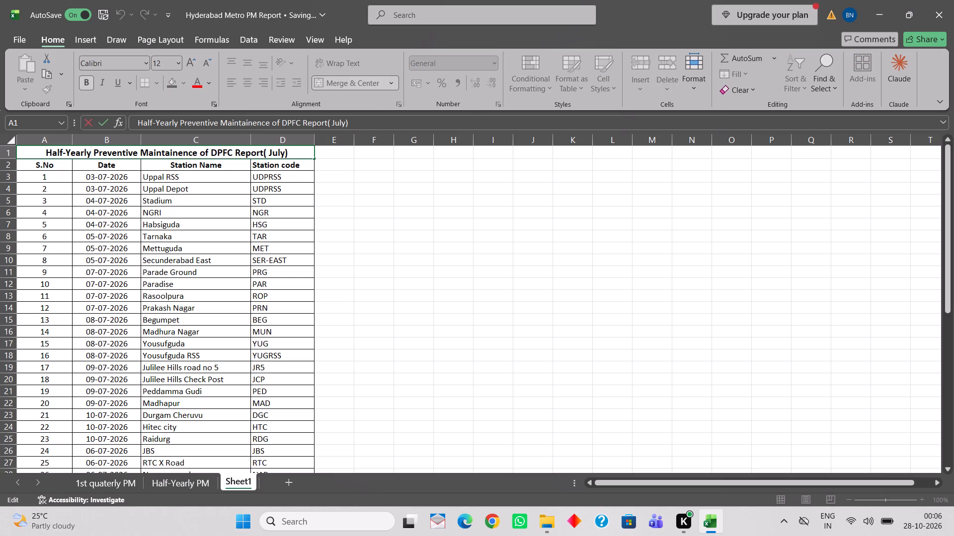
key("BackSpace")
key("BackSpace")
key("BackSpace")
key("BackSpace")
key("BackSpace")
key("BackSpace")
key("BackSpace")
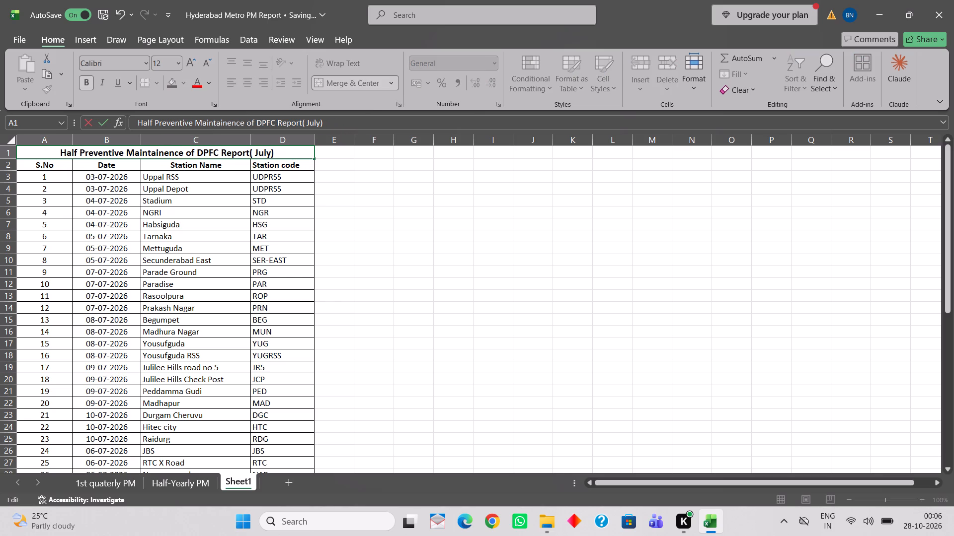
key("BackSpace")
key("BackSpace")
key("BackSpace")
key("BackSpace")
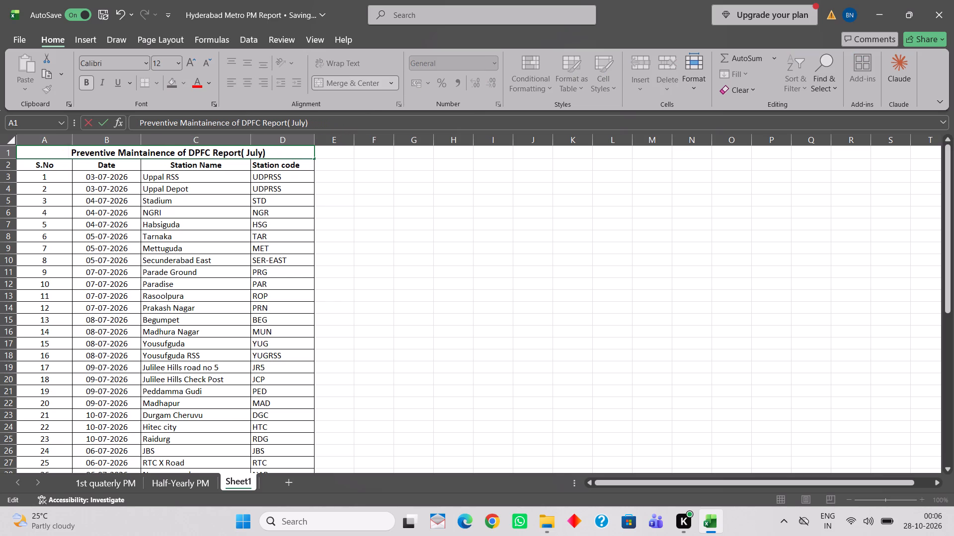
key("2")
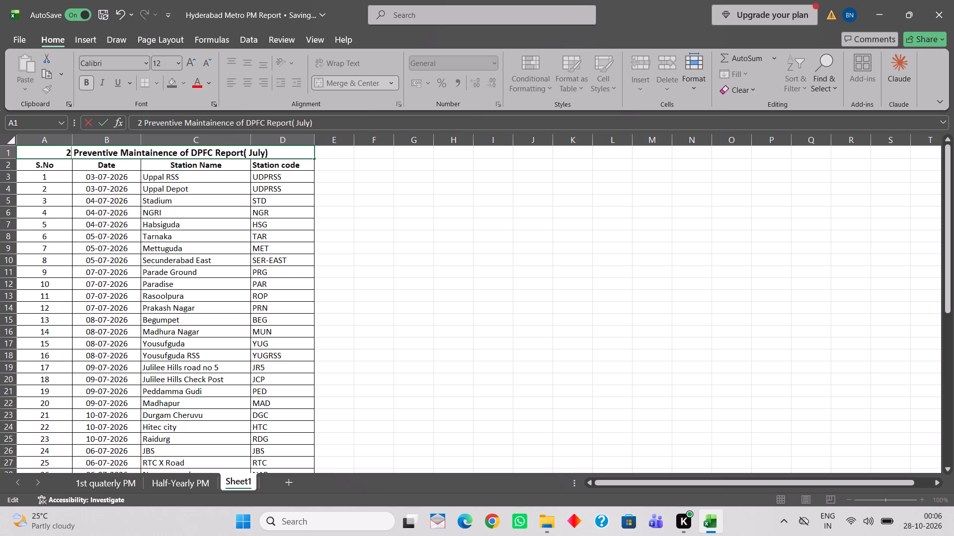
type("nd")
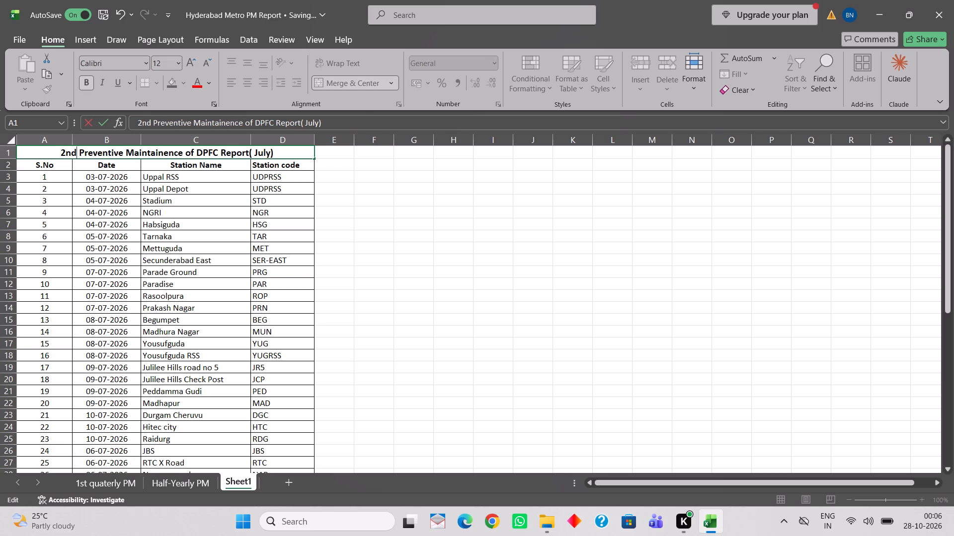
key("space")
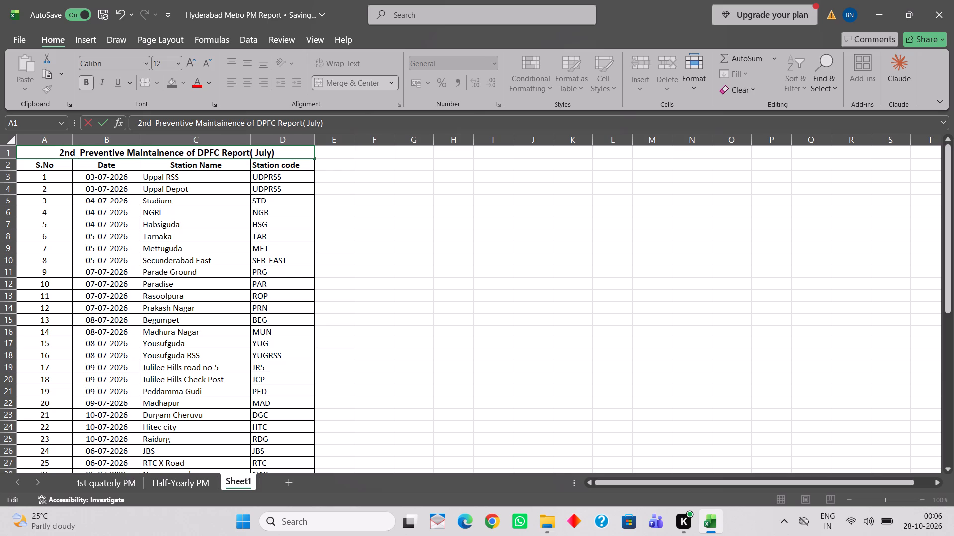
key("shift+q")
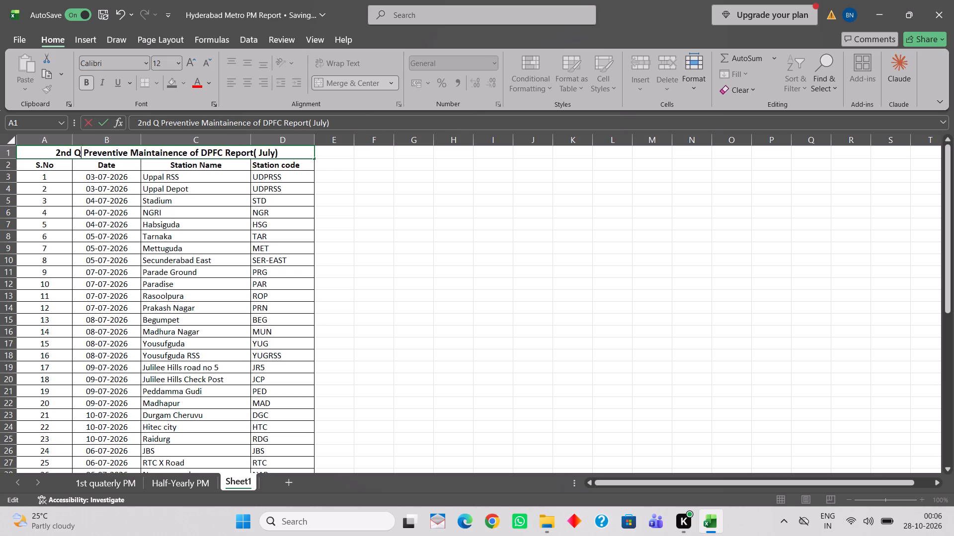
type("ue")
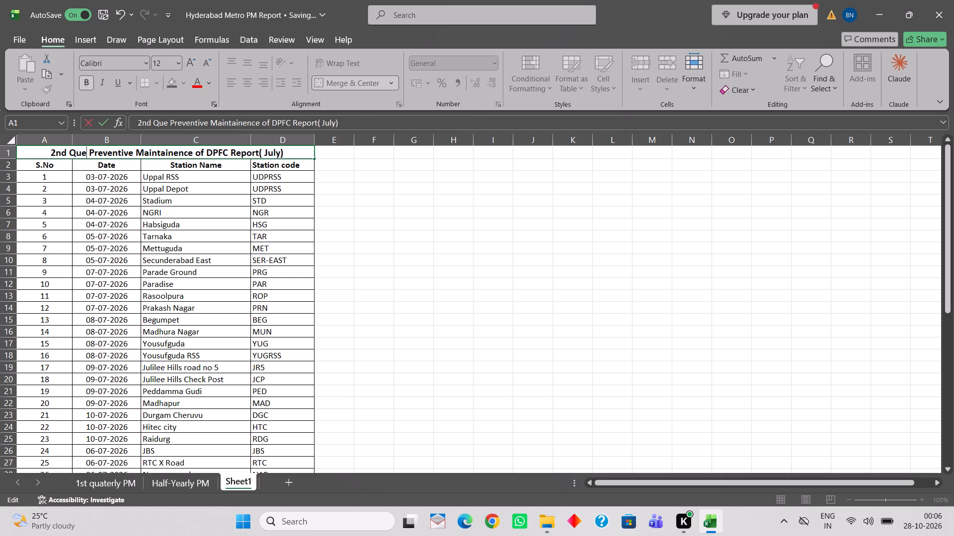
key("BackSpace")
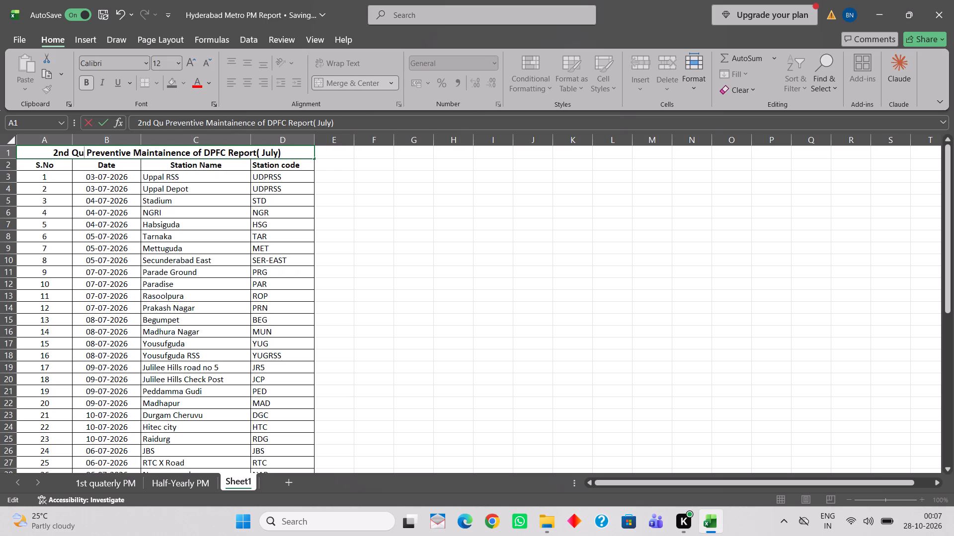
key("a")
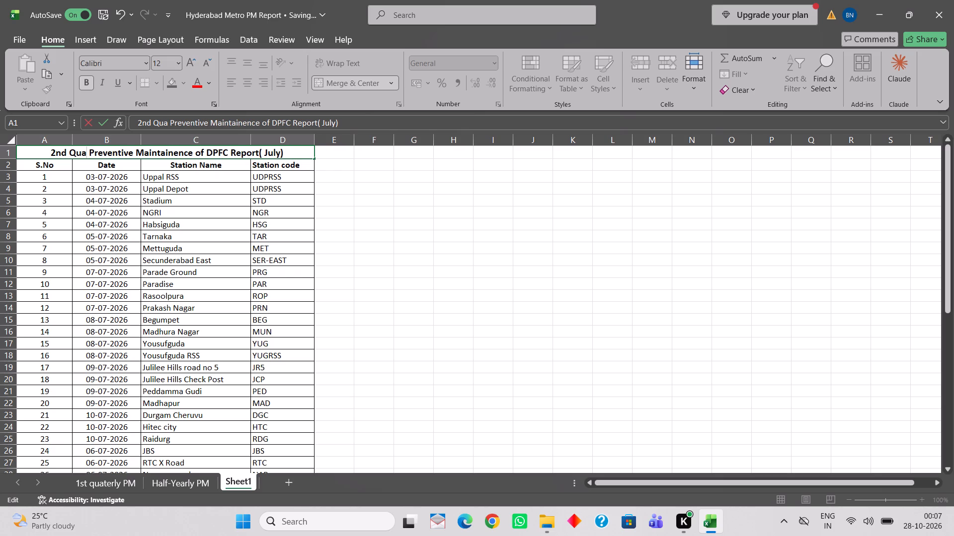
key("t")
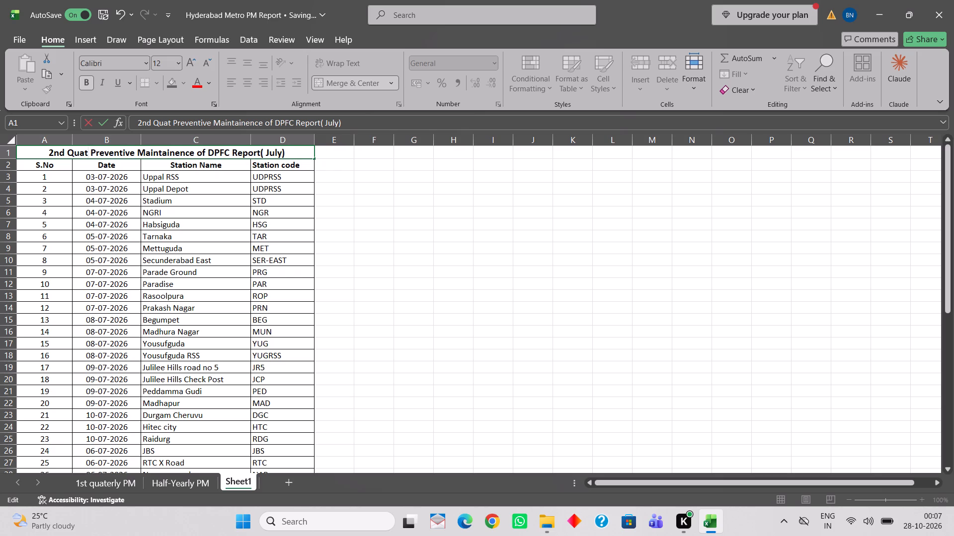
type("er")
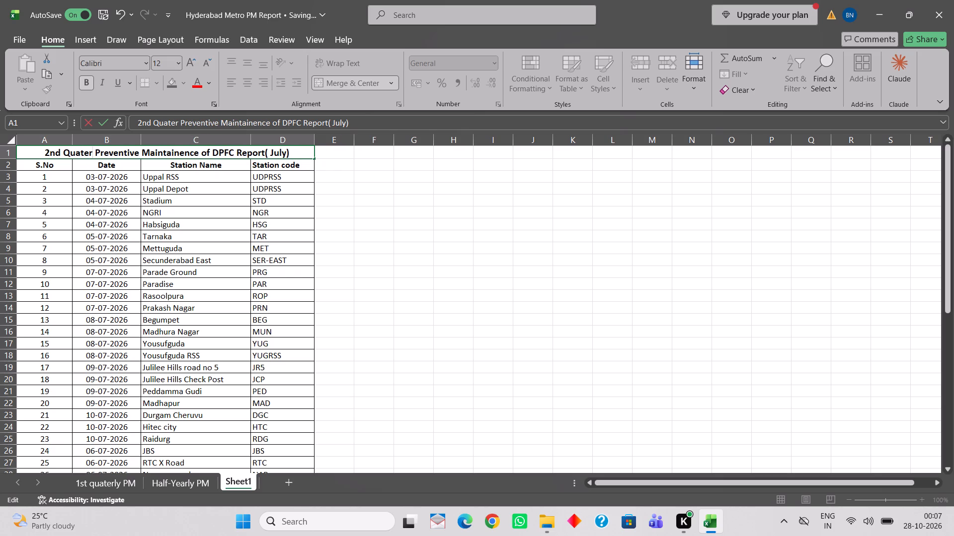
type("ly")
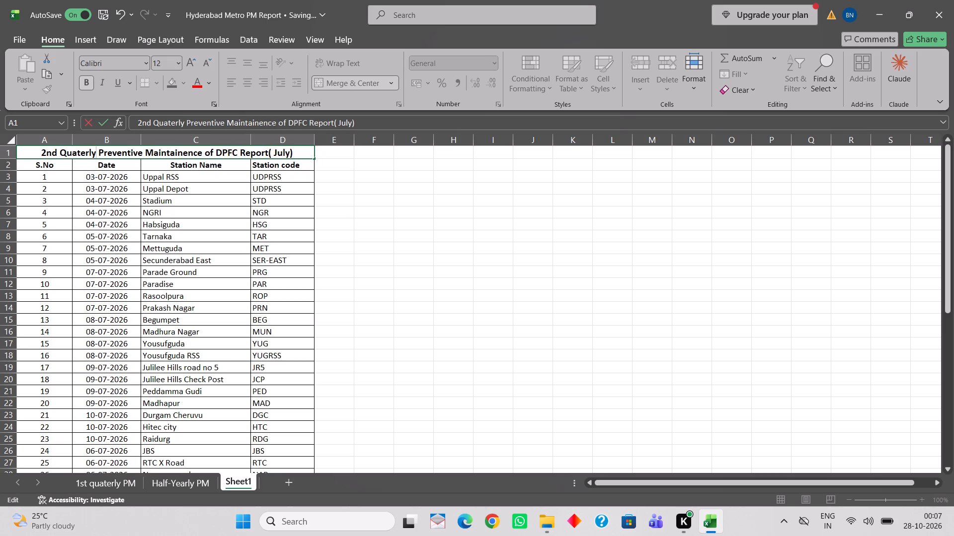
left_click(192, 198)
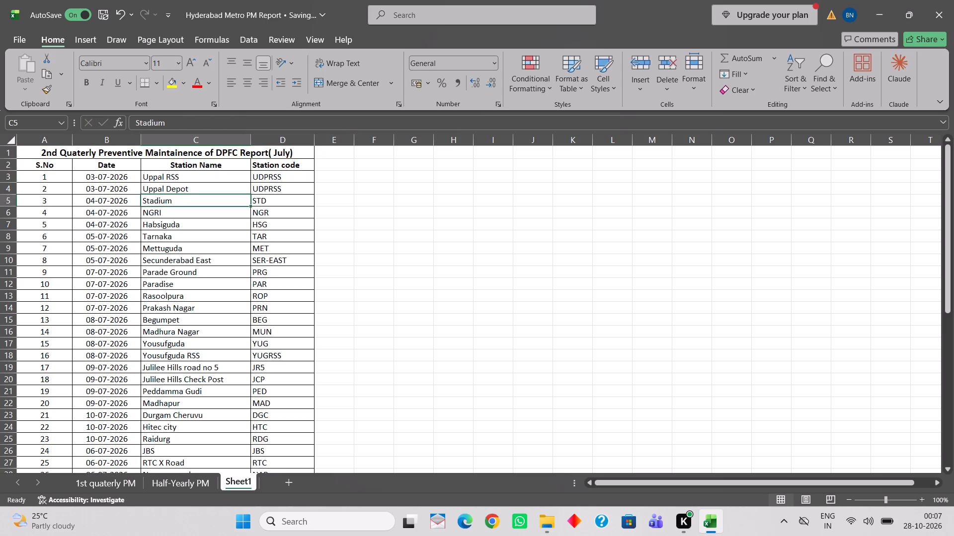
Widen the S.No column slightly and the Date column to a width of about 15.7.
scroll(93, 189, "up", 3)
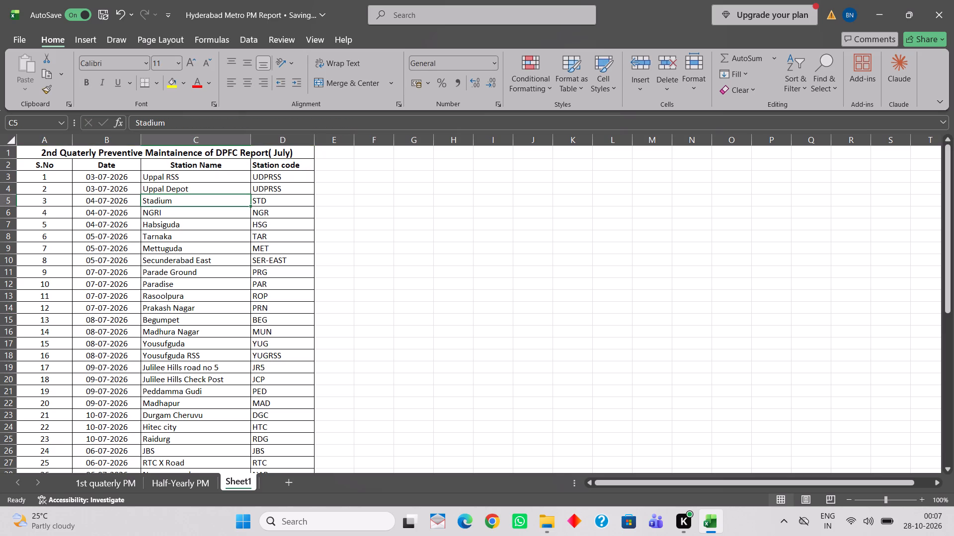
left_click(41, 151)
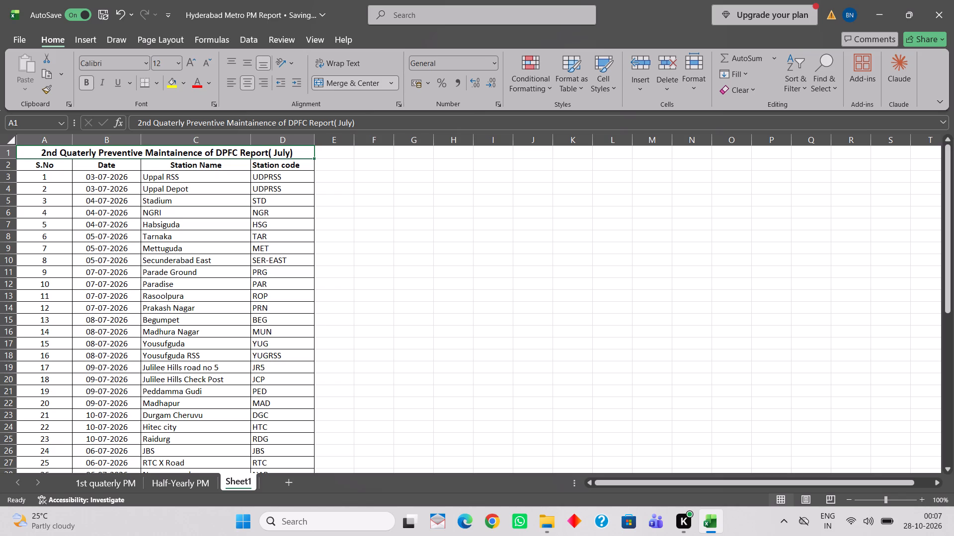
left_click(56, 144)
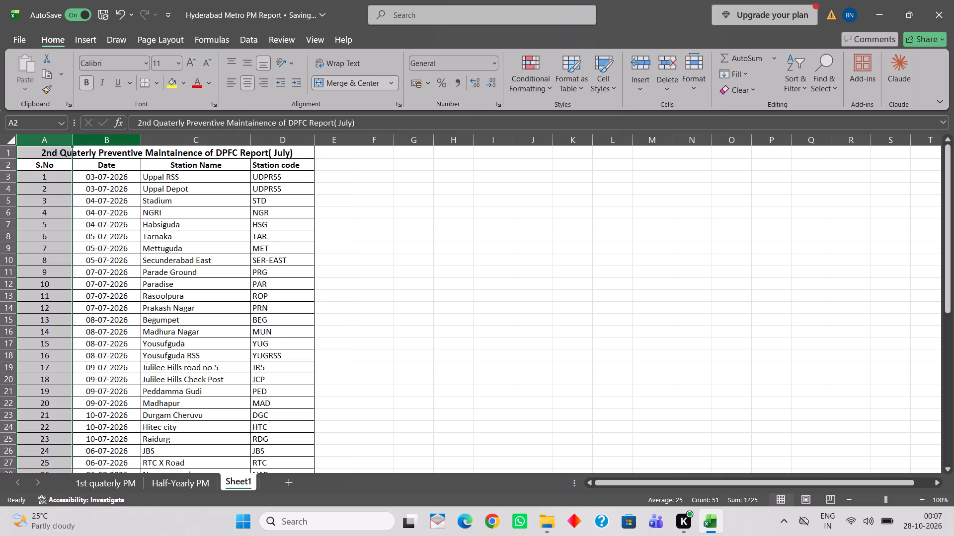
left_click(115, 140)
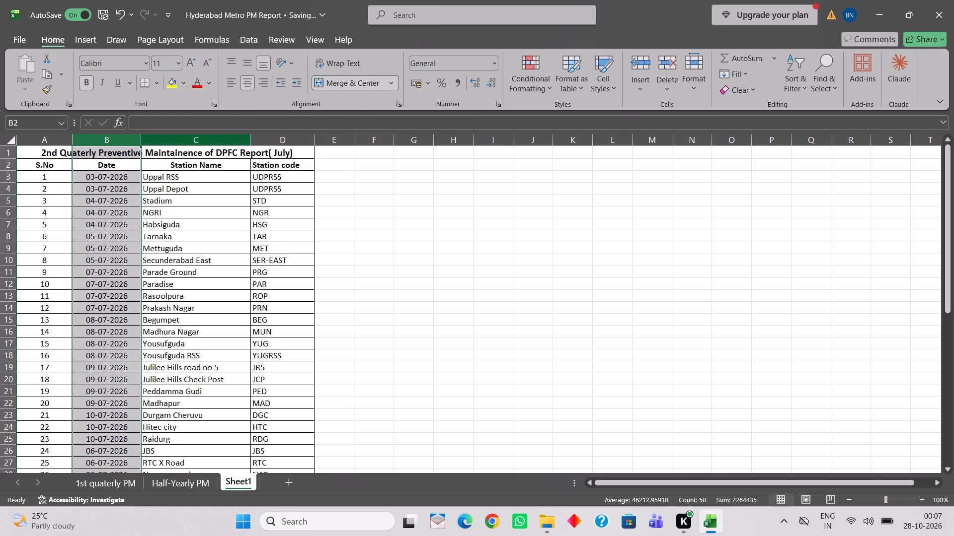
left_click(162, 138)
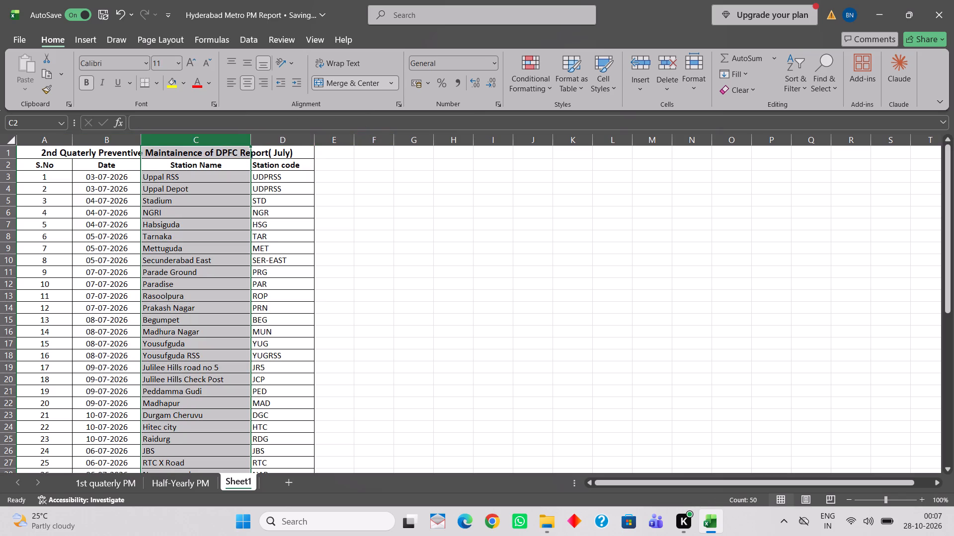
left_click(304, 141)
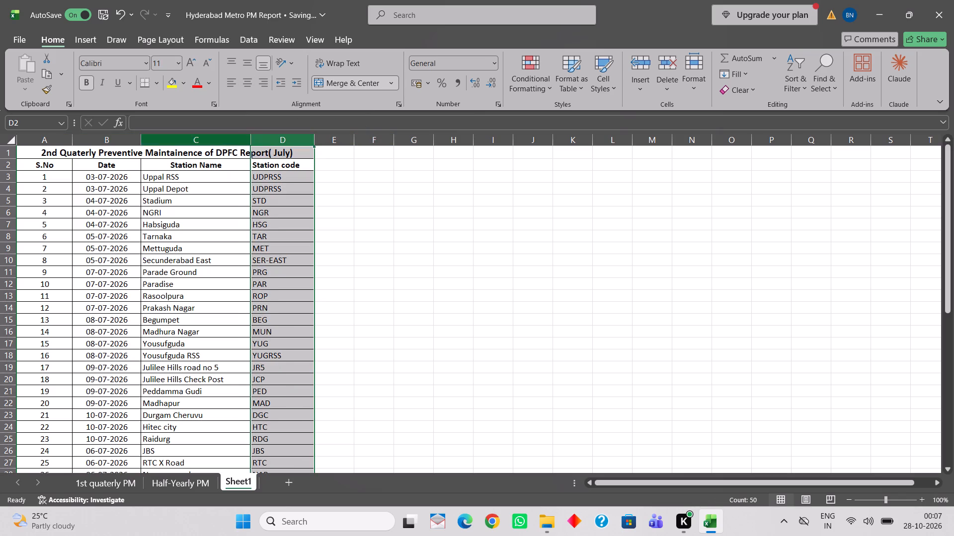
left_click(185, 140)
left_click(129, 144)
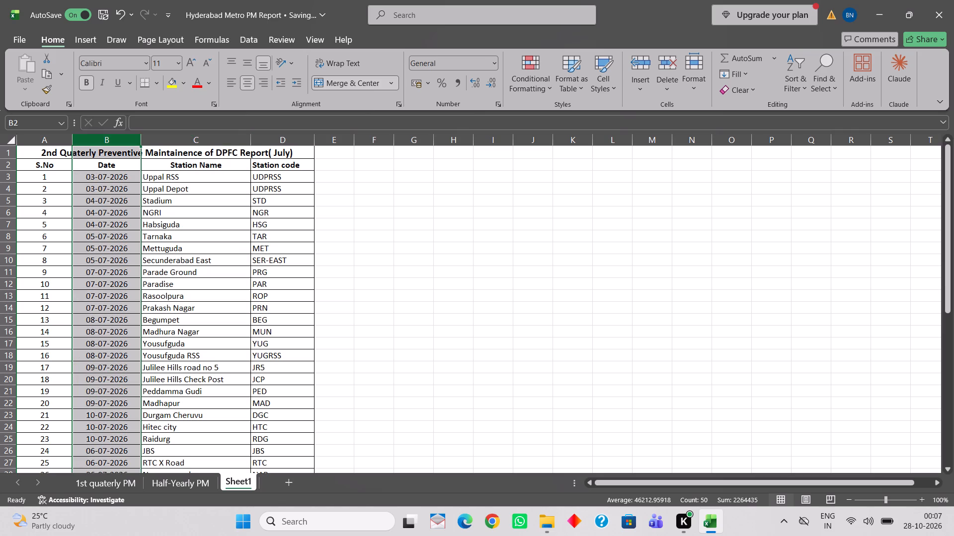
left_click(44, 143)
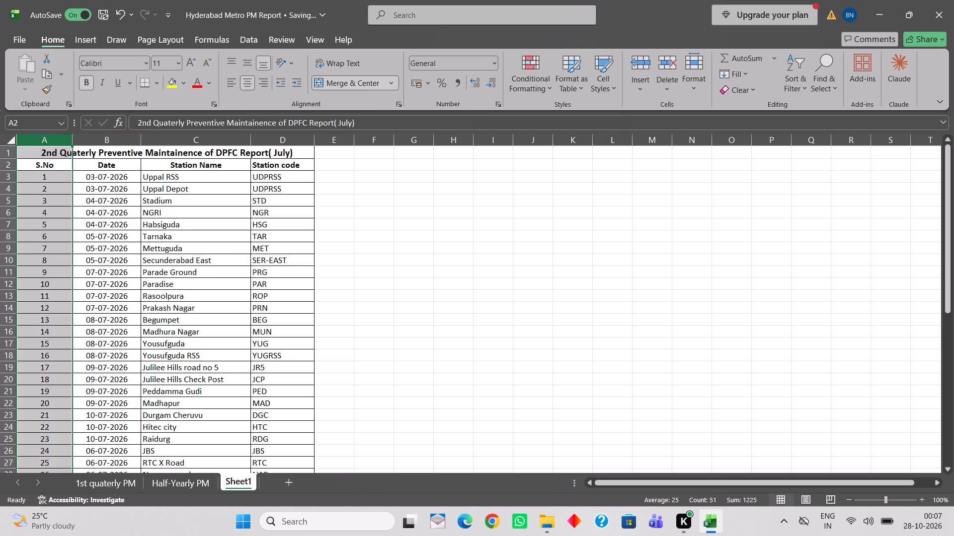
left_click_drag(74, 140, 78, 140)
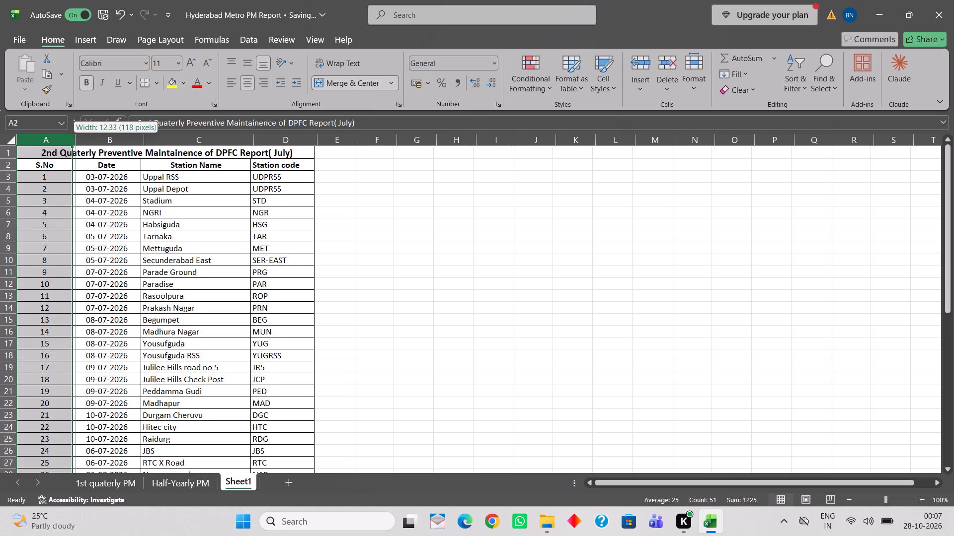
left_click_drag(78, 140, 80, 141)
left_click_drag(146, 138, 152, 139)
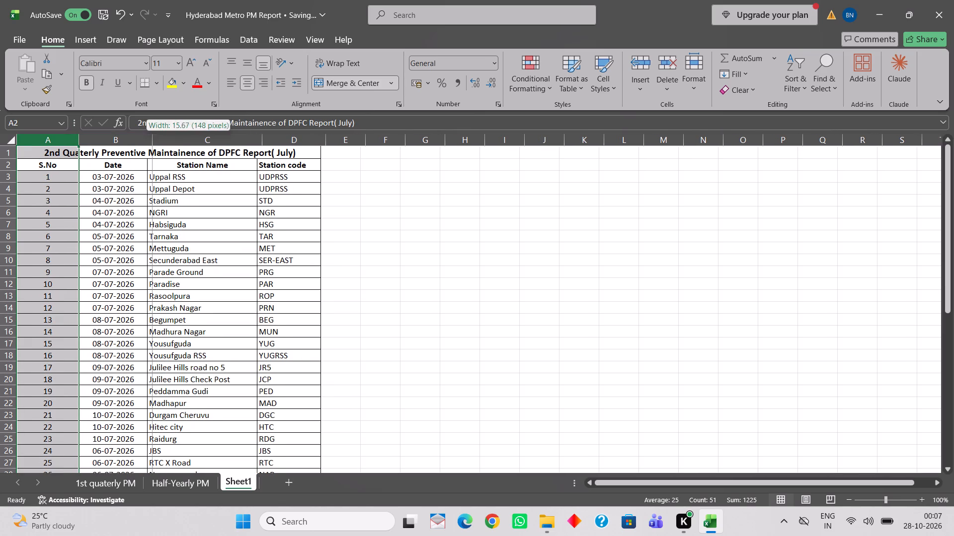
left_click_drag(152, 139, 152, 140)
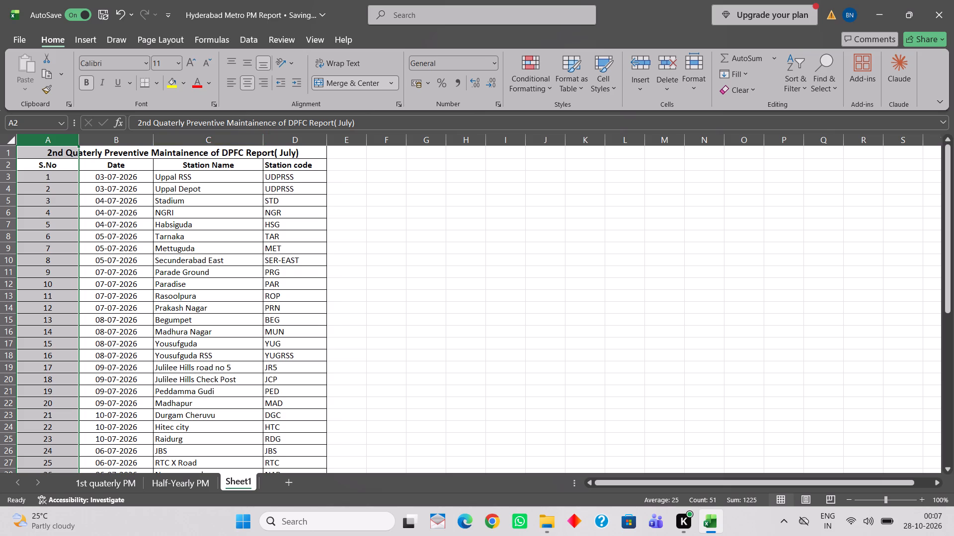
Examine the 2nd Quaterly station table down to the Miyapur Depot row and back up to its title.
scroll(272, 306, "down", 8)
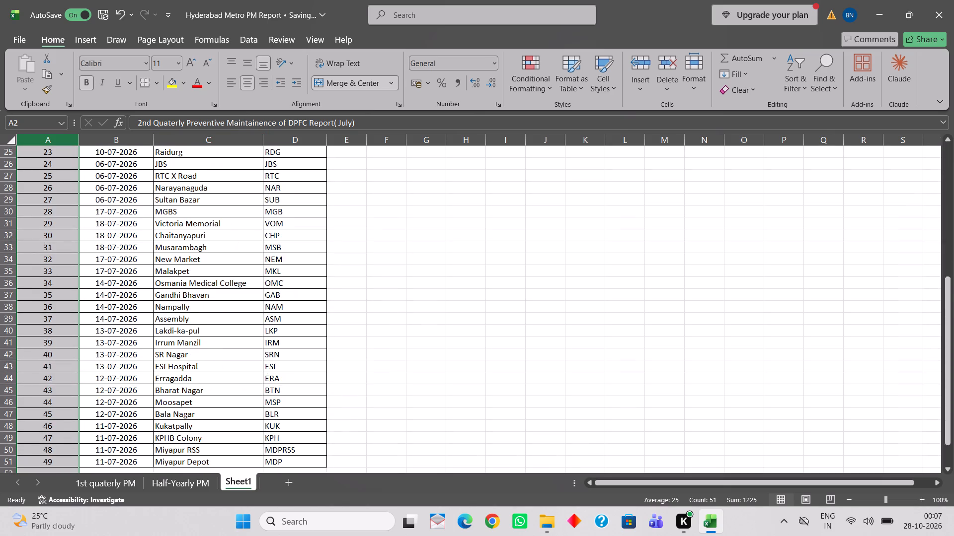
scroll(272, 306, "down", 3)
scroll(272, 306, "up", 7)
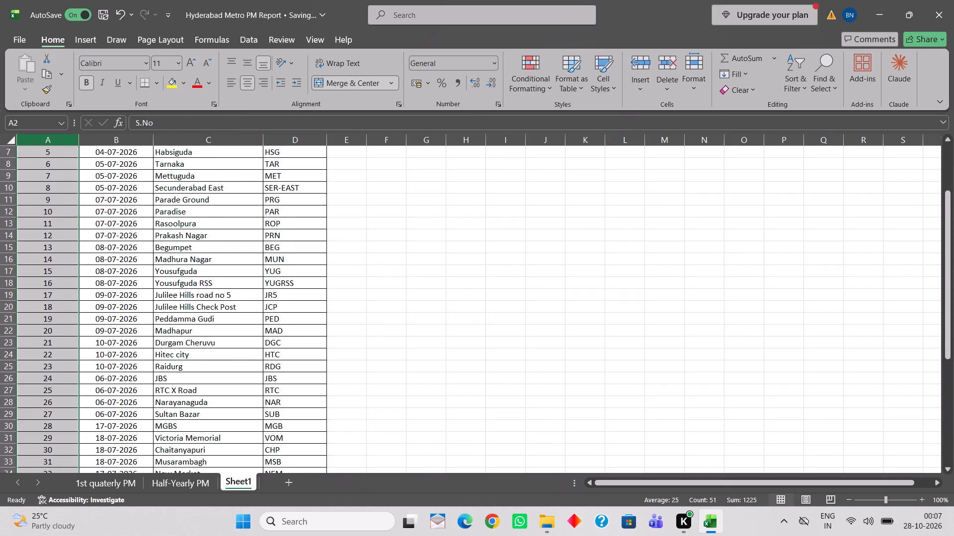
scroll(272, 306, "up", 3)
scroll(272, 306, "down", 2)
scroll(272, 306, "up", 3)
scroll(272, 306, "down", 1)
scroll(272, 306, "up", 5)
left_click(242, 239)
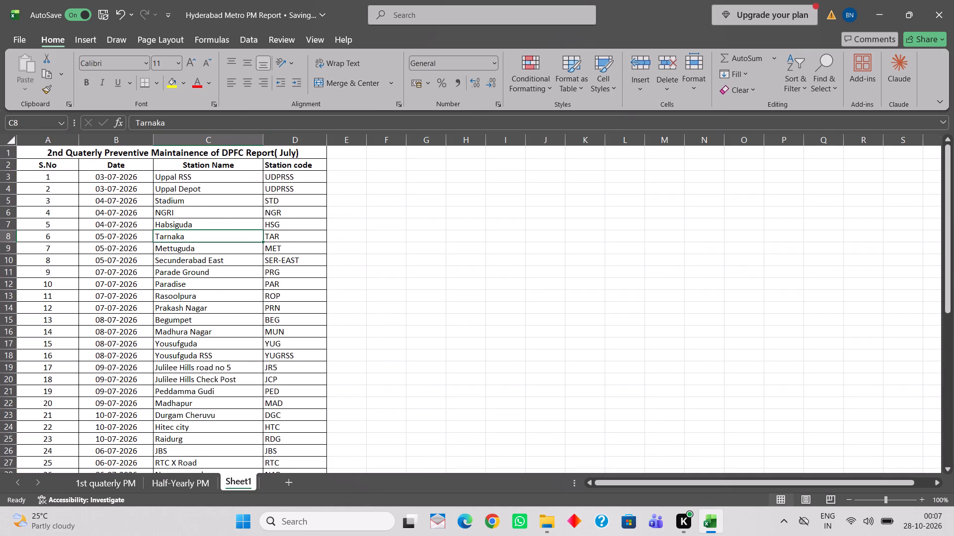
scroll(105, 247, "up", 6)
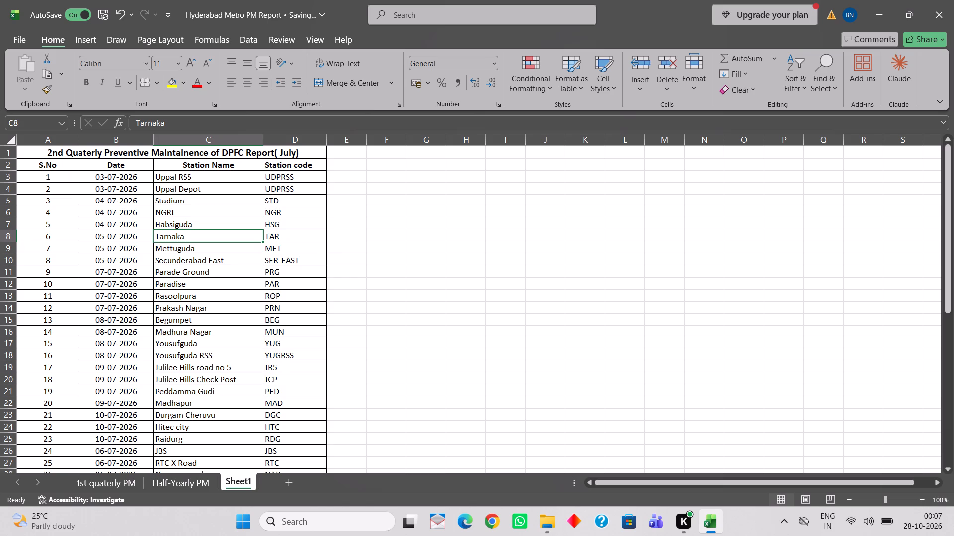
scroll(105, 247, "up", 6)
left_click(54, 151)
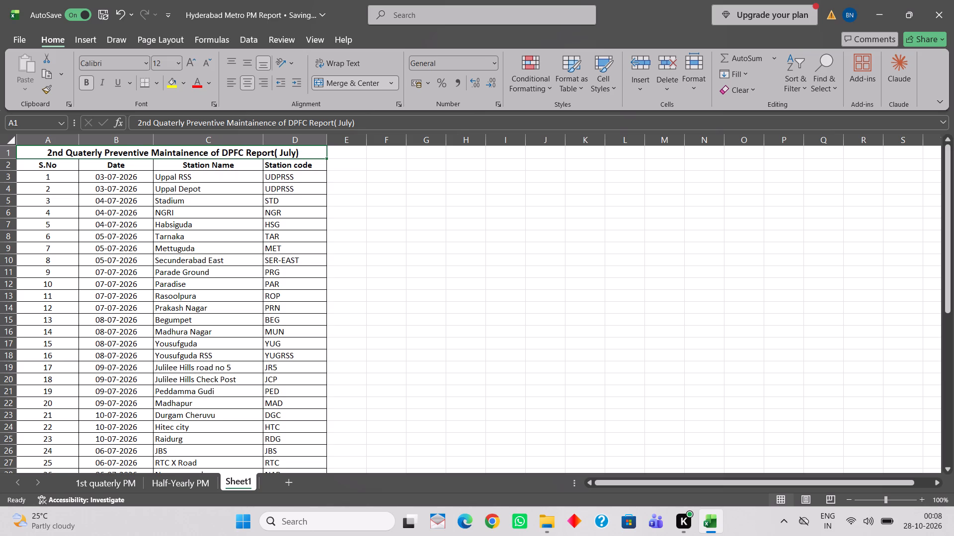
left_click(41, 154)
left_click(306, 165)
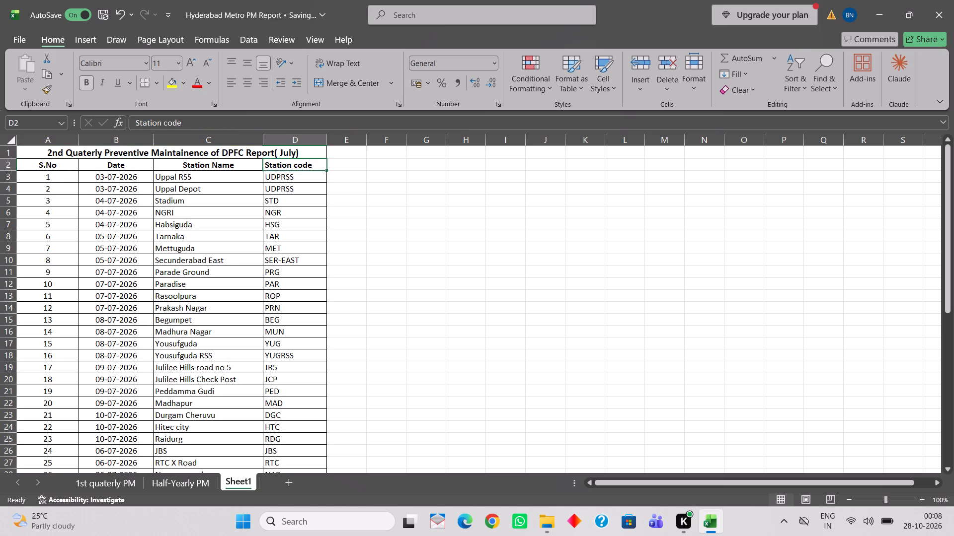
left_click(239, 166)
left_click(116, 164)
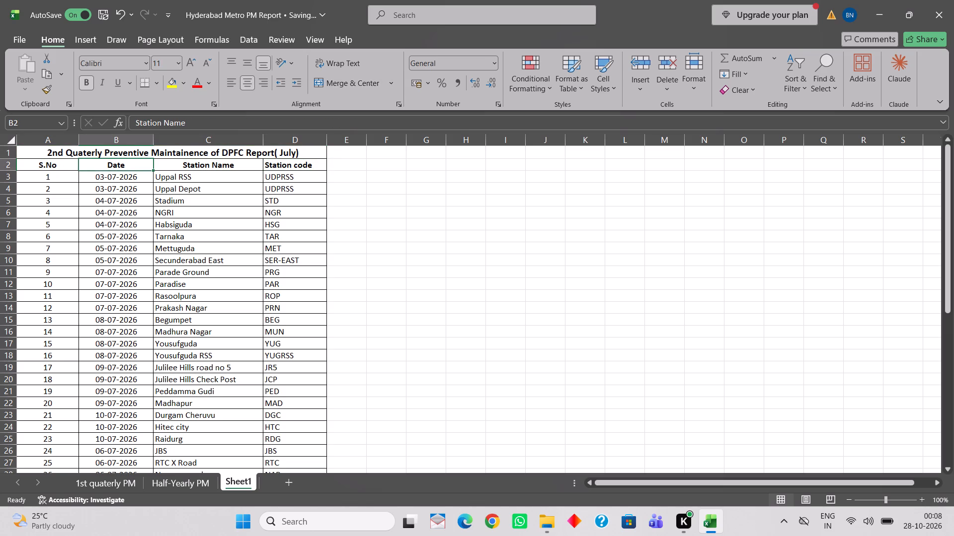
Set the Uppal RSS date in cell B3 to 02-11-2026.
left_click(42, 165)
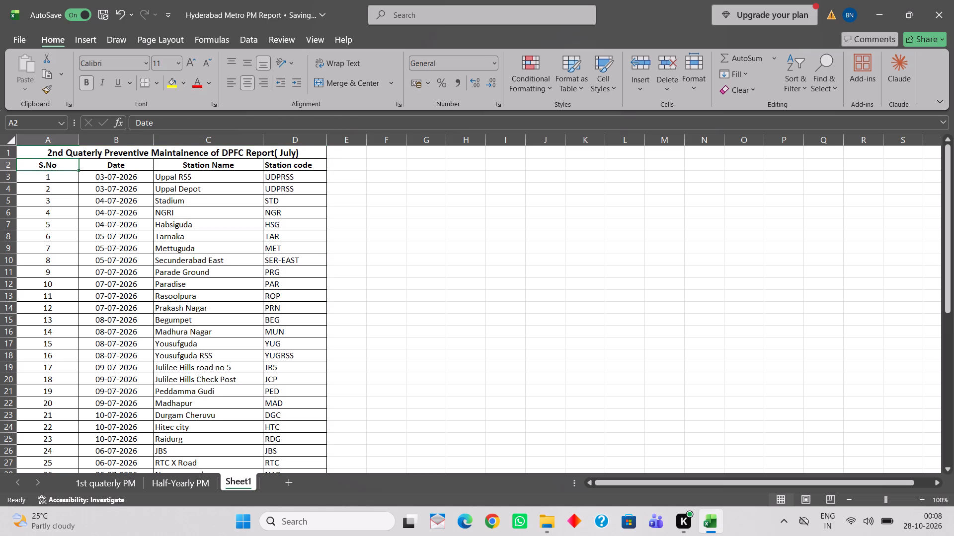
scroll(191, 325, "up", 4)
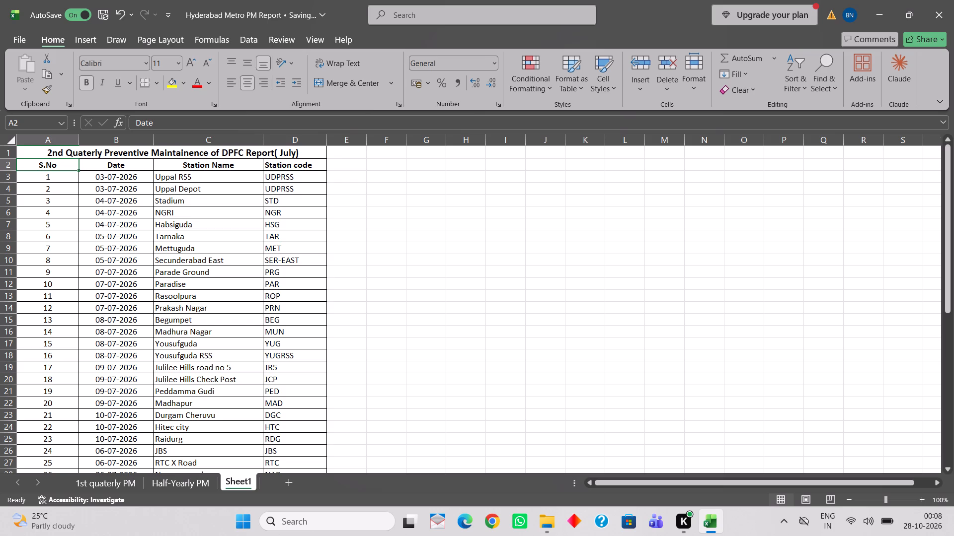
left_click(104, 177)
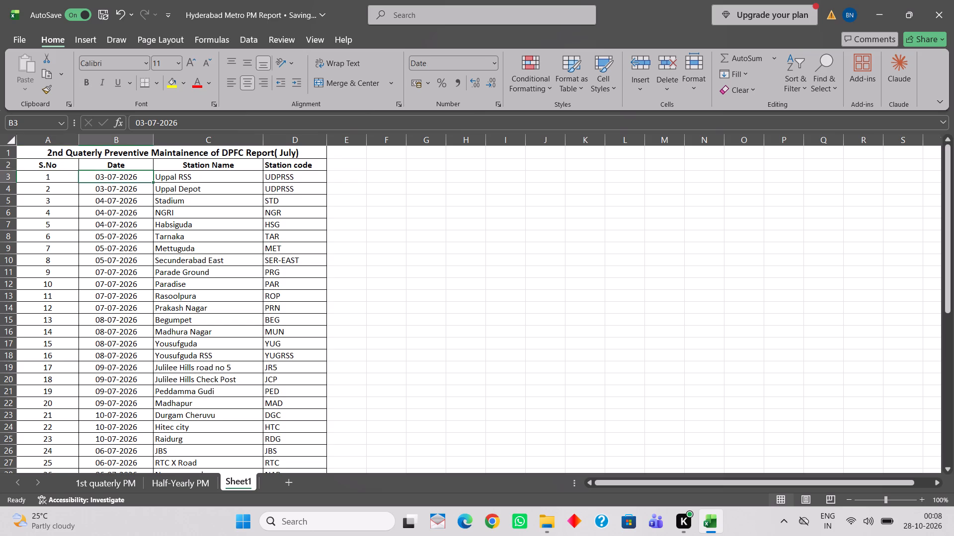
double_click(117, 176)
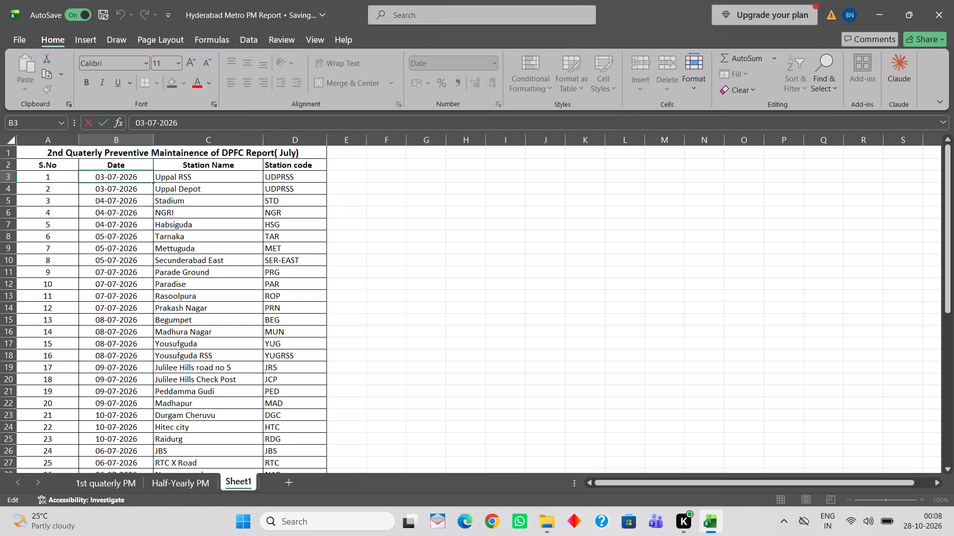
key("BackSpace")
key("BackSpace")
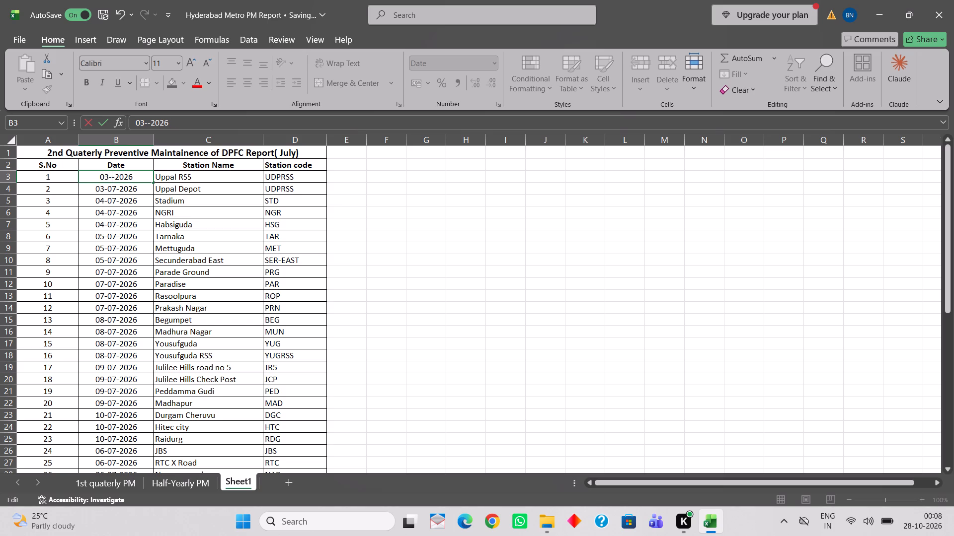
type("11")
left_click(101, 178)
key("Right")
key("BackSpace")
key("2")
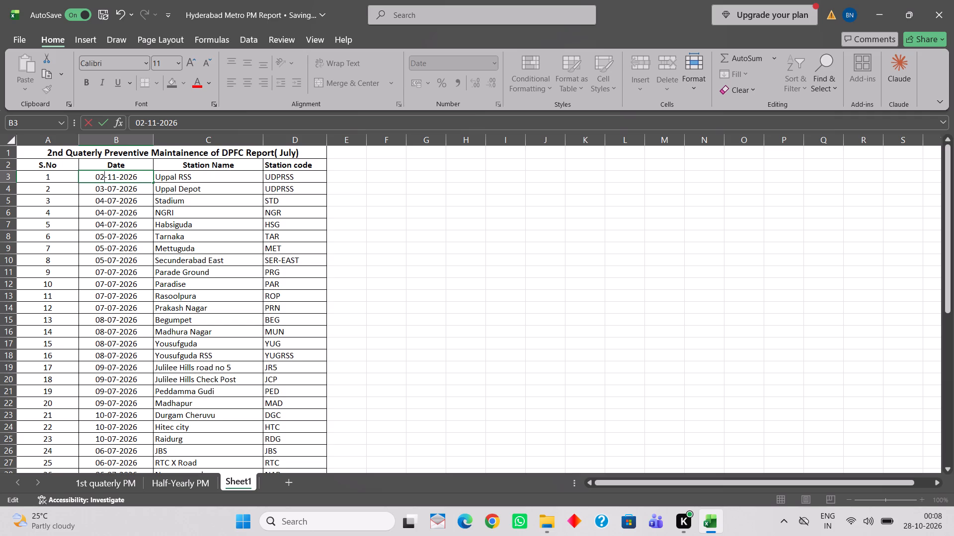
Set the Uppal Depot date in B4 to 03-11-2026 and the Stadium date in B5 to 04-11-2026.
double_click(116, 190)
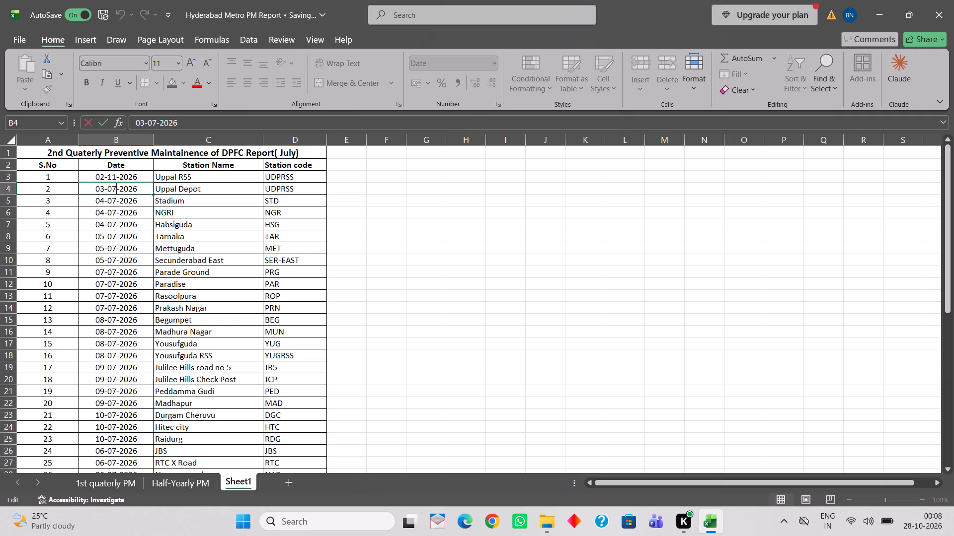
key("BackSpace")
key("BackSpace")
type("11")
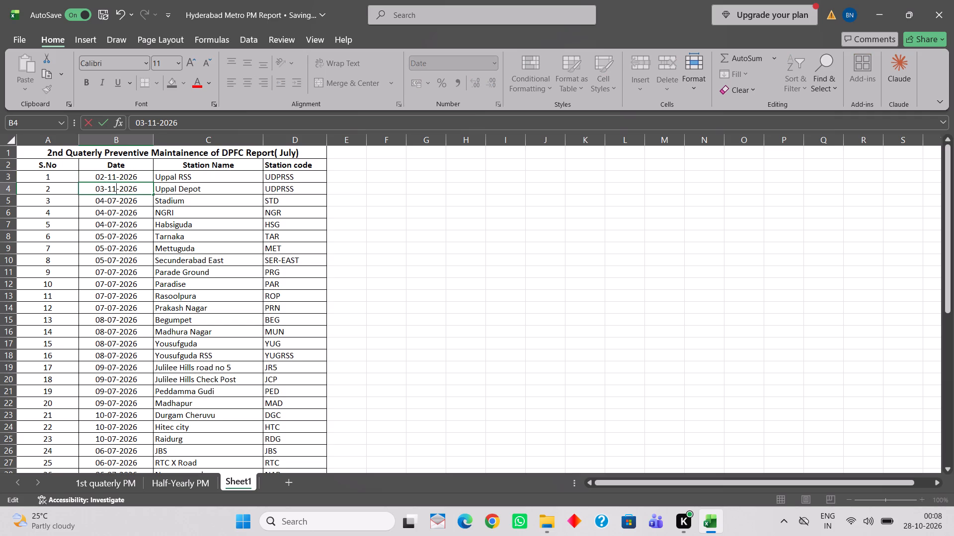
double_click(115, 201)
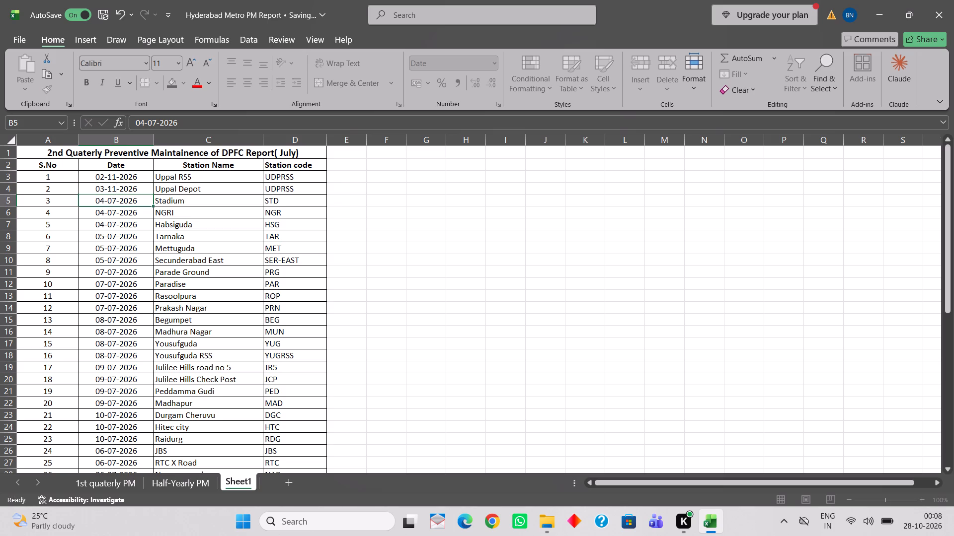
key("BackSpace")
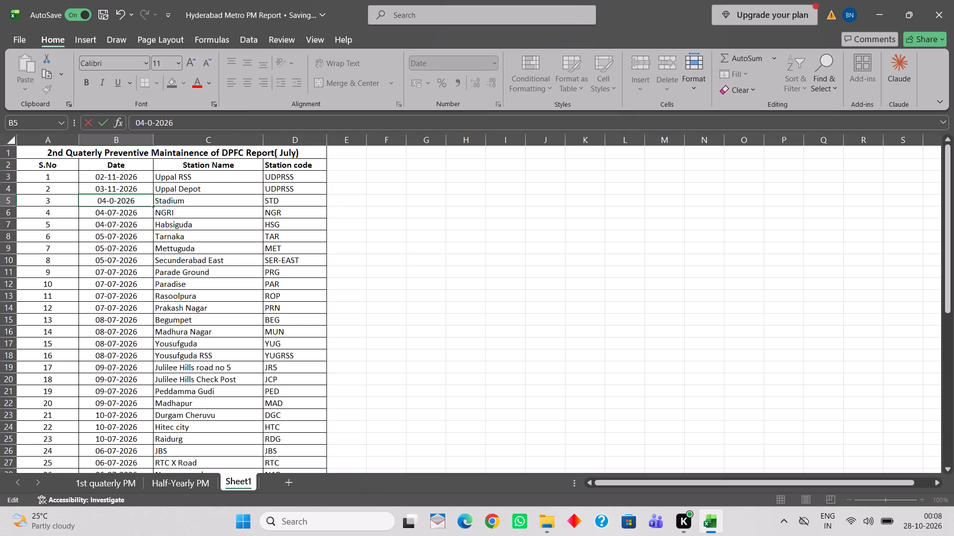
key("BackSpace")
type("11")
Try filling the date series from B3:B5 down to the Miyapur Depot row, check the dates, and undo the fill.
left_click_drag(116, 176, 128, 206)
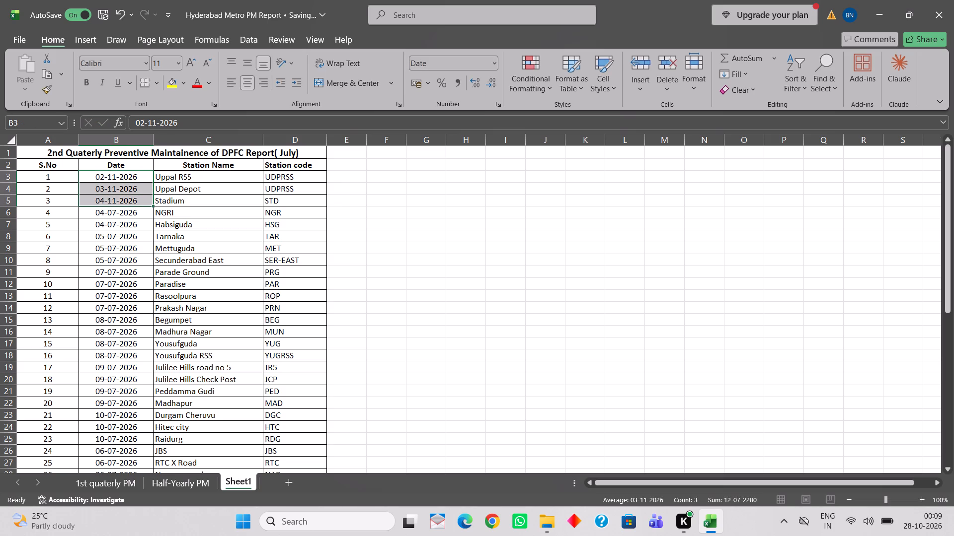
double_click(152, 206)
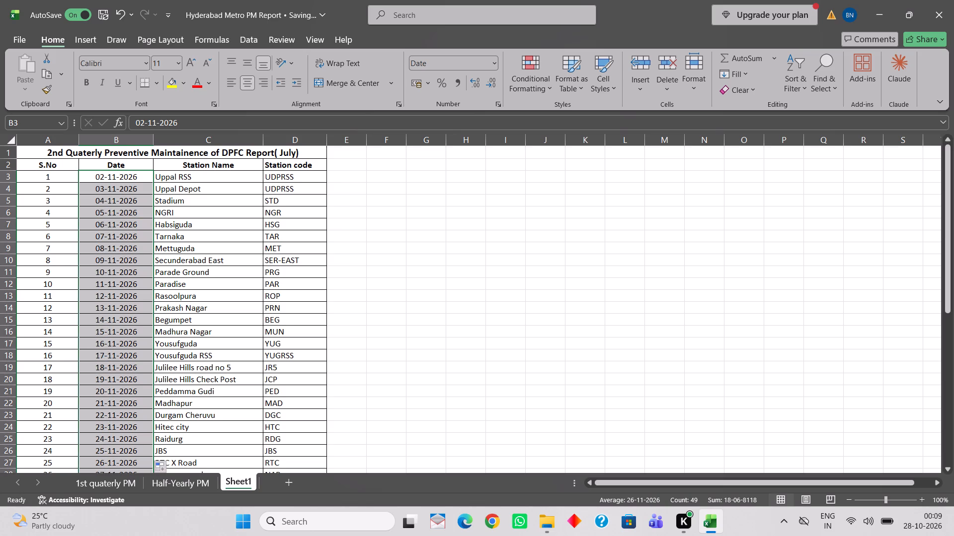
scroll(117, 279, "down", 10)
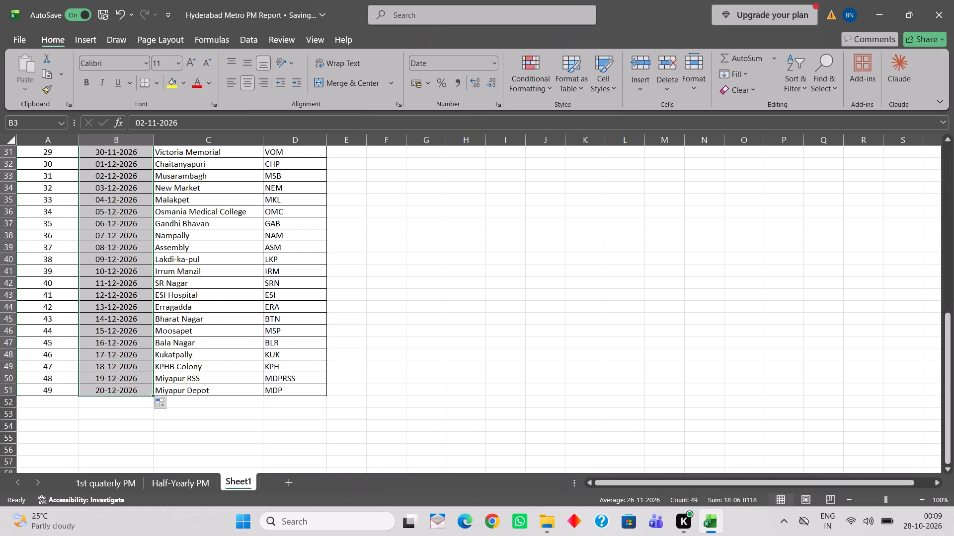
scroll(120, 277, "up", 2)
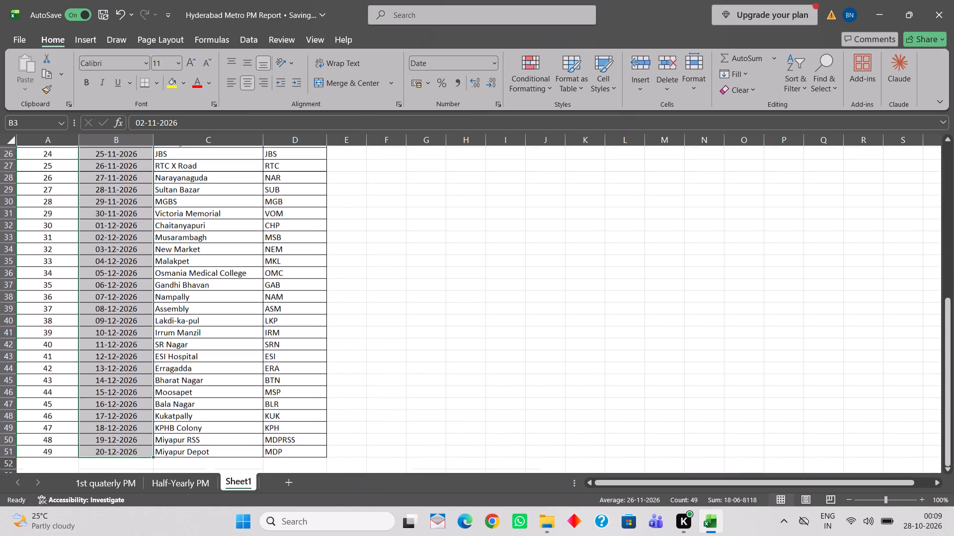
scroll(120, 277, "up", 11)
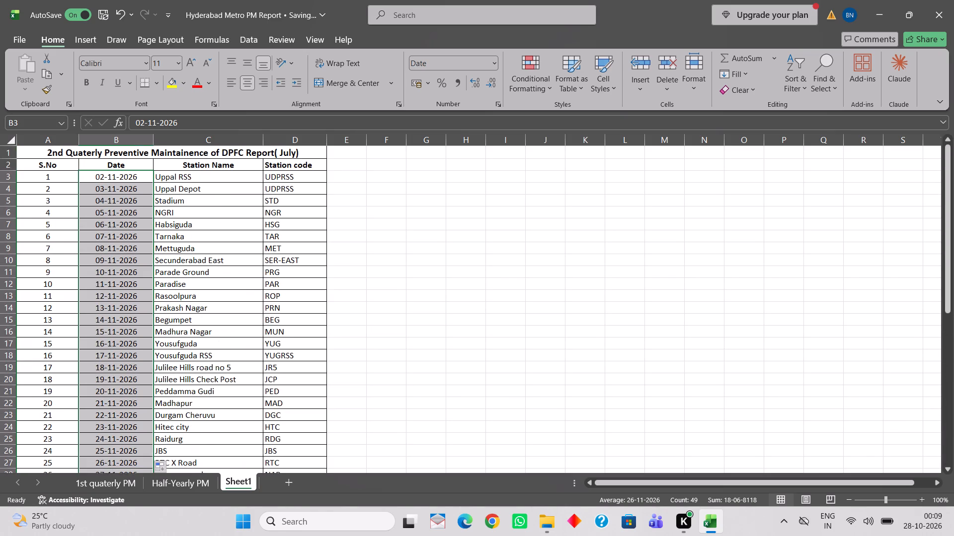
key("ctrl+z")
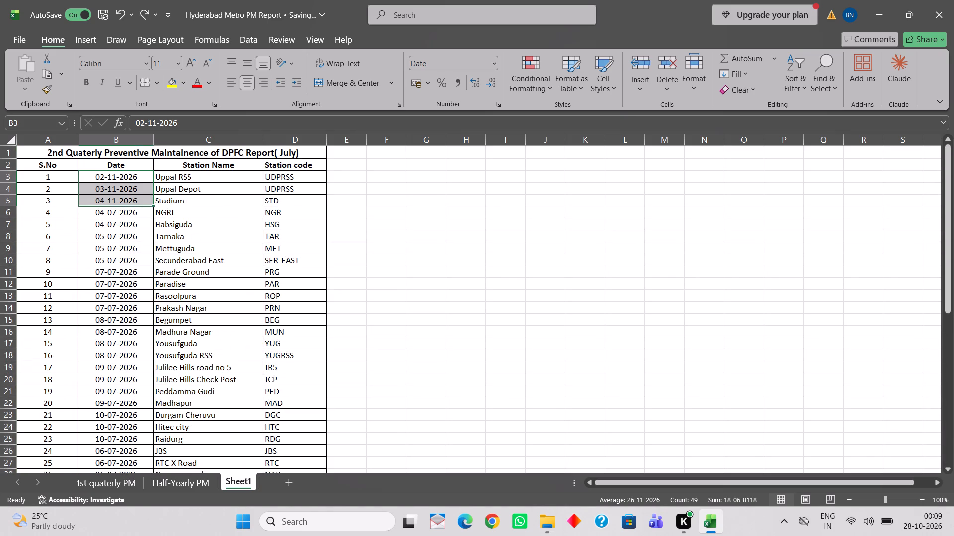
Change the day to 02 in the Uppal Depot, Stadium and NGRI dates in cells B4 to B6.
left_click(102, 188)
double_click(103, 190)
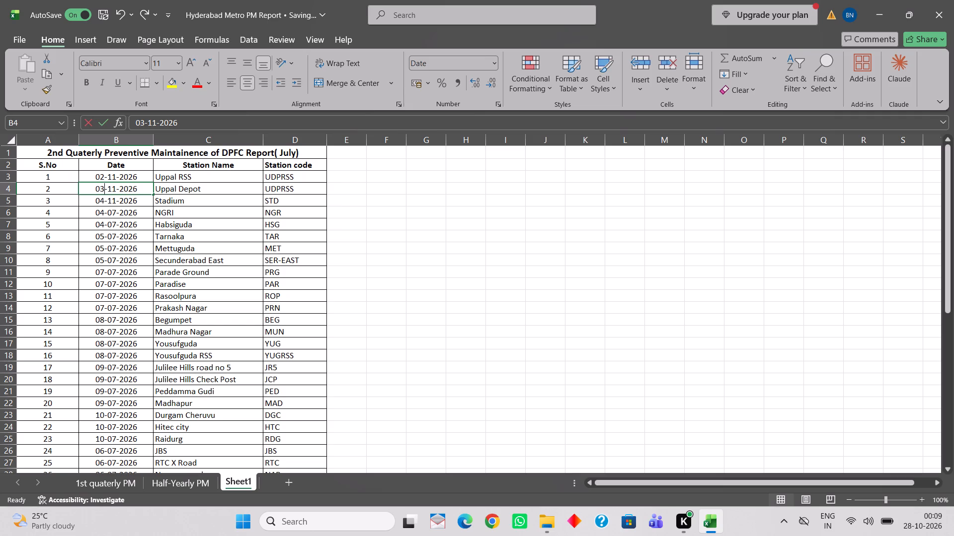
key("BackSpace")
key("2")
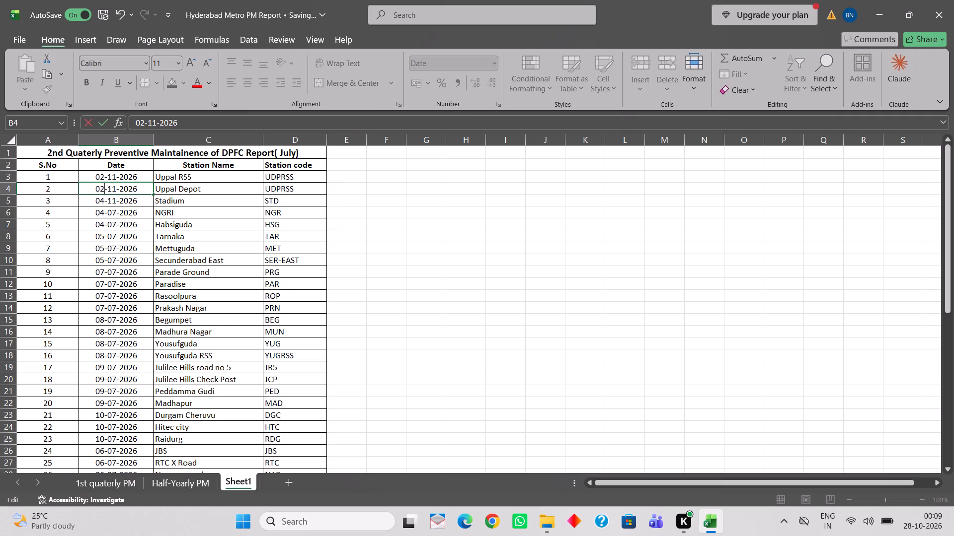
double_click(106, 203)
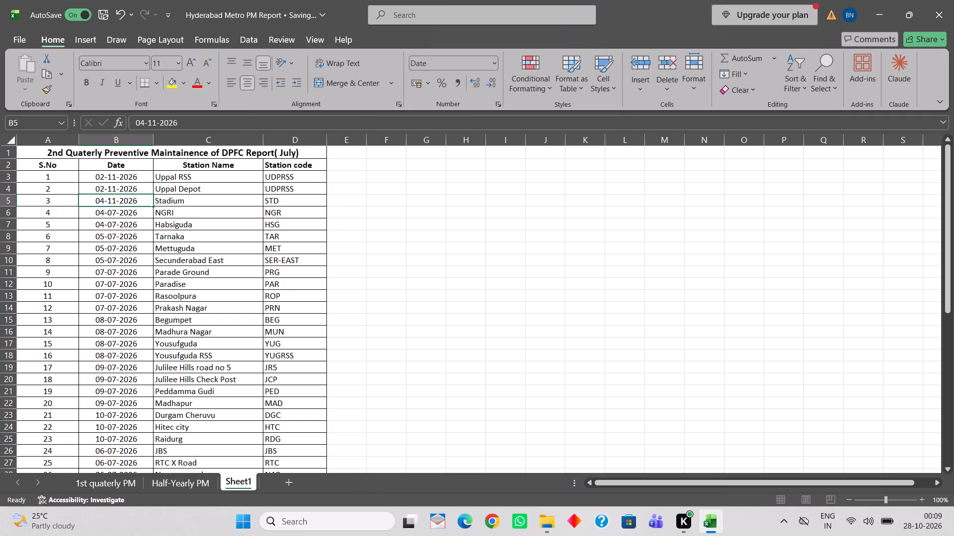
key("BackSpace")
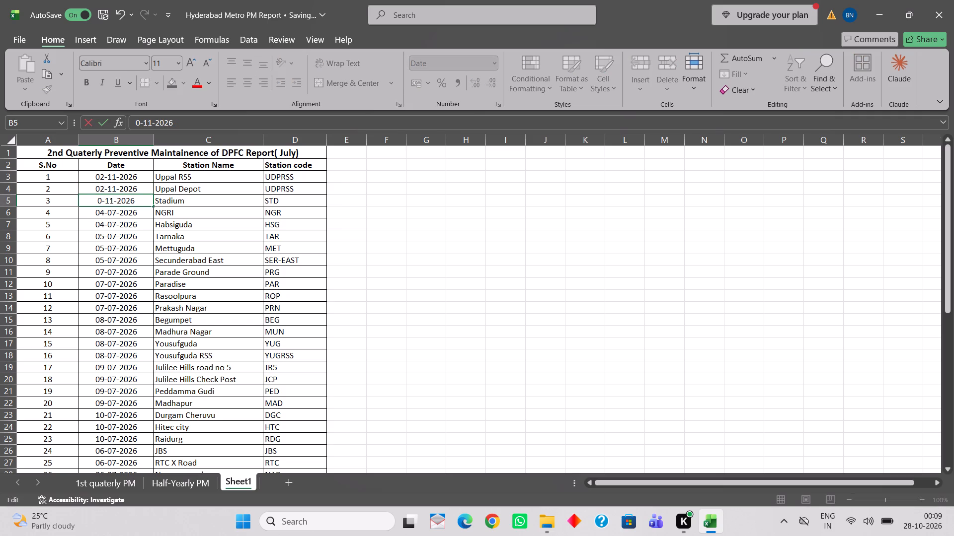
key("2")
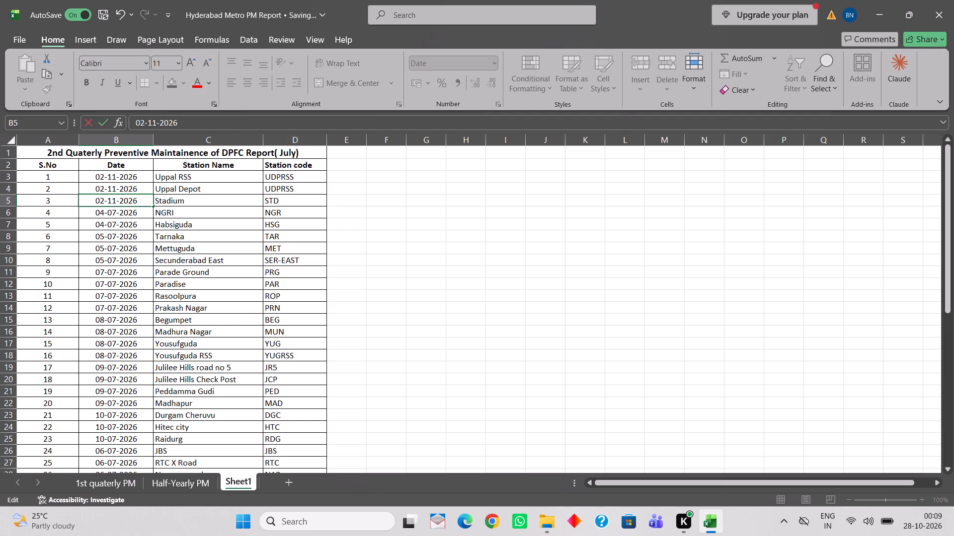
double_click(104, 212)
key("BackSpace")
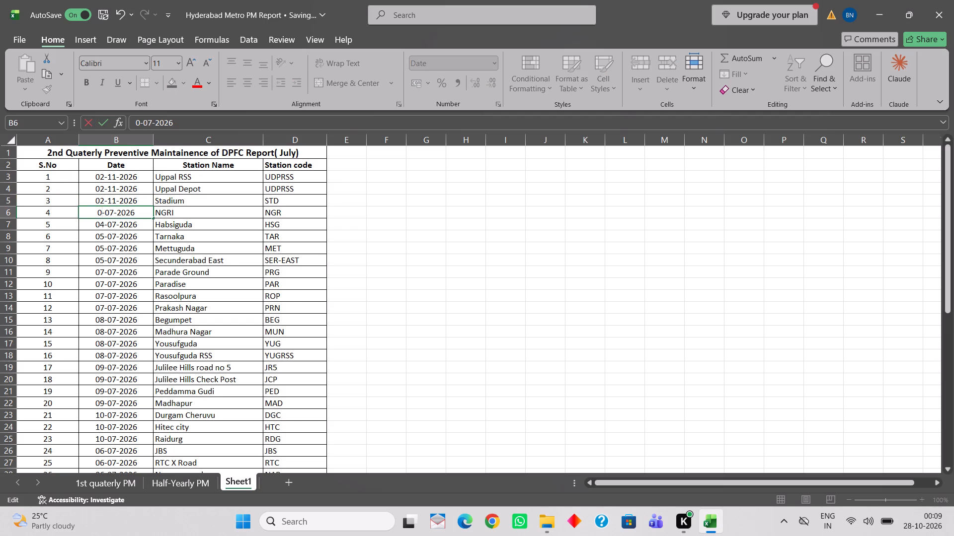
key("2")
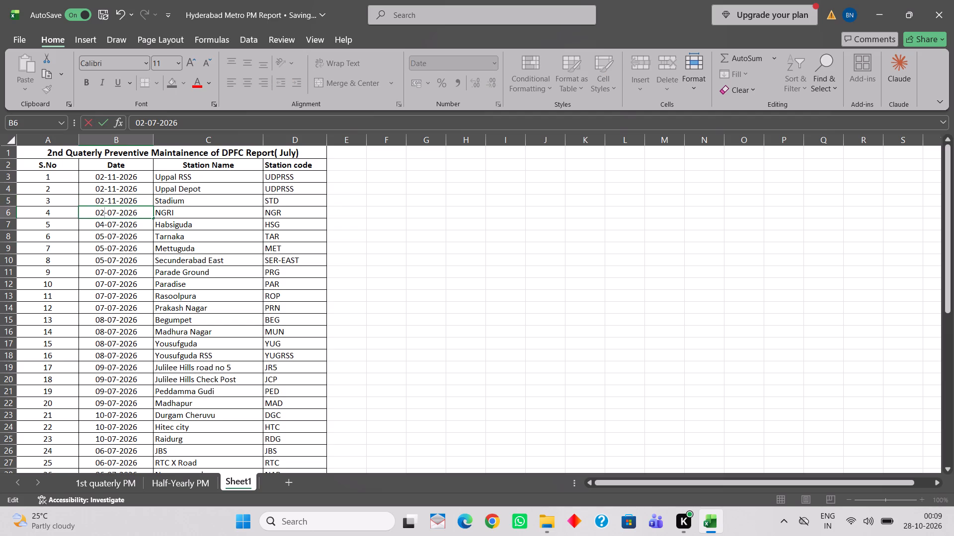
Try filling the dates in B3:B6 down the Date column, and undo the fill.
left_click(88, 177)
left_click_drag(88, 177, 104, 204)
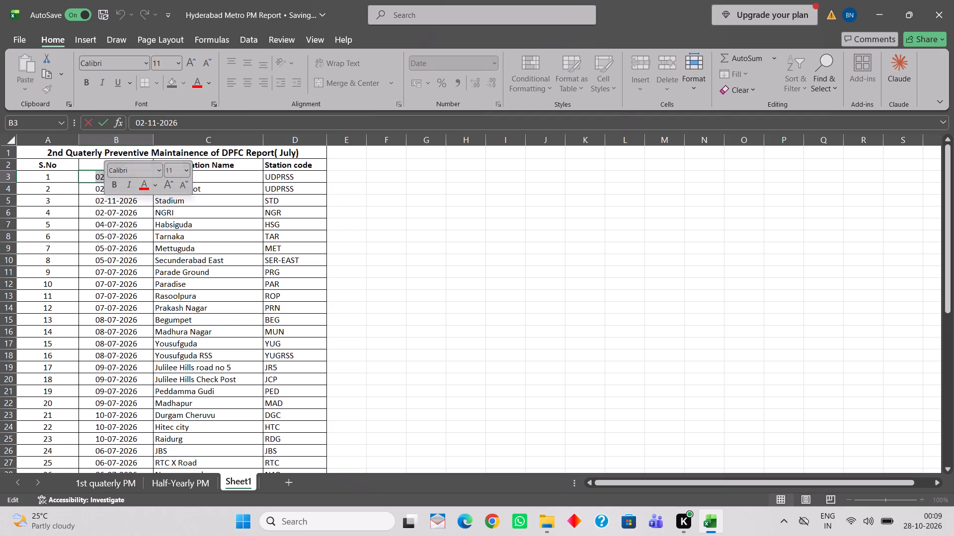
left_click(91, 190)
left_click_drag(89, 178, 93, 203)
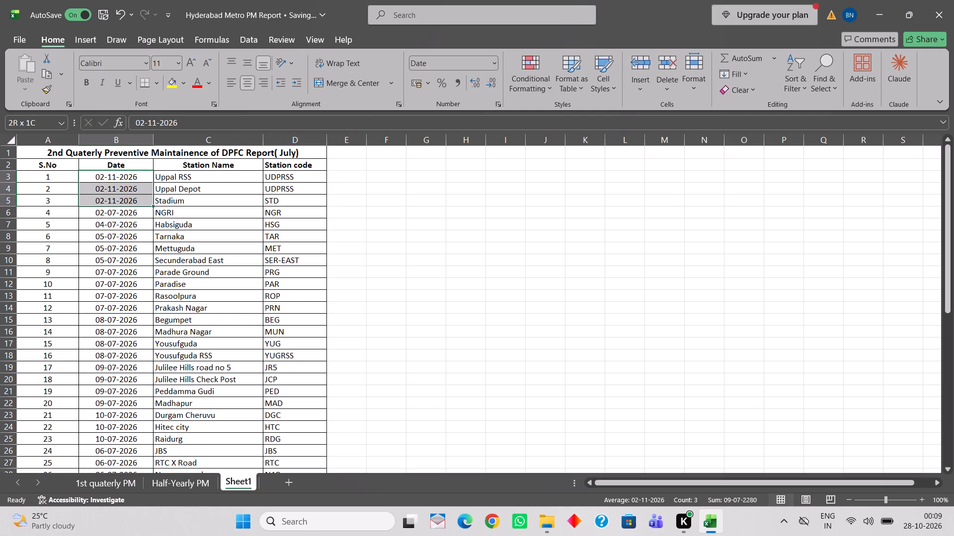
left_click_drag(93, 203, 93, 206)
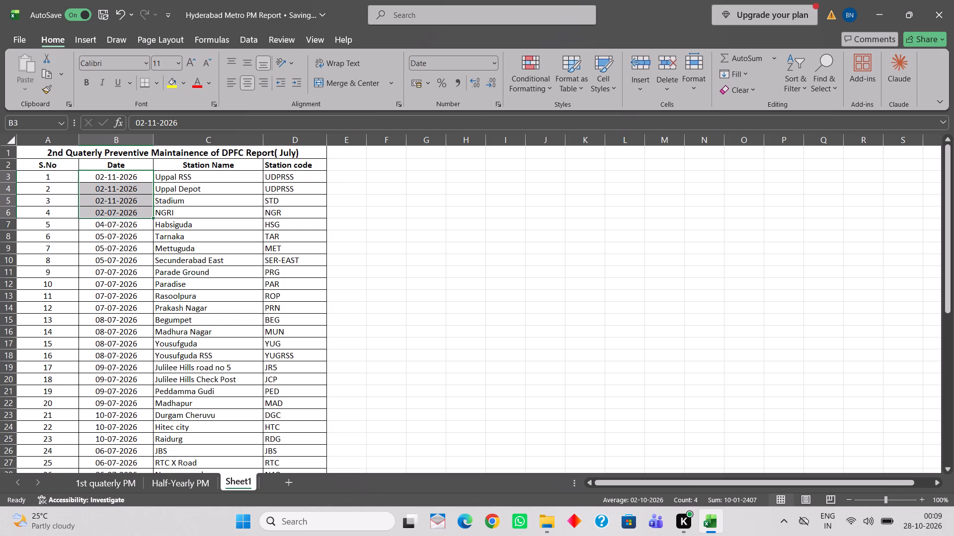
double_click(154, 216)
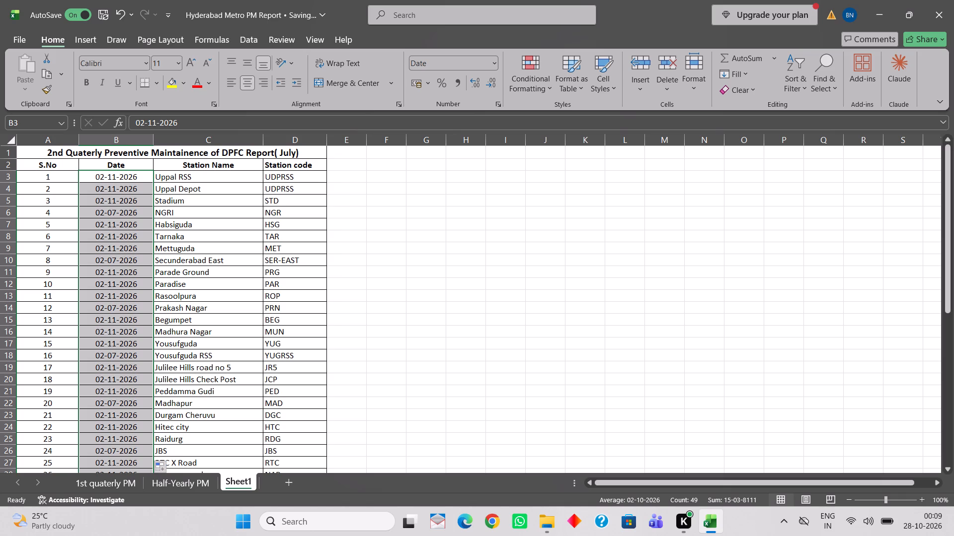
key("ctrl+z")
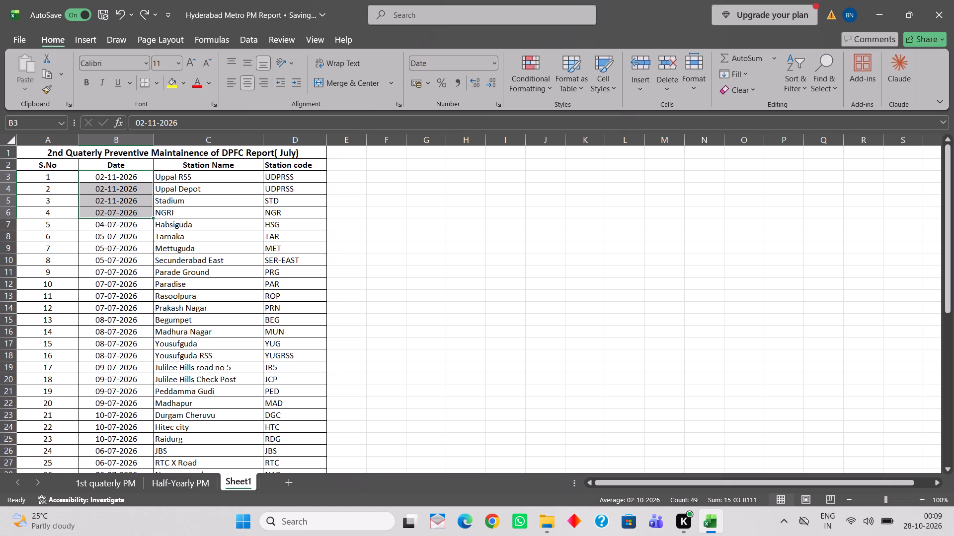
Change the month of the NGRI date in cell B6 to 11, making it 02-11-2026.
double_click(119, 213)
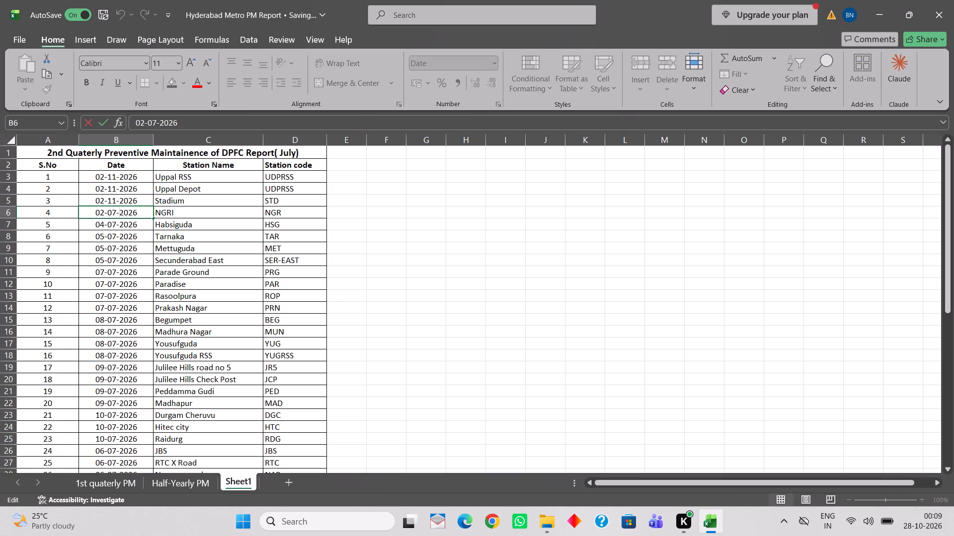
key("Left")
key("BackSpace")
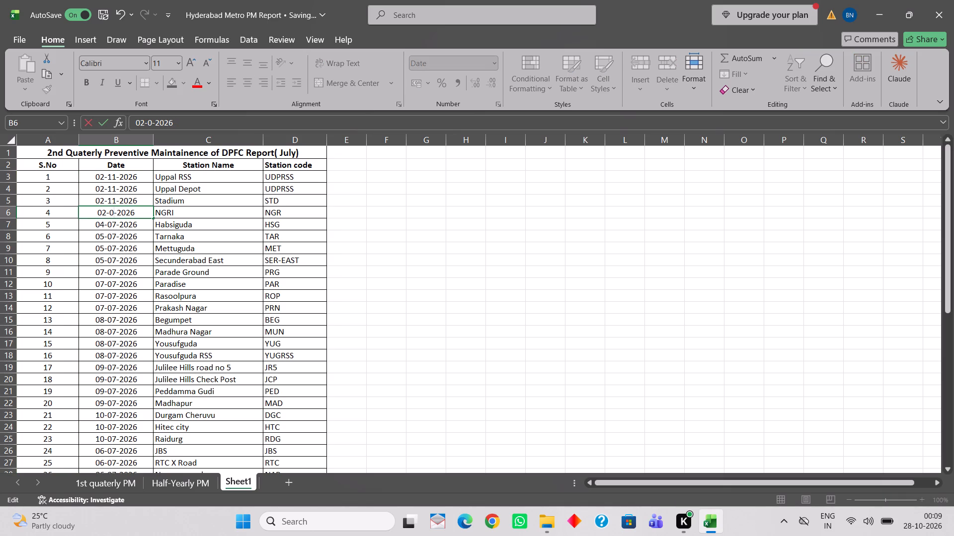
key("BackSpace")
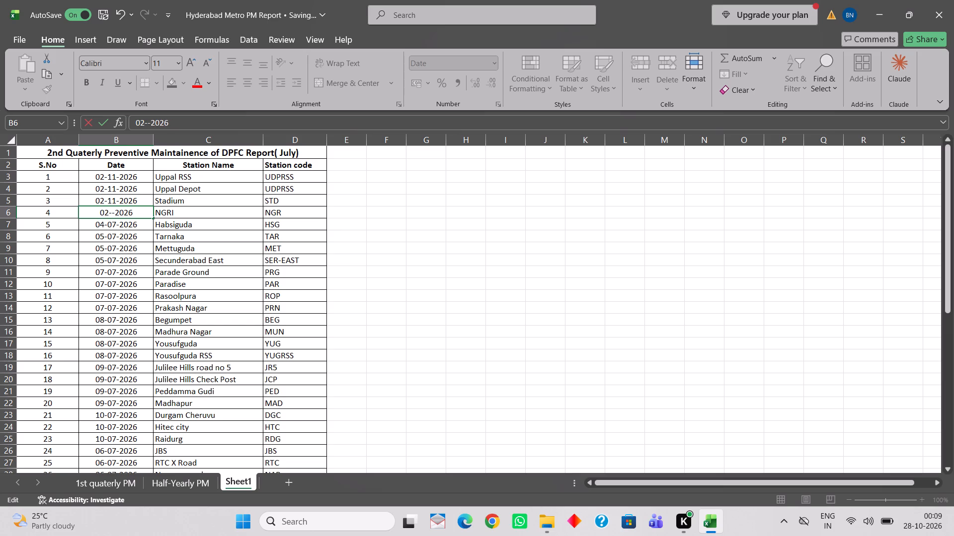
type("11")
Fill the 02-11-2026 date from B3:B5 down the Date column for all remaining stations.
left_click_drag(124, 174, 134, 198)
double_click(153, 203)
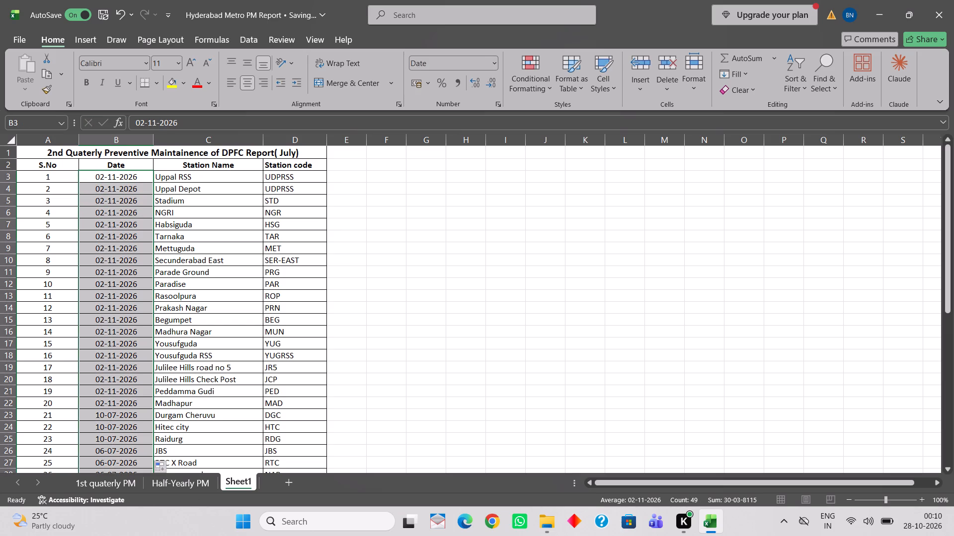
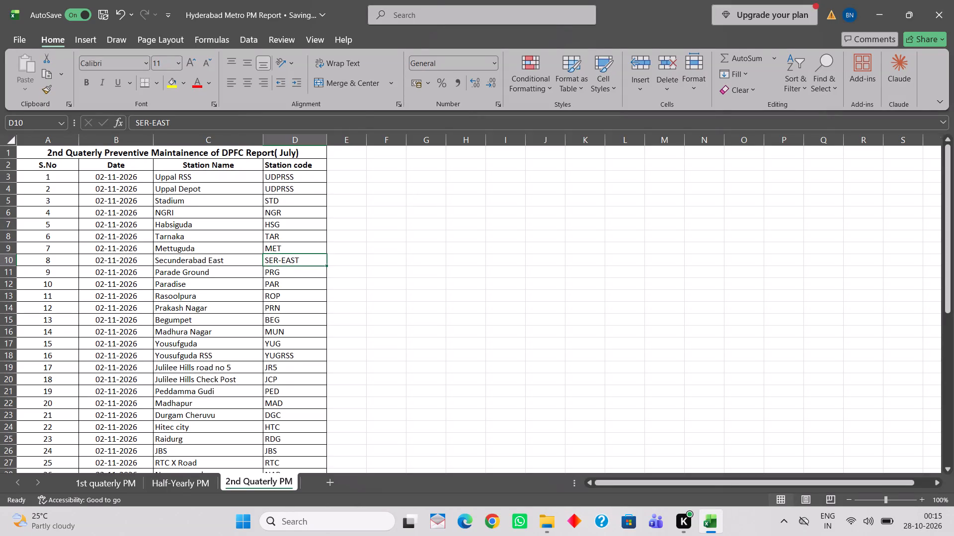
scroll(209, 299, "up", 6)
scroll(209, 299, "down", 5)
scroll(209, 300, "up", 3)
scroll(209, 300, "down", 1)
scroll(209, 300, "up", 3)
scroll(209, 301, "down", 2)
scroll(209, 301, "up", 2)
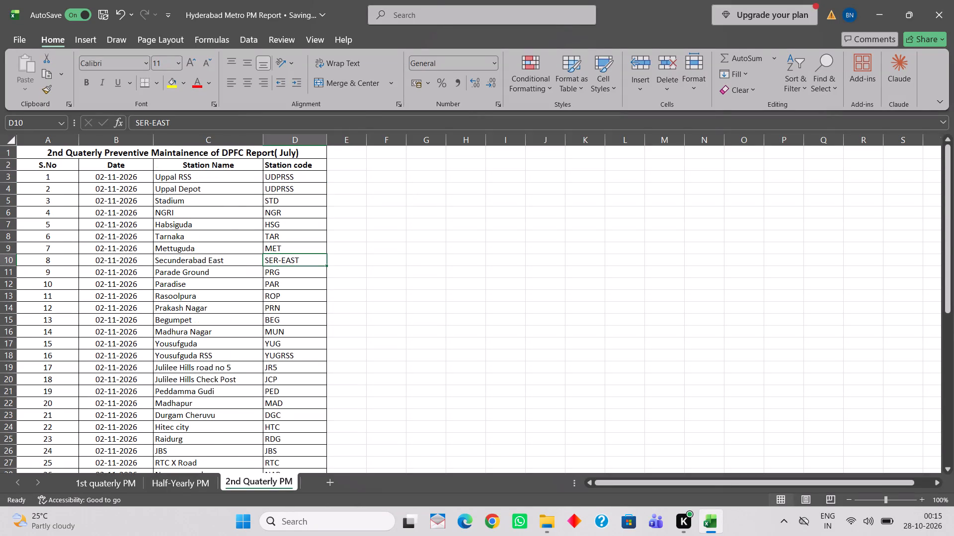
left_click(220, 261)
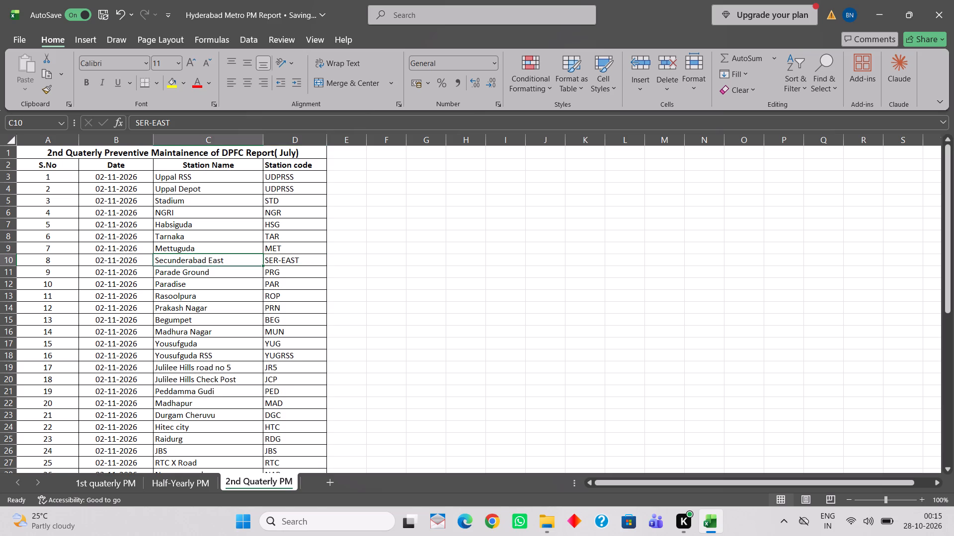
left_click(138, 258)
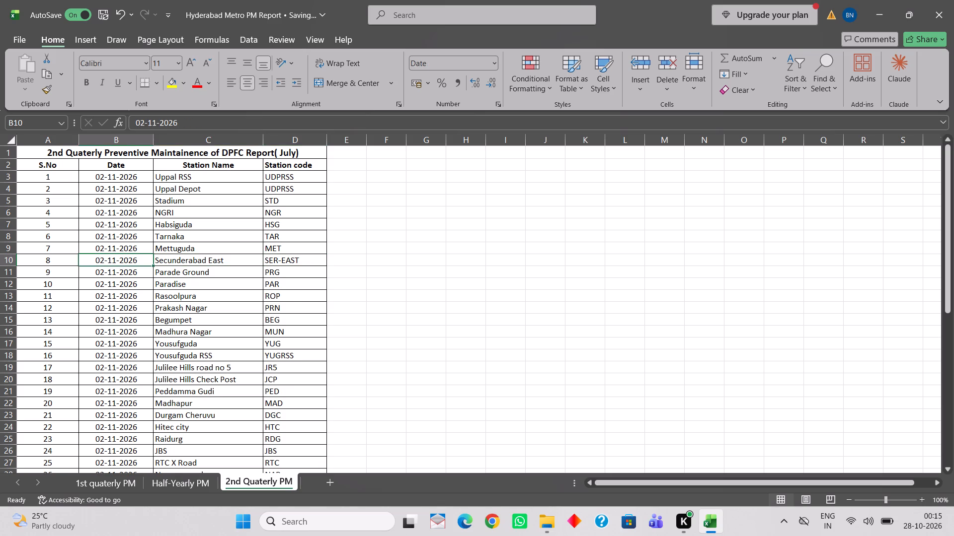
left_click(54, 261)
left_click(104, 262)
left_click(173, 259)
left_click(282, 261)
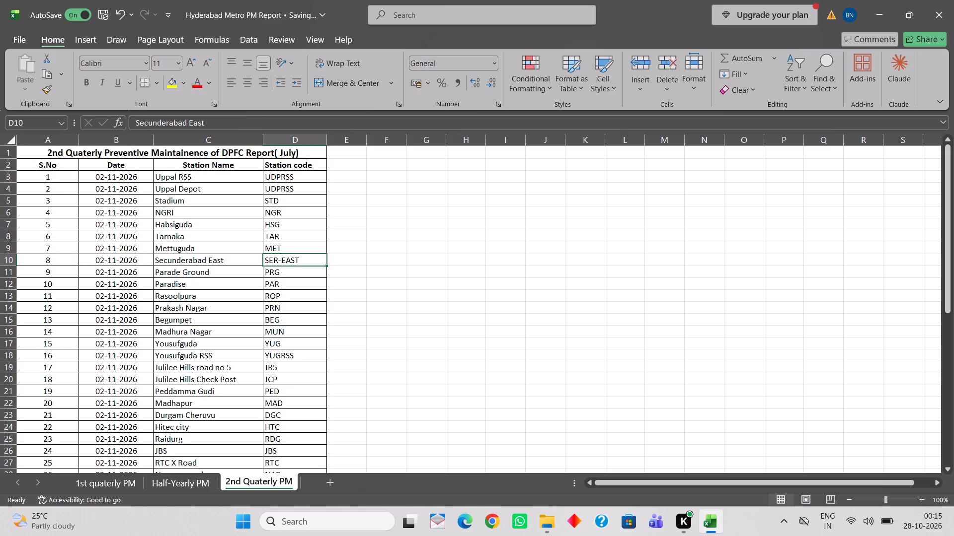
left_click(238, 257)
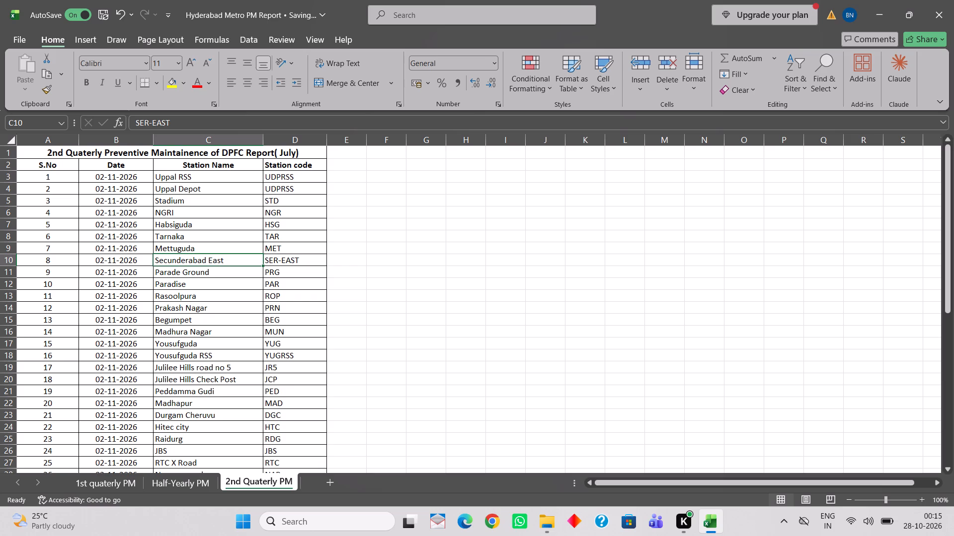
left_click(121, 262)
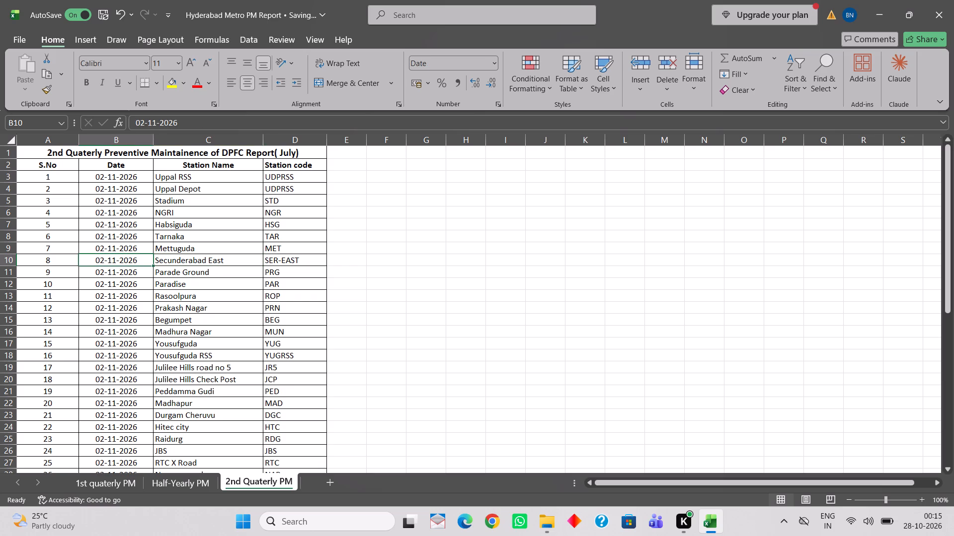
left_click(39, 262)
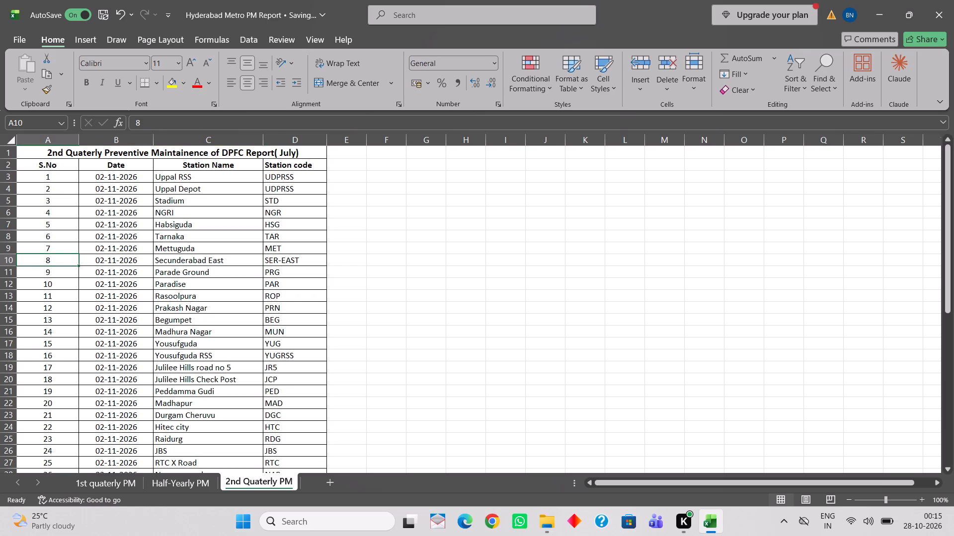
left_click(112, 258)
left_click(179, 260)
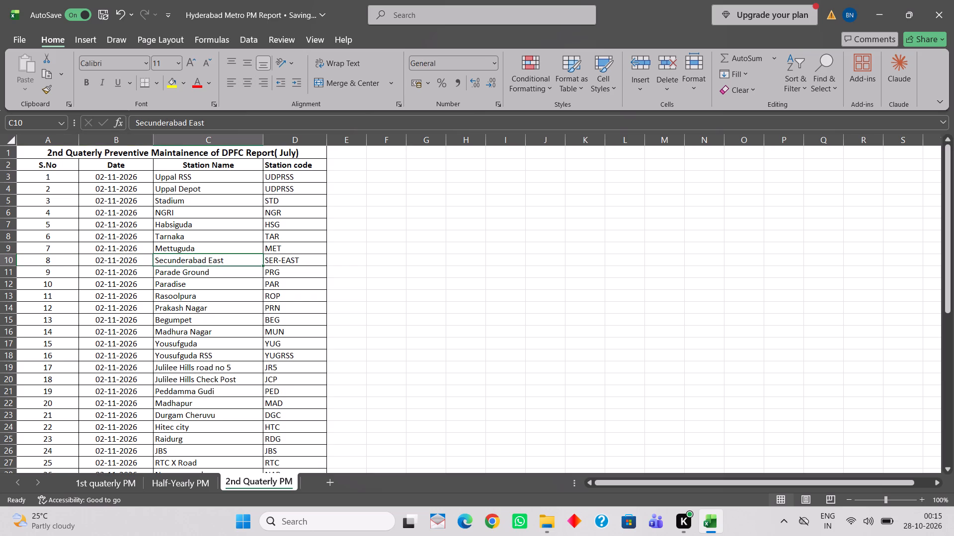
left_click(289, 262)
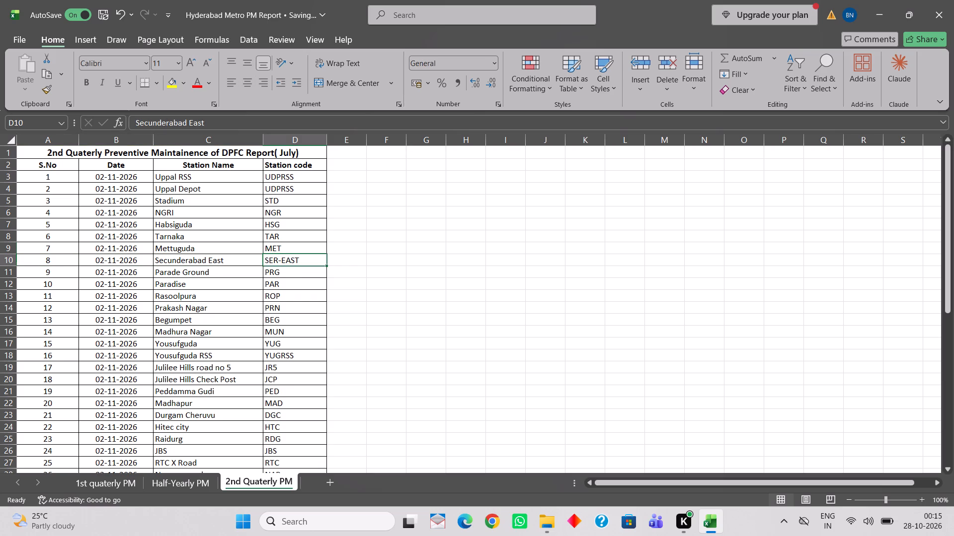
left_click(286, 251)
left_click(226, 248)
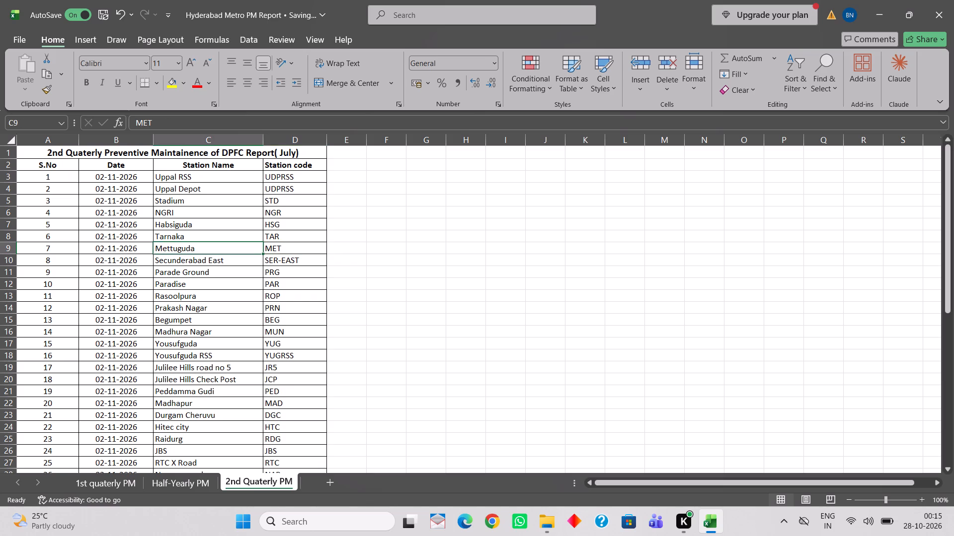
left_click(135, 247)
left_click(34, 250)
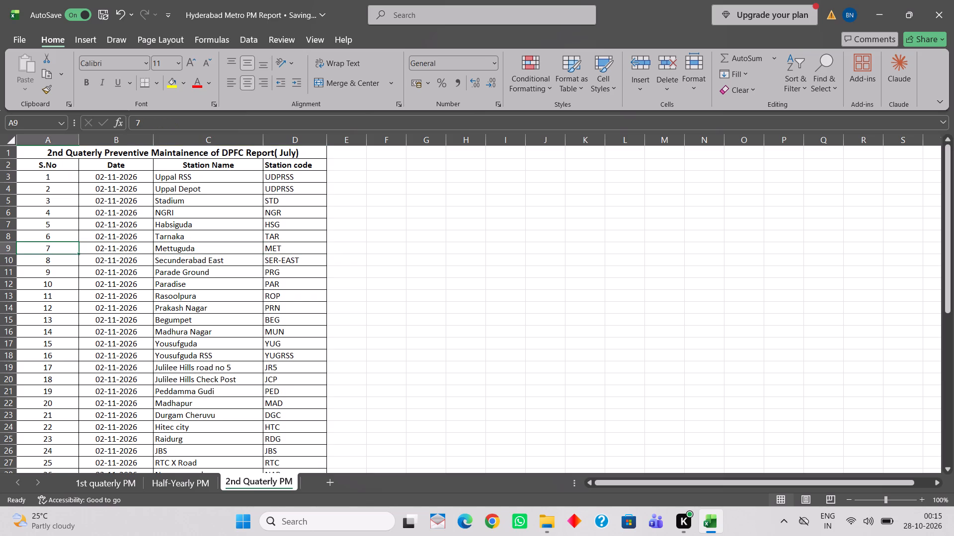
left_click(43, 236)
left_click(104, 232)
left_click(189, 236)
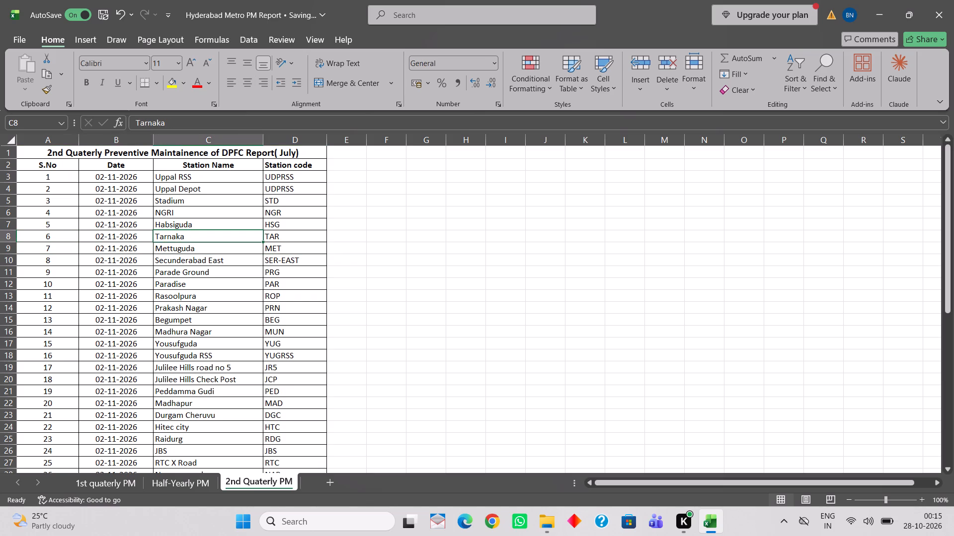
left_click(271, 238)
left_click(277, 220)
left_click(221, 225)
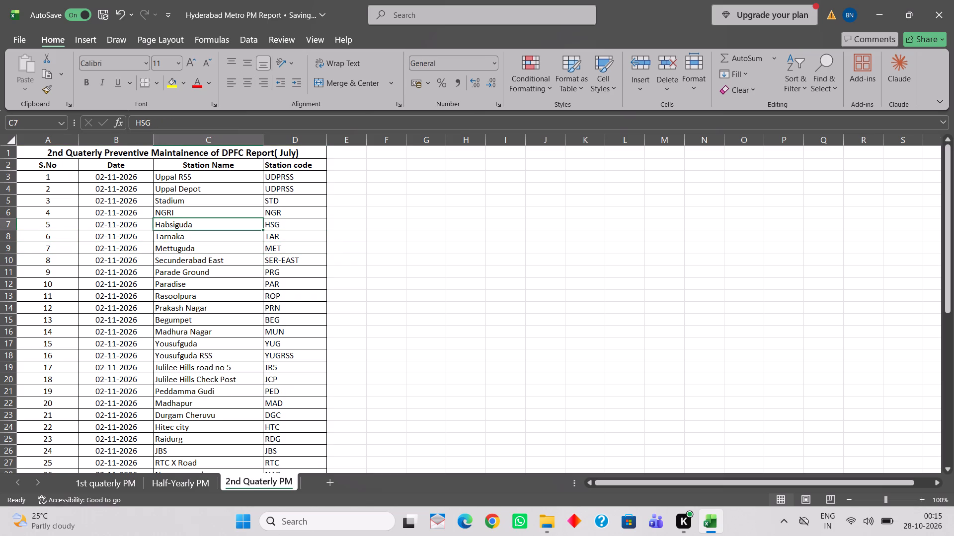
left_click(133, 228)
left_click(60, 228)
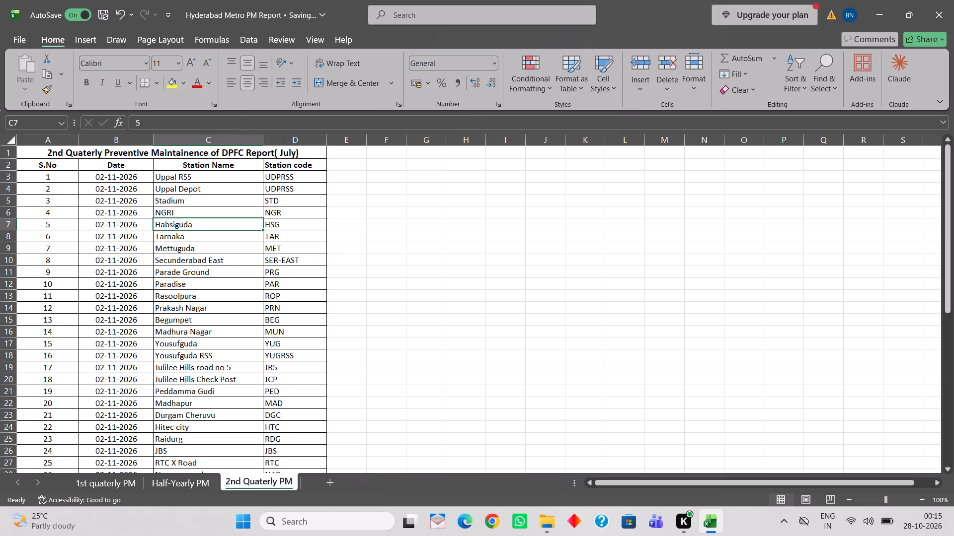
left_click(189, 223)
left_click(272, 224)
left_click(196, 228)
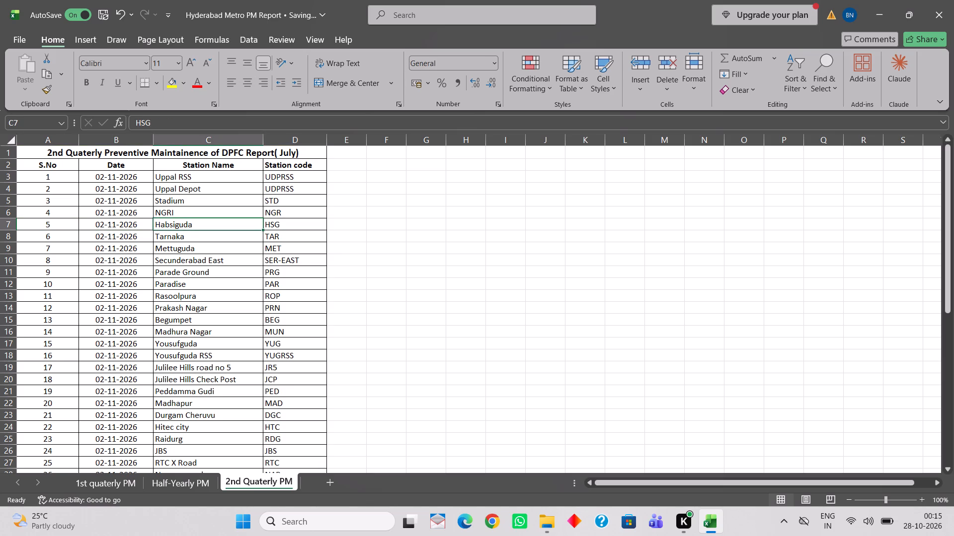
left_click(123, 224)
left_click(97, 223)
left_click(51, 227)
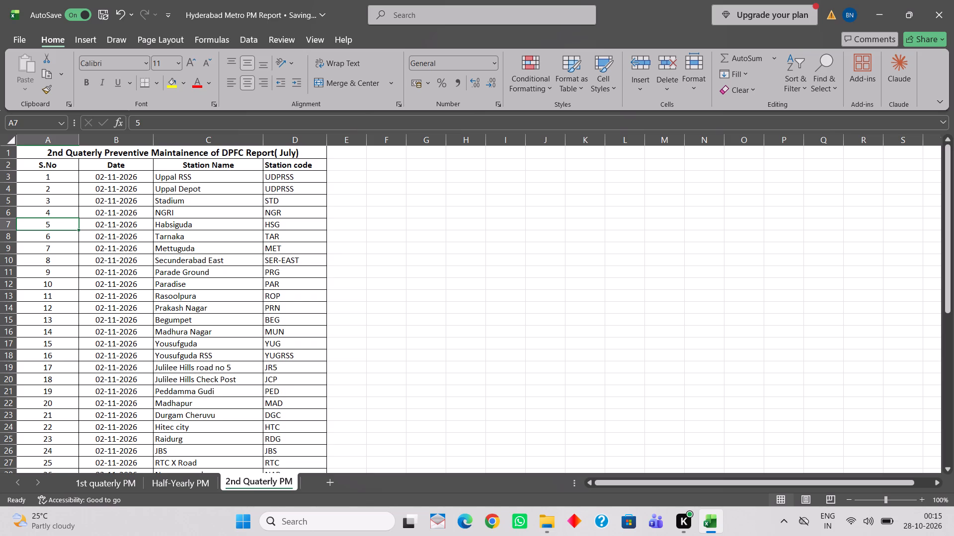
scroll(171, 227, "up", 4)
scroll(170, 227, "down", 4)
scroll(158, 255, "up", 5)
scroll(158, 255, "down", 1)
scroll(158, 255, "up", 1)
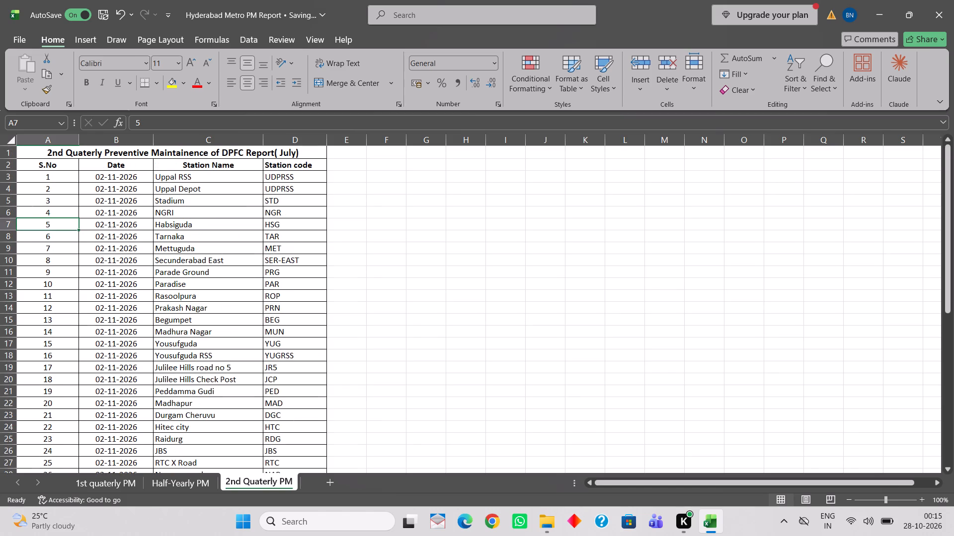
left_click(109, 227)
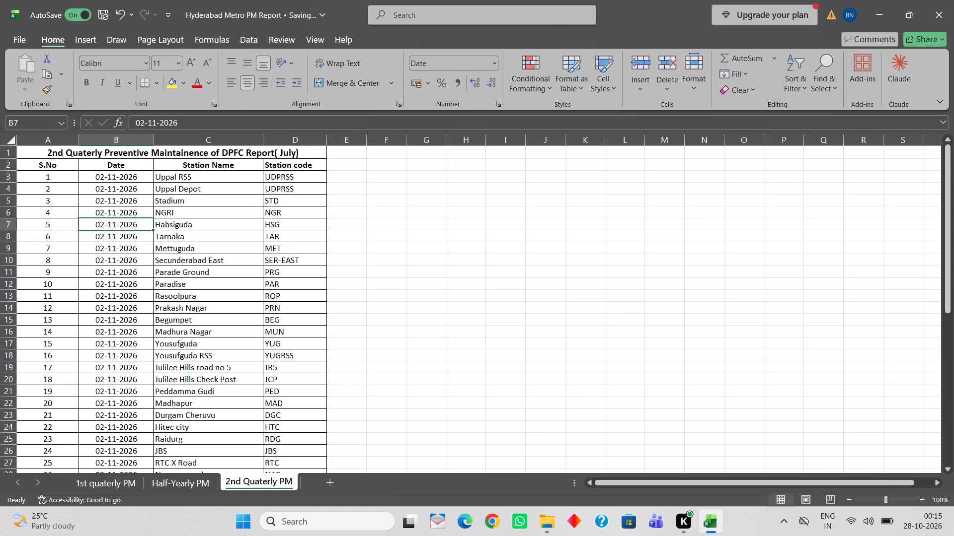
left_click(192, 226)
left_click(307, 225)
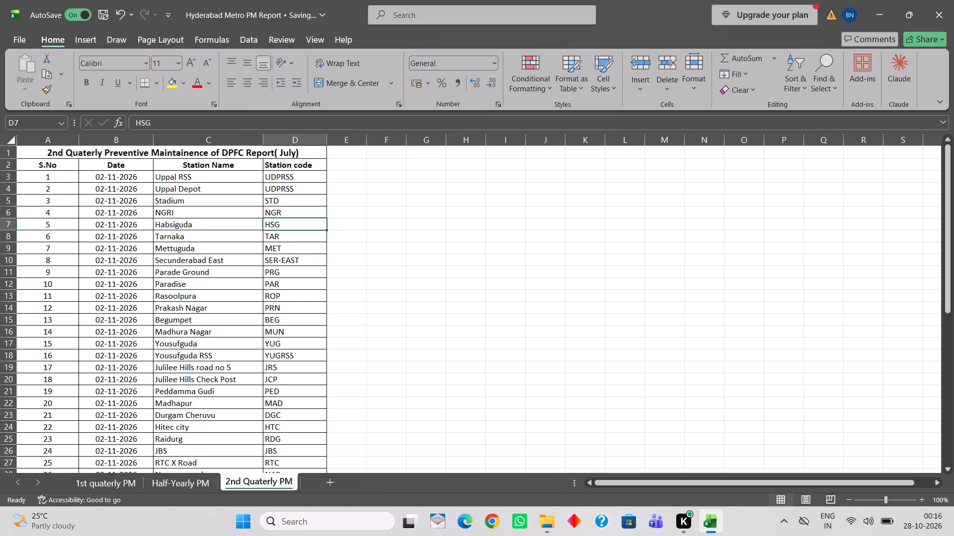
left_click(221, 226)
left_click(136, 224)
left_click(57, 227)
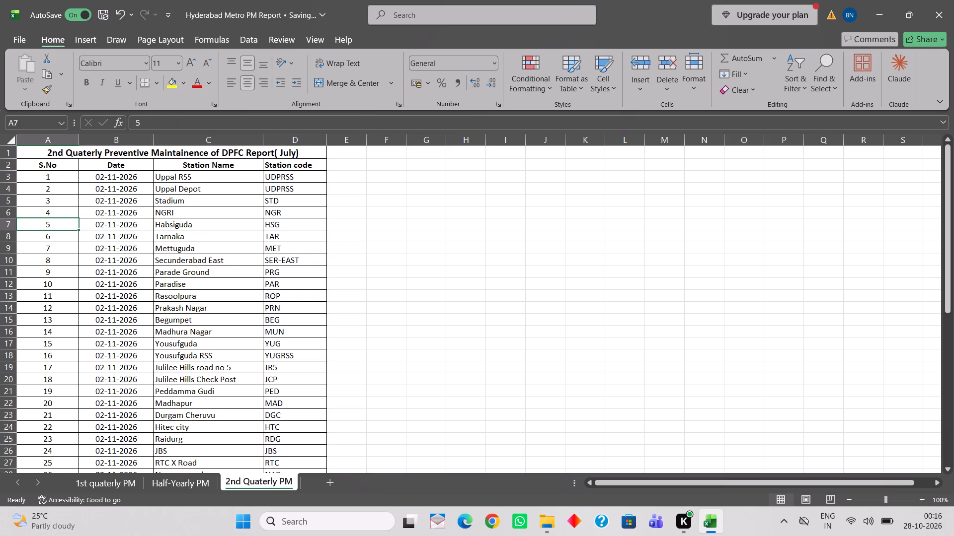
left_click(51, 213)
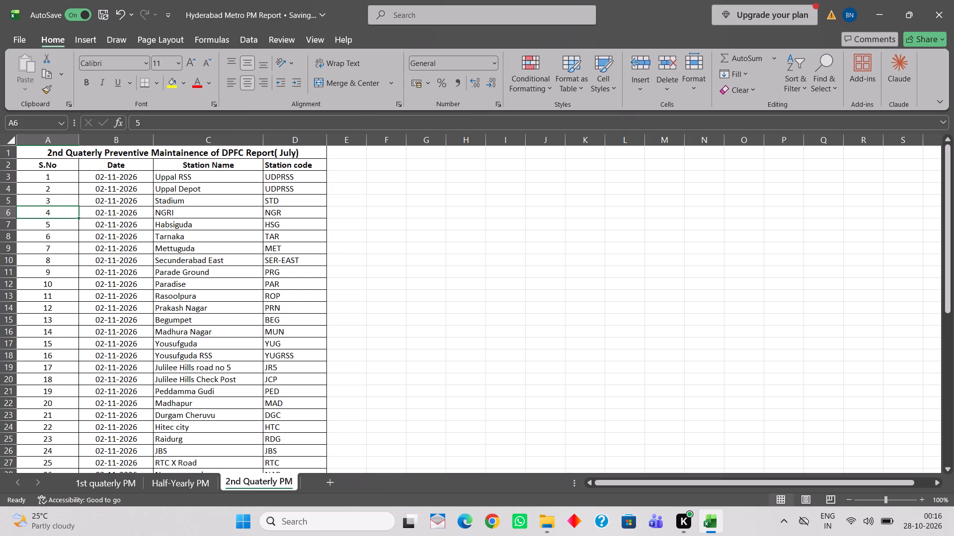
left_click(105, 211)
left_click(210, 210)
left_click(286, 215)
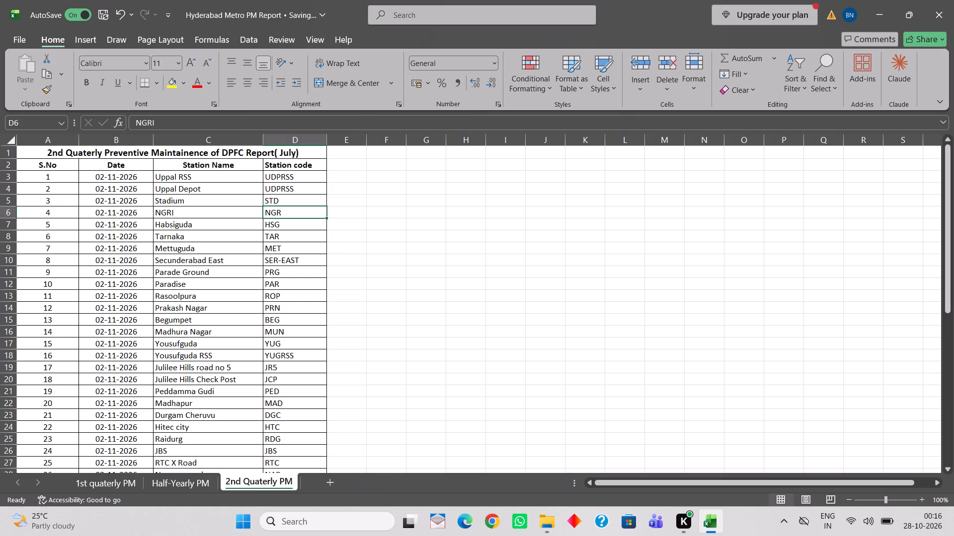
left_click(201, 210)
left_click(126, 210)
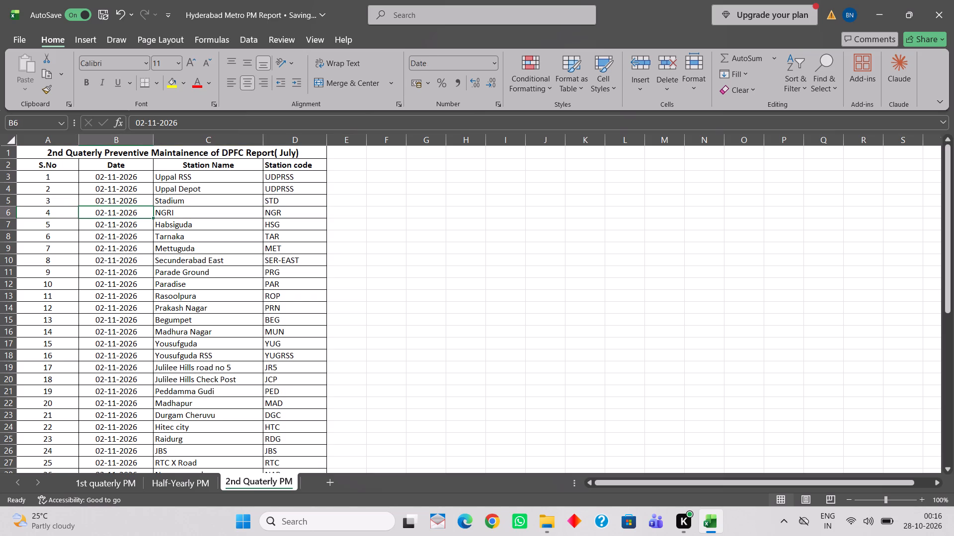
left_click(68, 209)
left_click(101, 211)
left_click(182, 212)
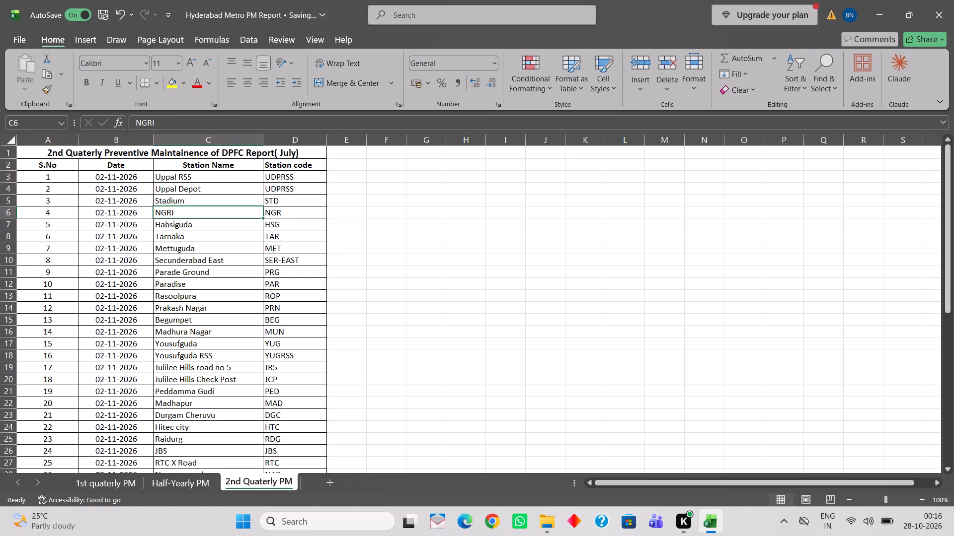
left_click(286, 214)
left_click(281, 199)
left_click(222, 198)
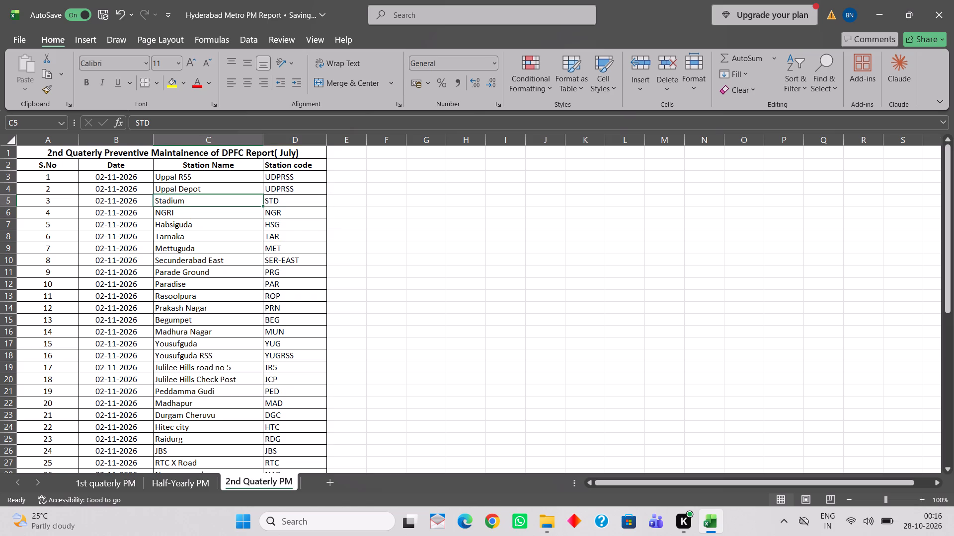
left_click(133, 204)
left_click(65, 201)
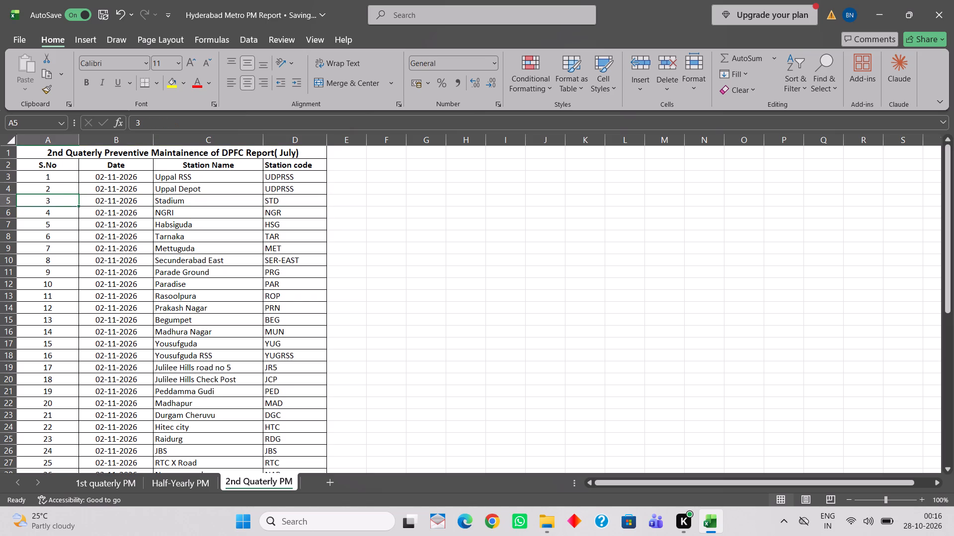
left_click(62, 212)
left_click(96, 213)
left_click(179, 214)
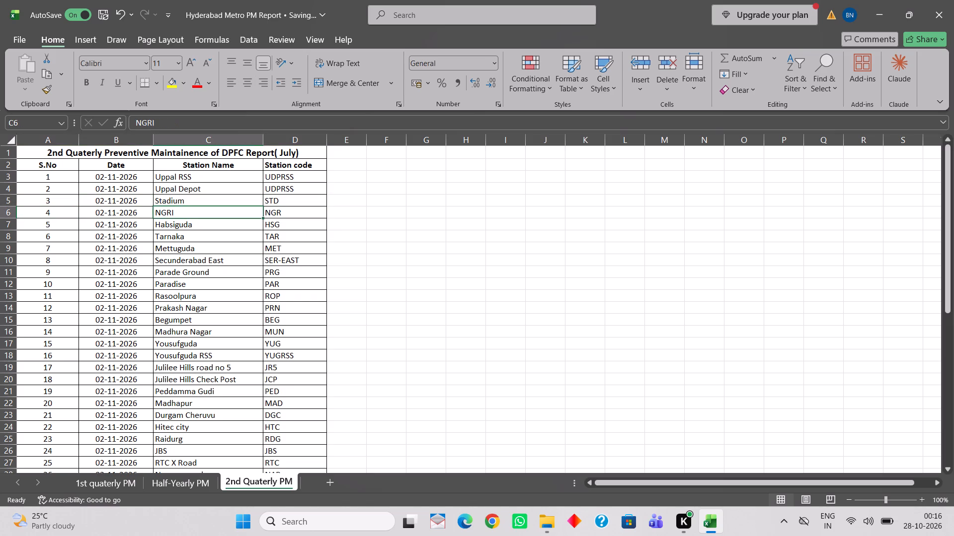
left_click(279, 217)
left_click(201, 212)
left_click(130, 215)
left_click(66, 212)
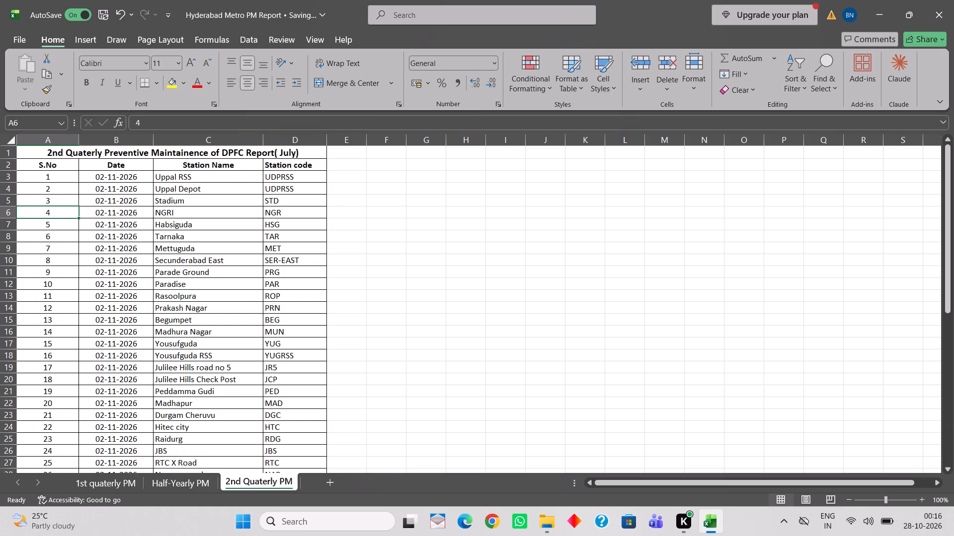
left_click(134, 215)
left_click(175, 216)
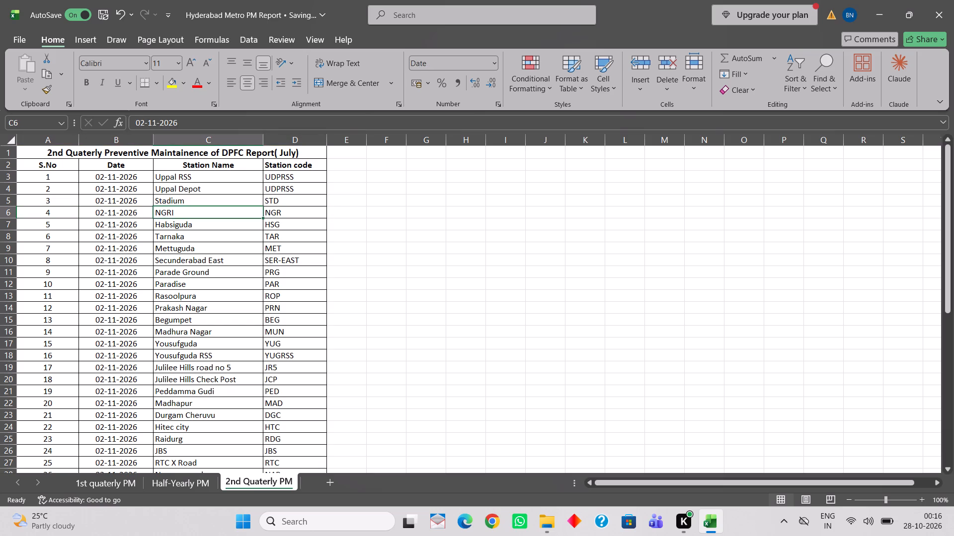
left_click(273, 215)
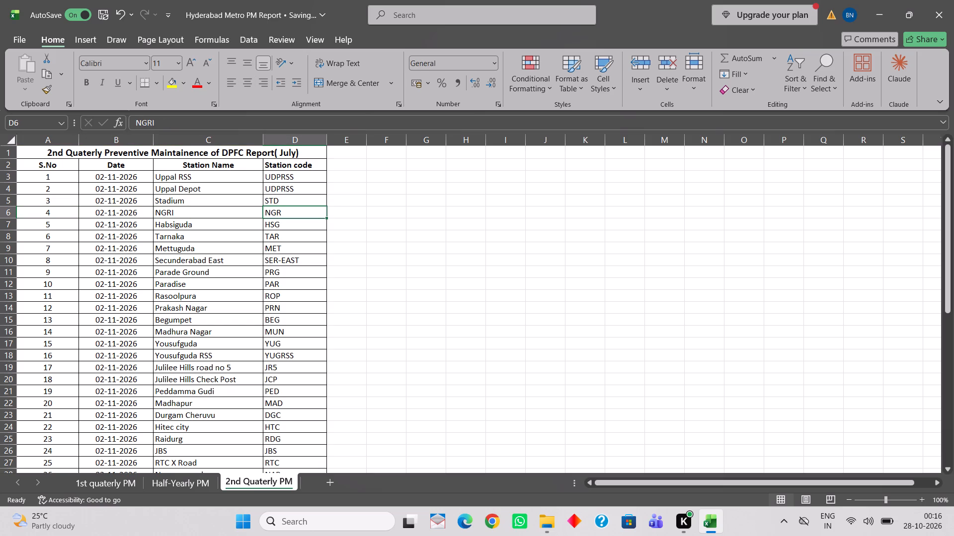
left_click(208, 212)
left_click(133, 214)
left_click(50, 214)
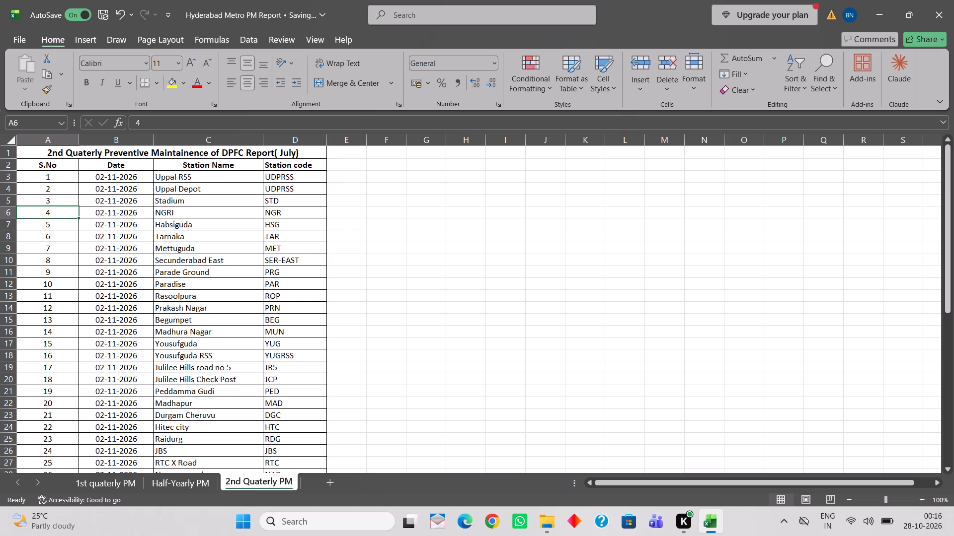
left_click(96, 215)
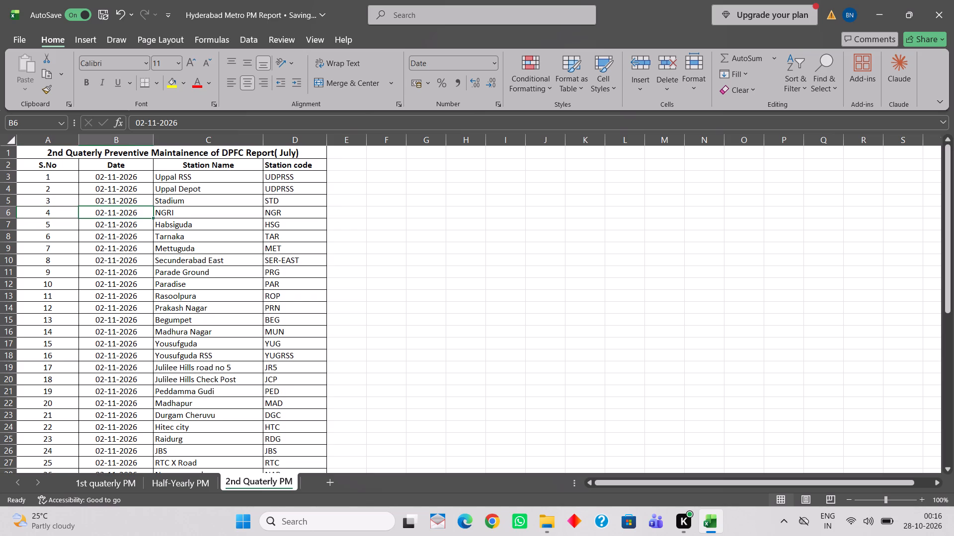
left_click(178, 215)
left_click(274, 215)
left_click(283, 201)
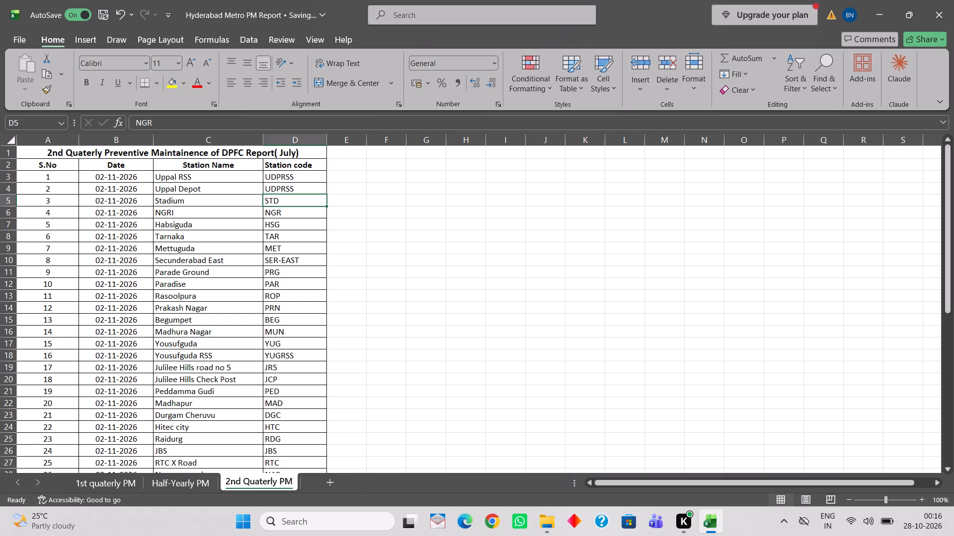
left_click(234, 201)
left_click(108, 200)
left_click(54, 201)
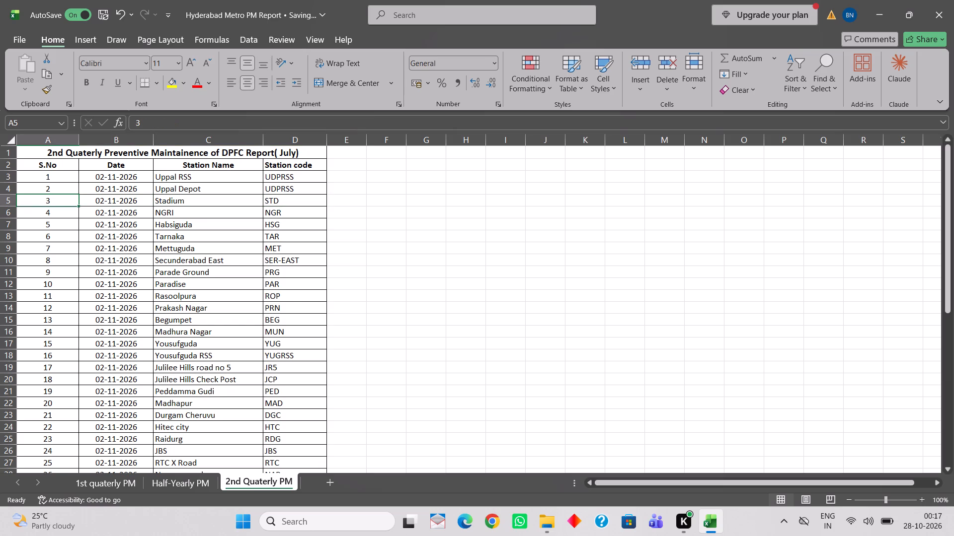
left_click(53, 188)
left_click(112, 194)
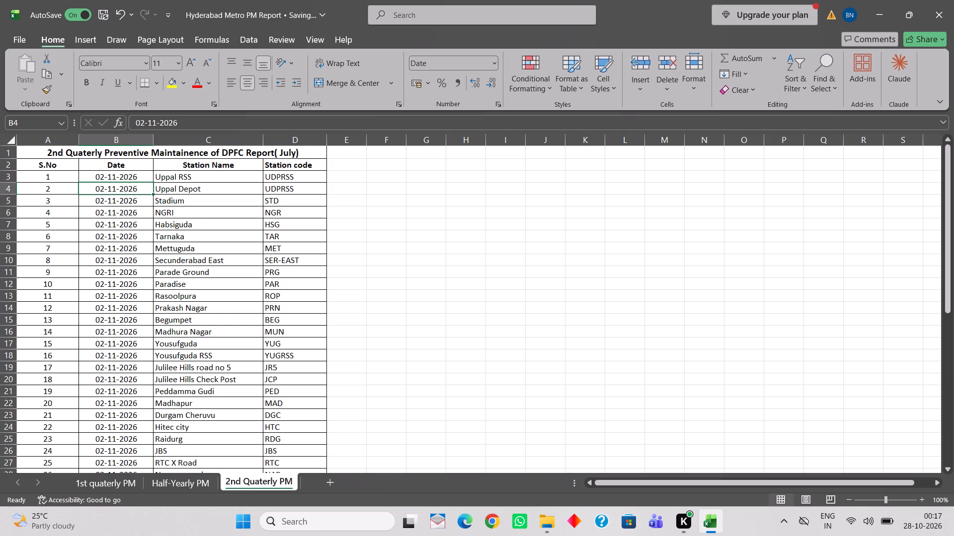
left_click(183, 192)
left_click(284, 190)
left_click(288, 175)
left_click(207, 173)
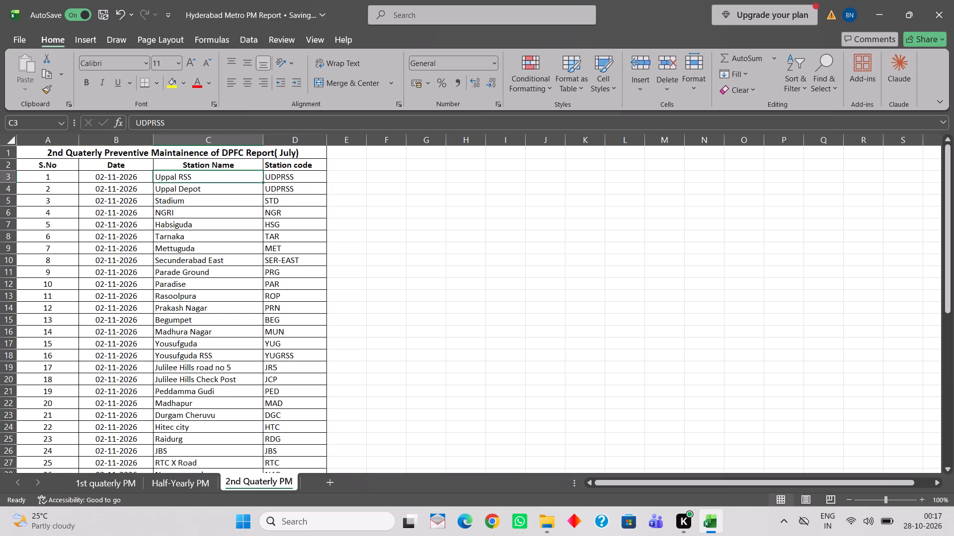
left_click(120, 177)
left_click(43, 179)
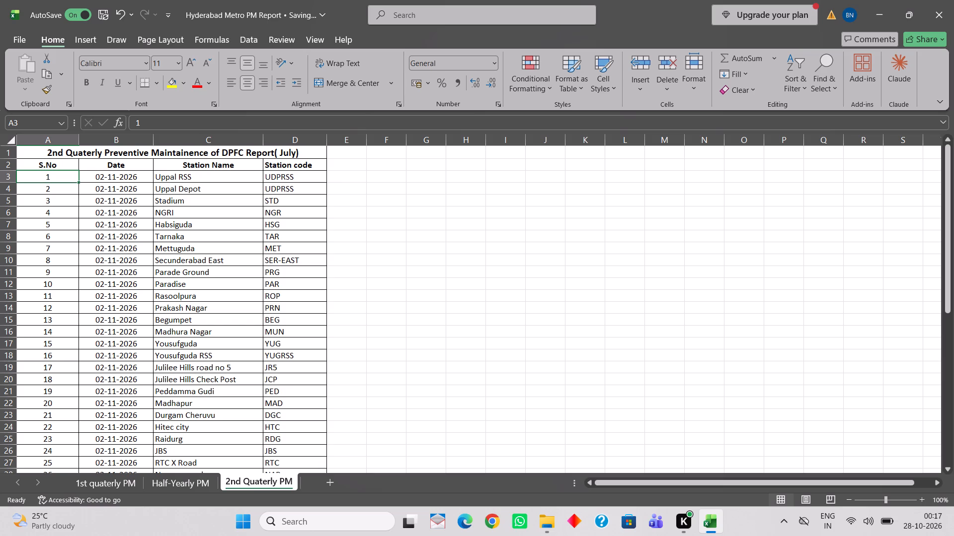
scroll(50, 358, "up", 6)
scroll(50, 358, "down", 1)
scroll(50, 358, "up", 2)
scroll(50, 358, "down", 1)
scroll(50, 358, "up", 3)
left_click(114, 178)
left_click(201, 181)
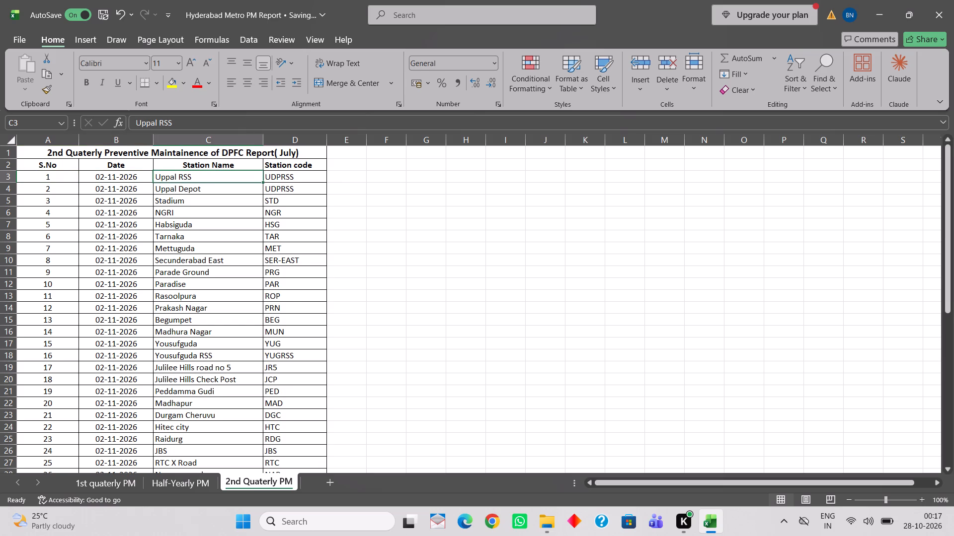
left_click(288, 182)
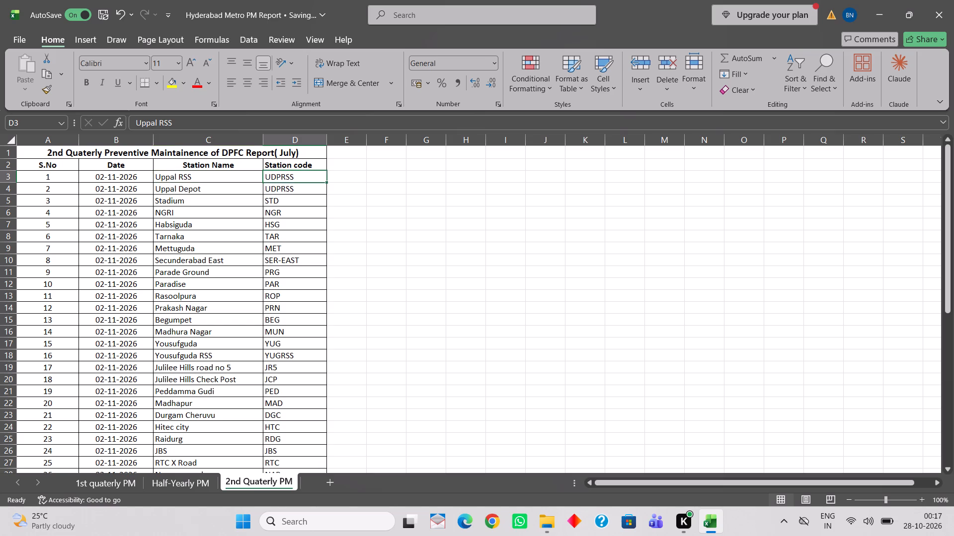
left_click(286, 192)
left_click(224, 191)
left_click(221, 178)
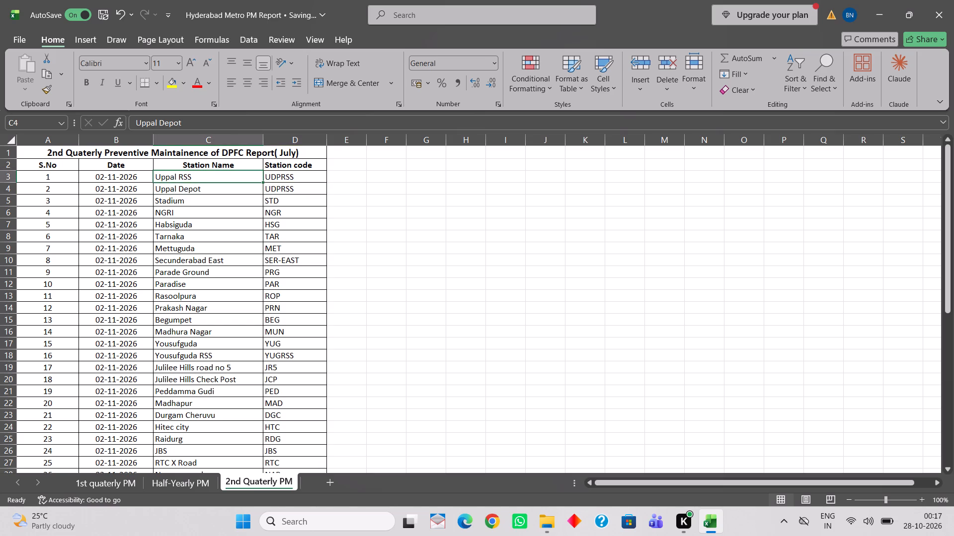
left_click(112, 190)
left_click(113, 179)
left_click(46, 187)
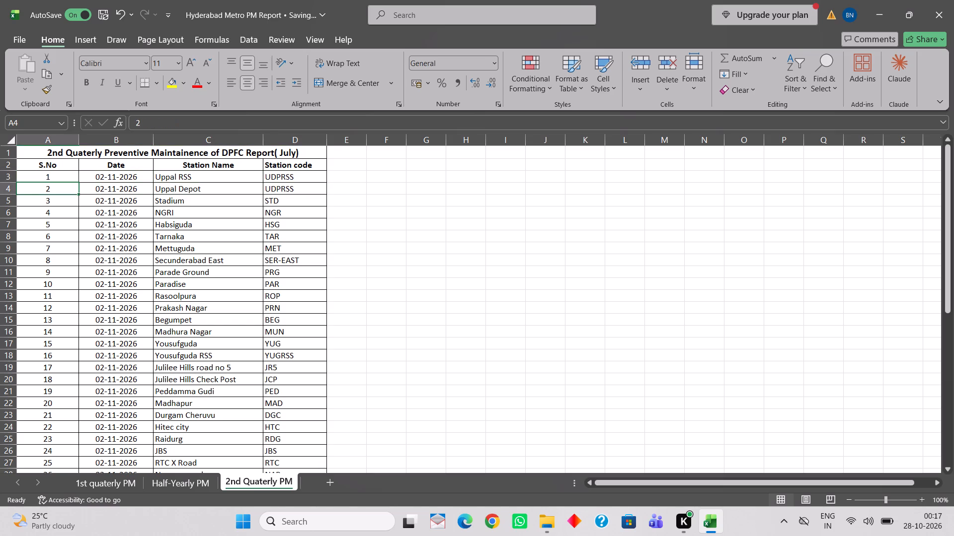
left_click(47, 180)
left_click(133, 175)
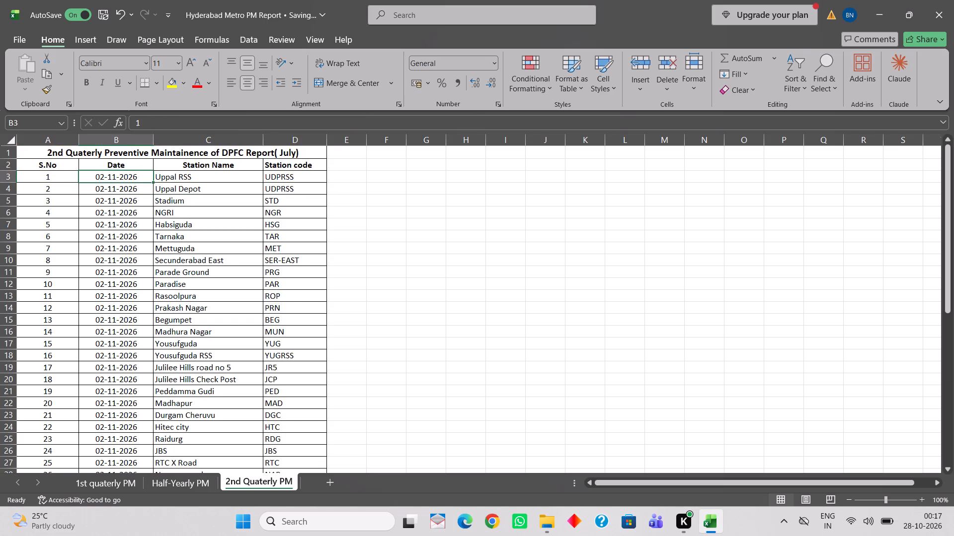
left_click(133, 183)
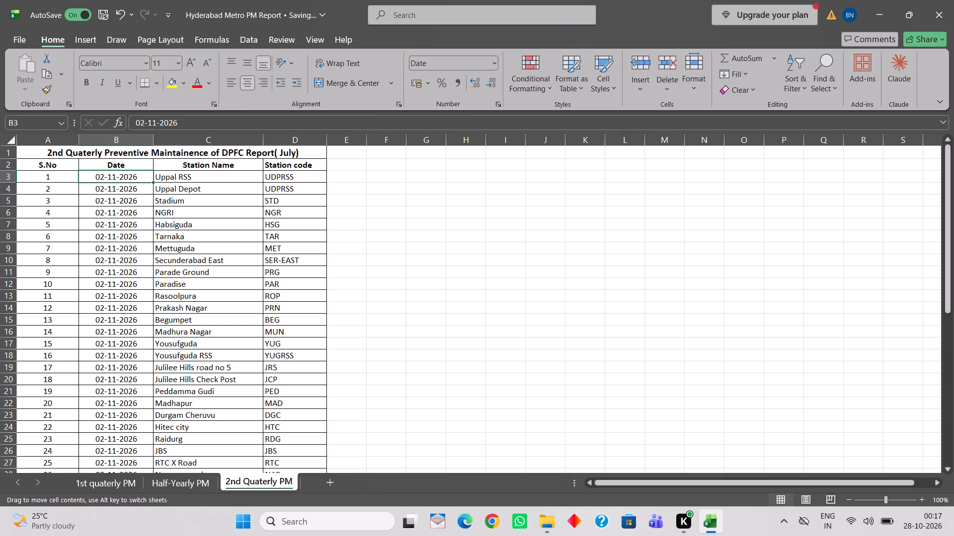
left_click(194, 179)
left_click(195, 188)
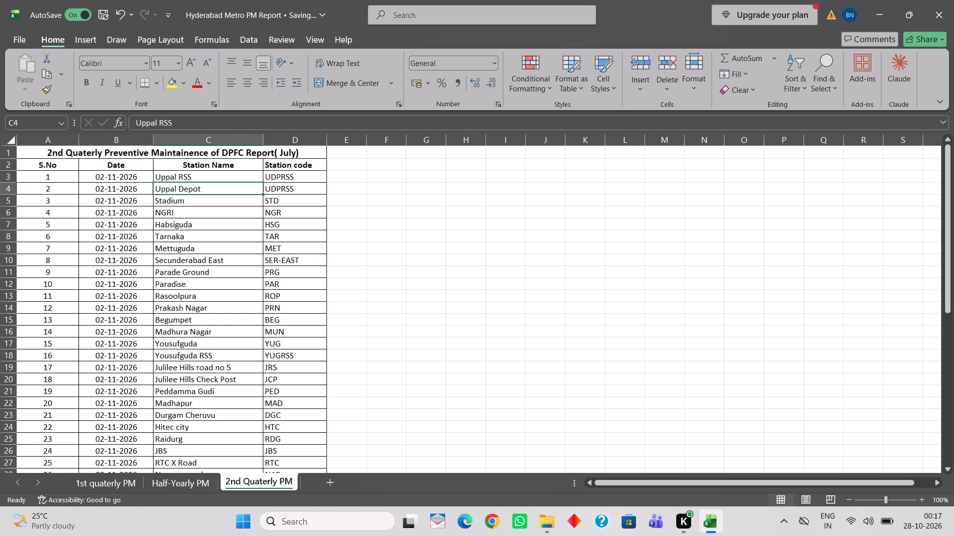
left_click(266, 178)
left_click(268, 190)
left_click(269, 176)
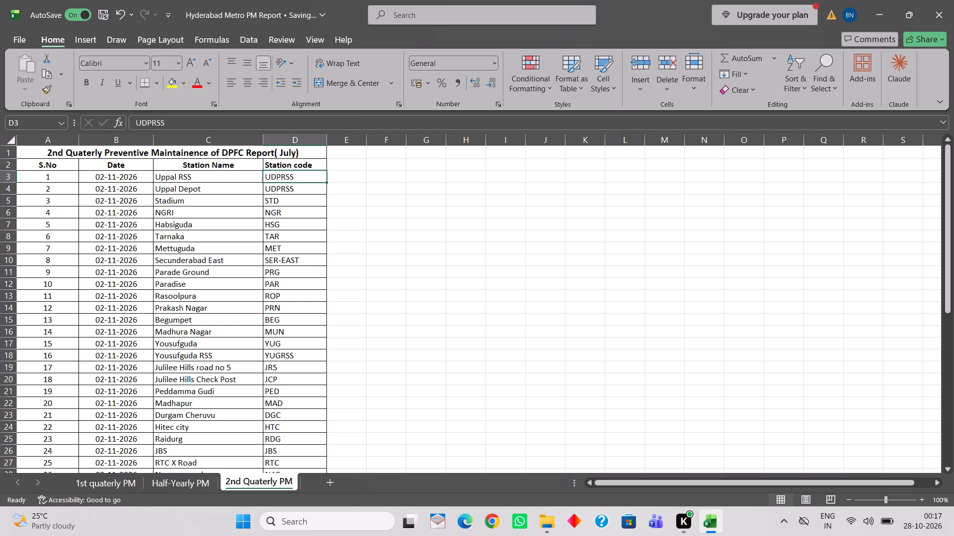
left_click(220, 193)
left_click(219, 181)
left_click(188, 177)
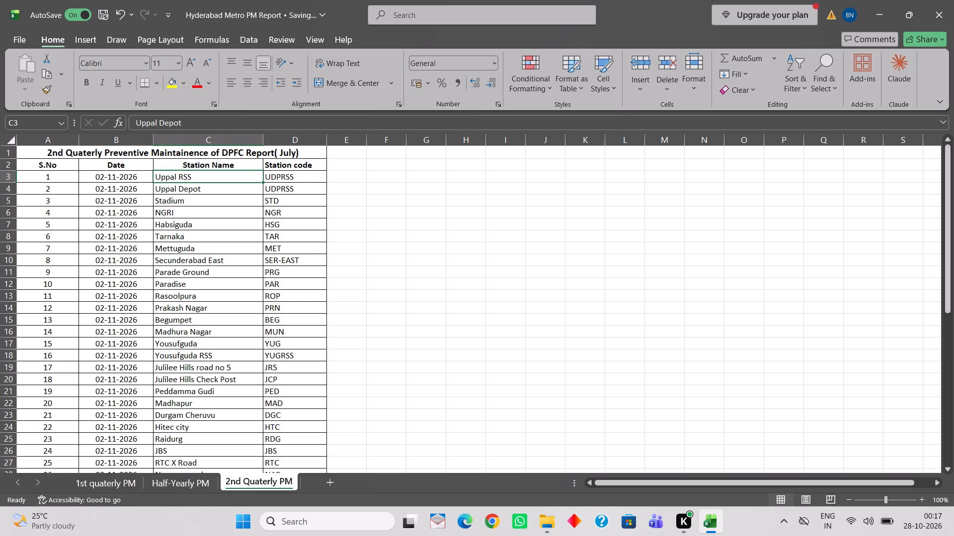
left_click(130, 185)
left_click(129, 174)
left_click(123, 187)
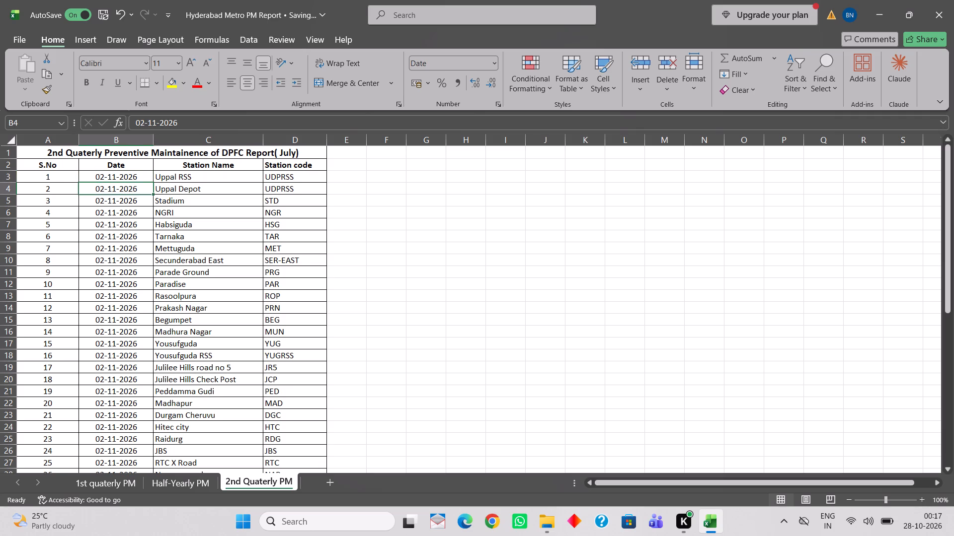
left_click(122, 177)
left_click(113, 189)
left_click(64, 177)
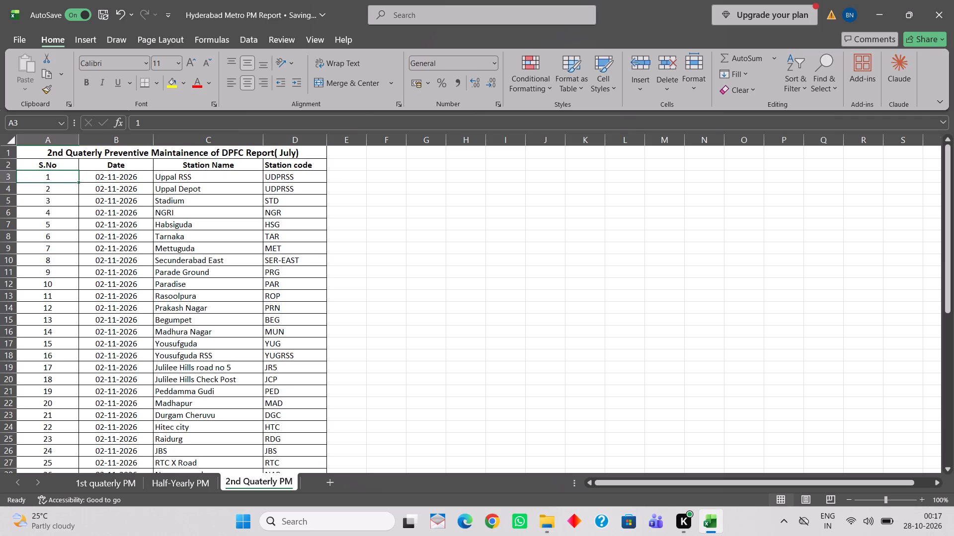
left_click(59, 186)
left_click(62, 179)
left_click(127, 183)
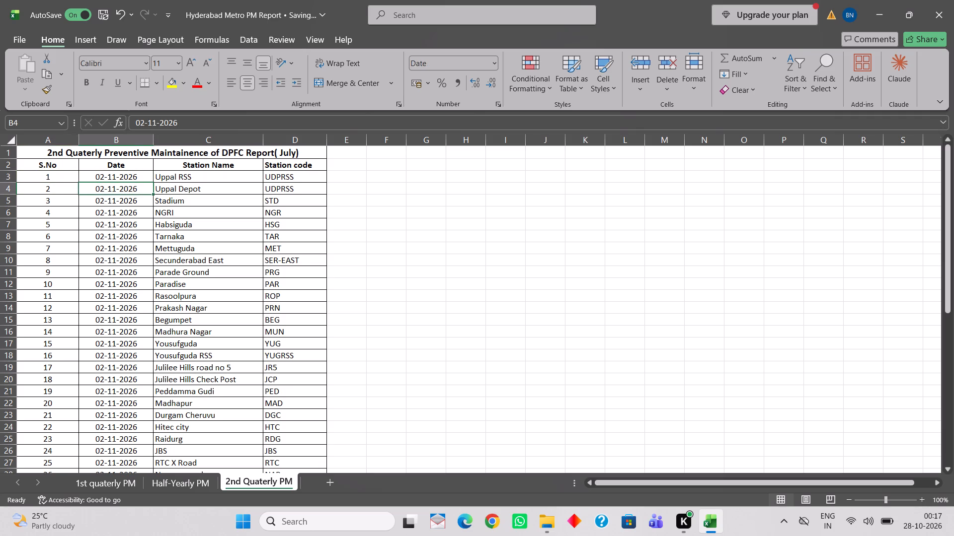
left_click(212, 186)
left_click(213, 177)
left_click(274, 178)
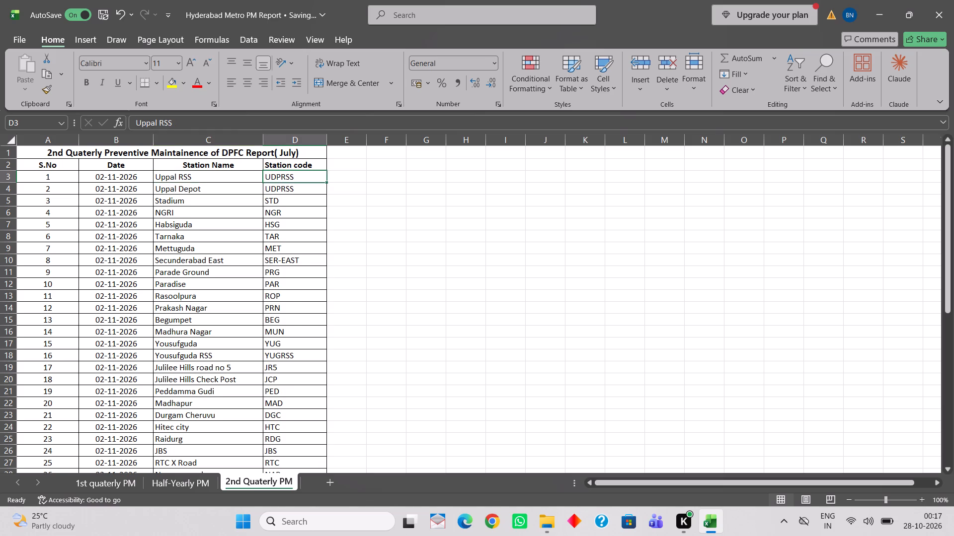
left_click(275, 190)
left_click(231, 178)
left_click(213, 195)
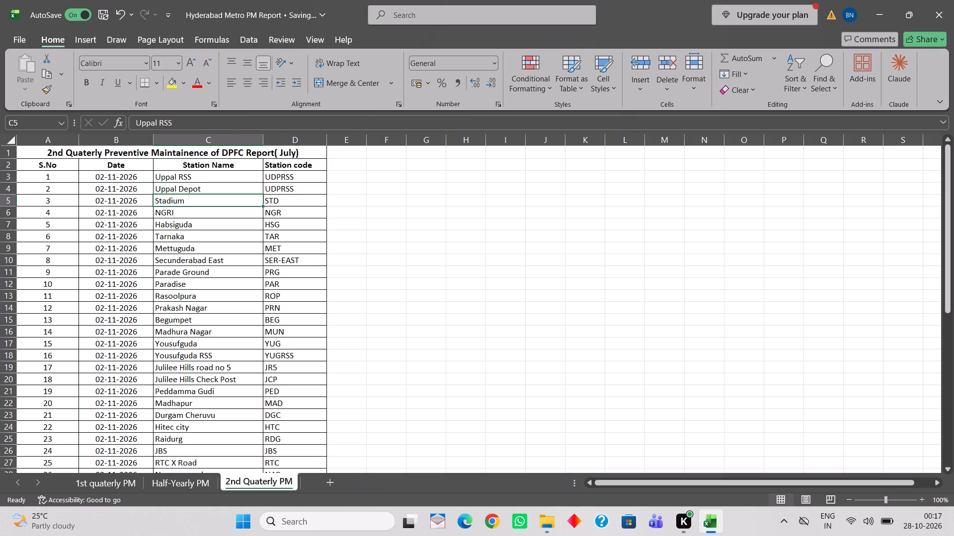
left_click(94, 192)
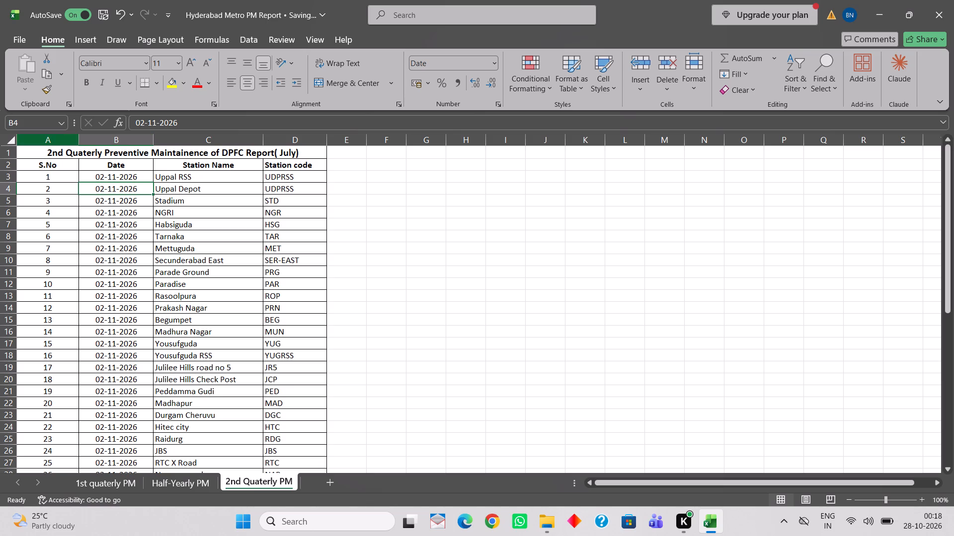
Review the 2nd Quaterly PM station table from the last row, Miyapur Depot, back up to its title row.
scroll(60, 233, "down", 8)
scroll(60, 284, "down", 3)
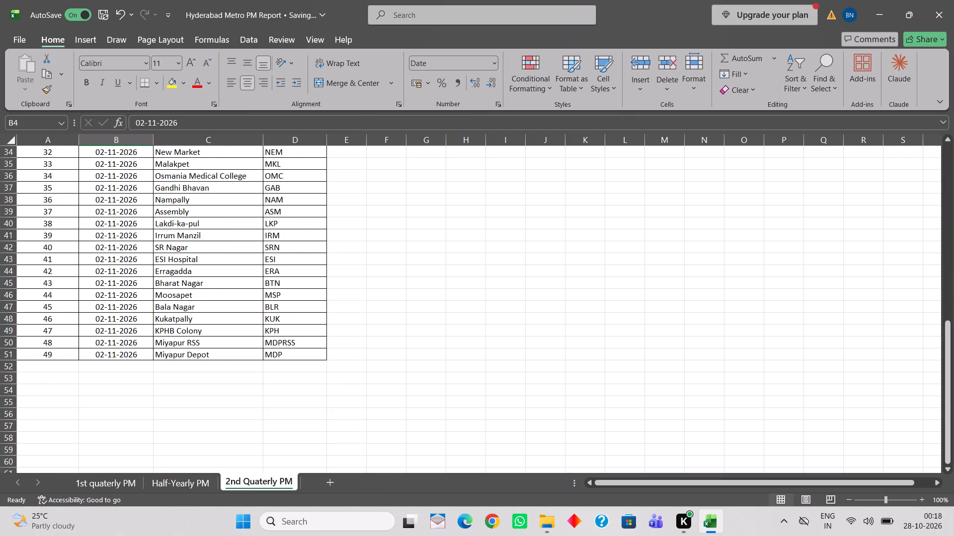
scroll(60, 287, "down", 1)
left_click_drag(55, 323, 57, 315)
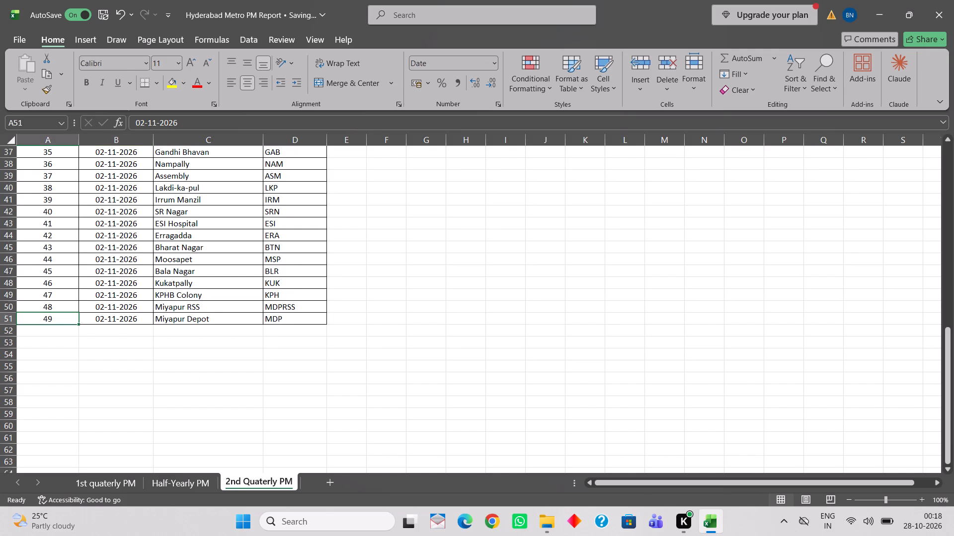
left_click_drag(57, 315, 36, 208)
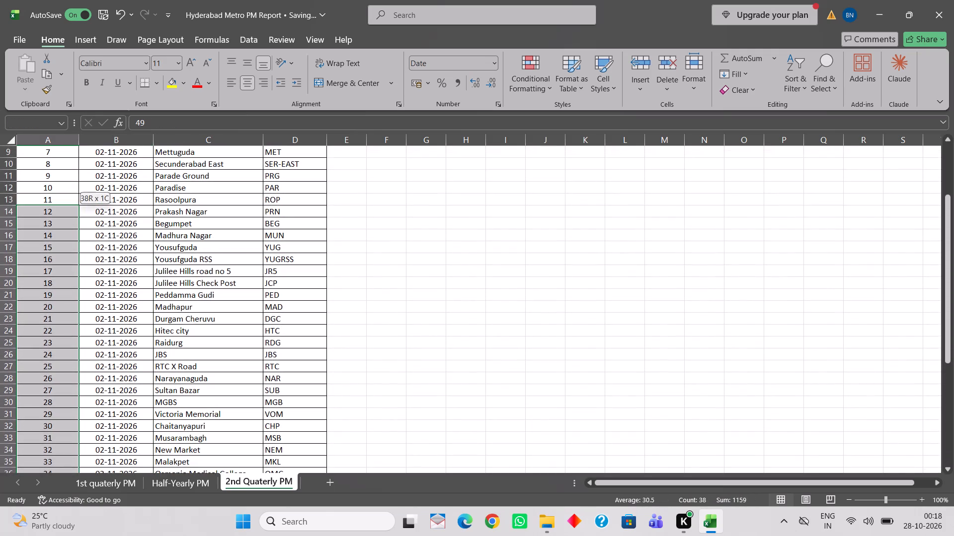
left_click_drag(36, 208, 33, 135)
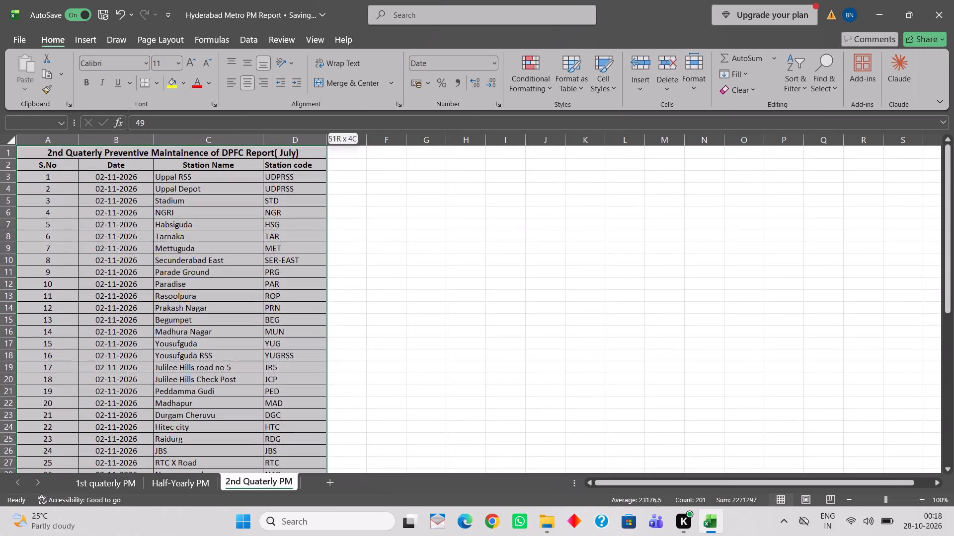
left_click_drag(33, 135, 31, 181)
Check the station dates in the Date column from B3 through B51.
left_click(130, 181)
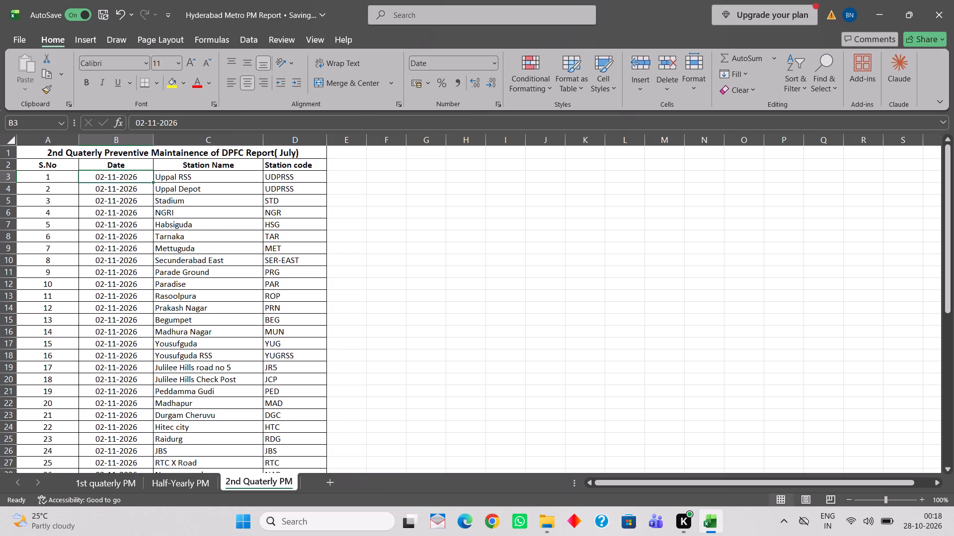
scroll(99, 359, "down", 10)
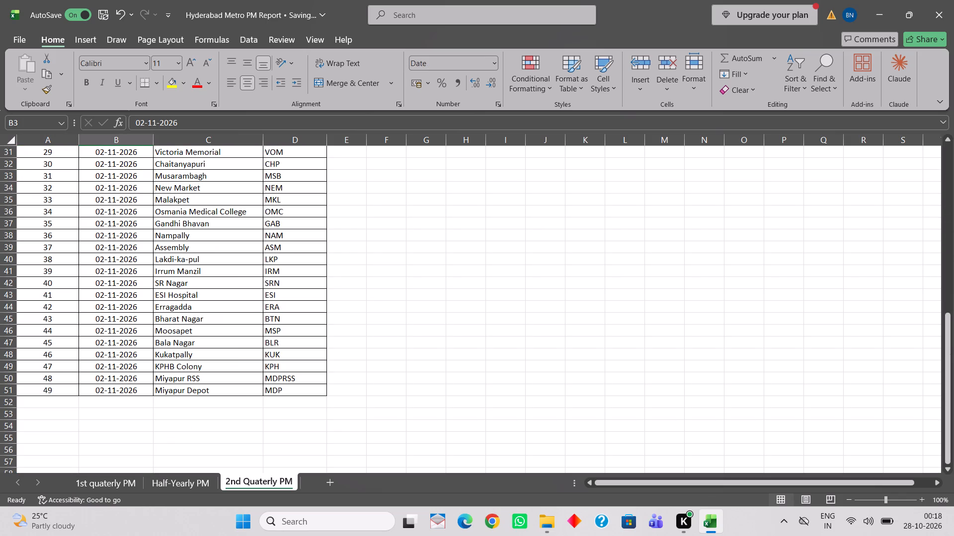
left_click_drag(120, 391, 149, 108)
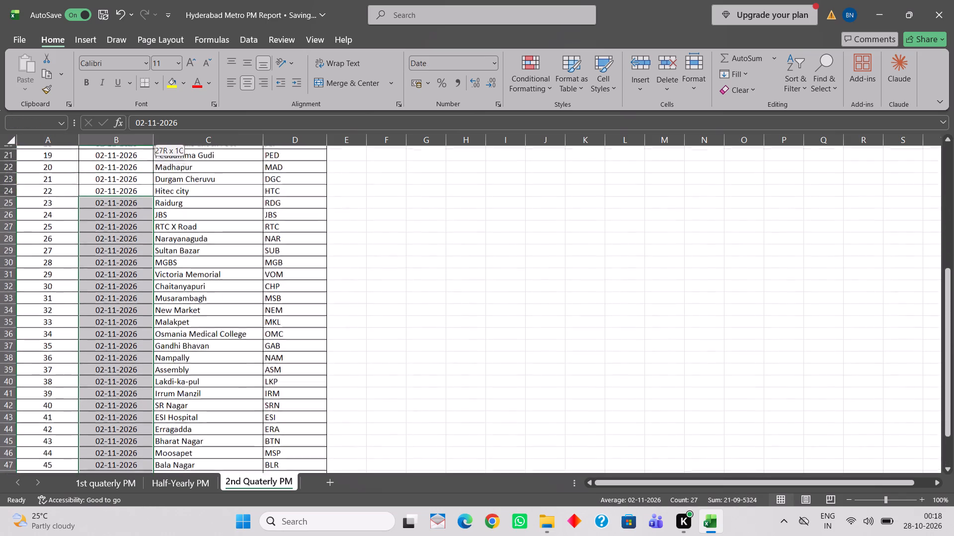
left_click_drag(149, 108, 118, 133)
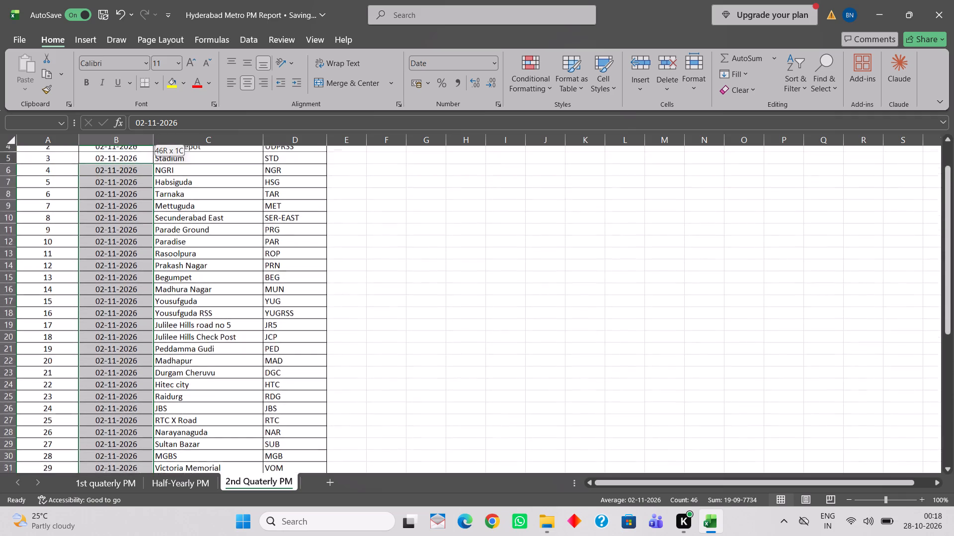
left_click_drag(118, 133, 108, 180)
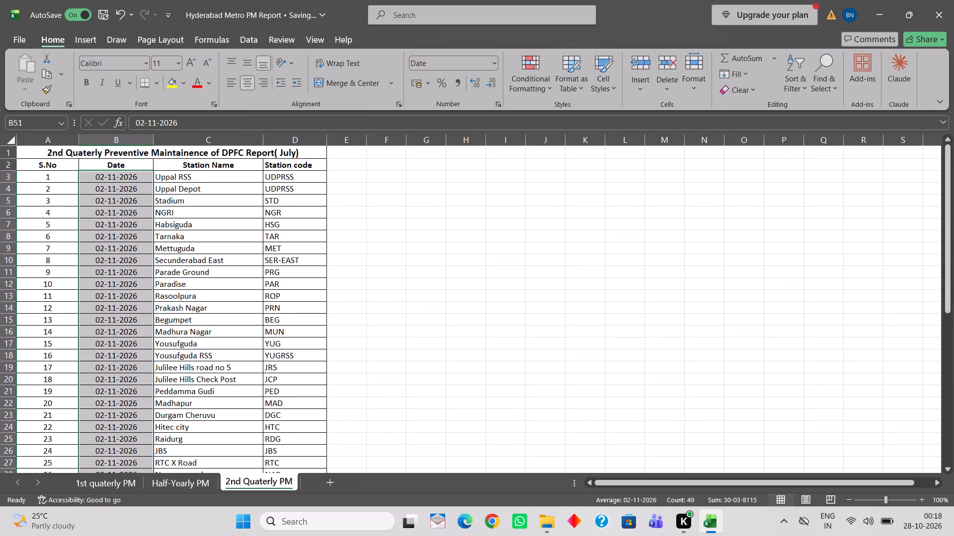
left_click(110, 179)
left_click_drag(111, 177, 108, 468)
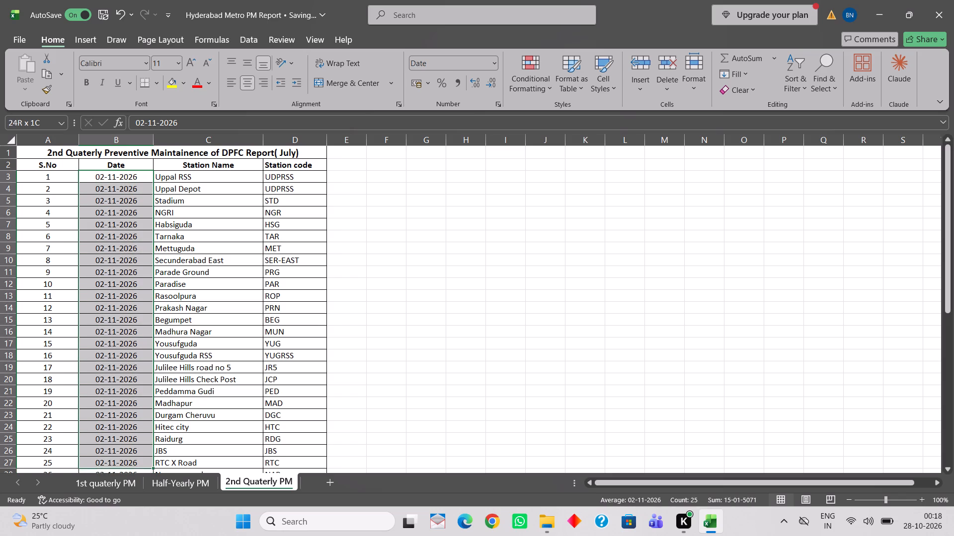
left_click_drag(108, 468, 108, 469)
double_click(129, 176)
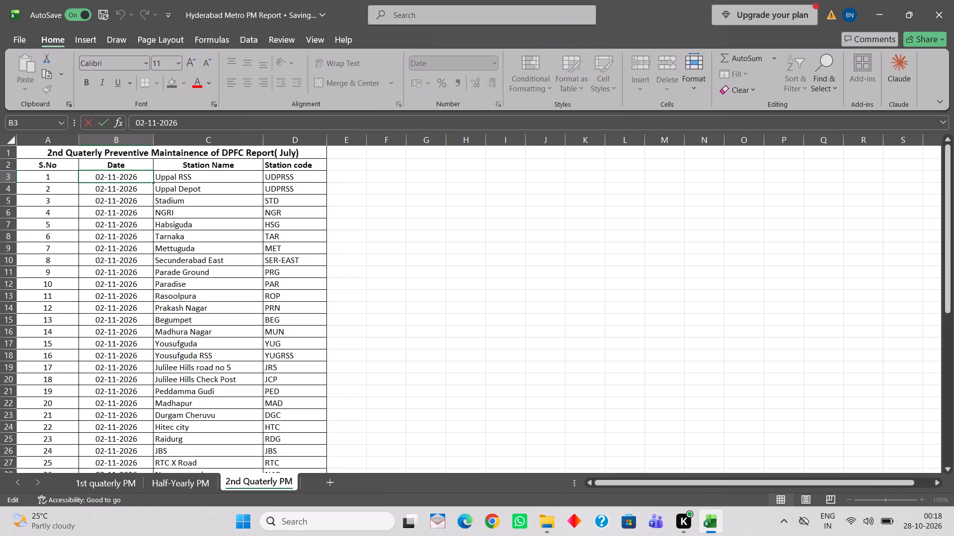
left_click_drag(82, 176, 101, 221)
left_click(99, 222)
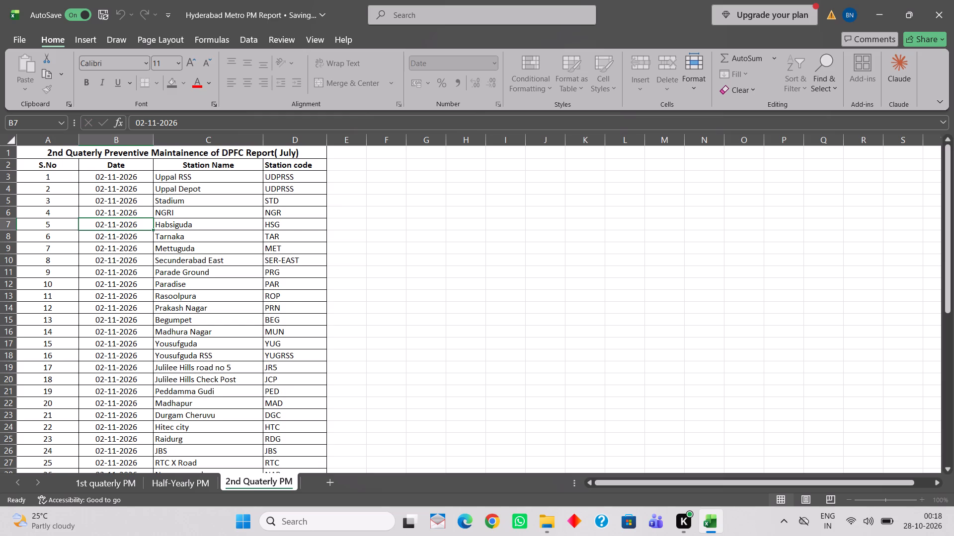
Recheck the Date column of the 2nd Quaterly PM table from B3 down to B51 and back up to the title row.
left_click_drag(92, 178, 104, 386)
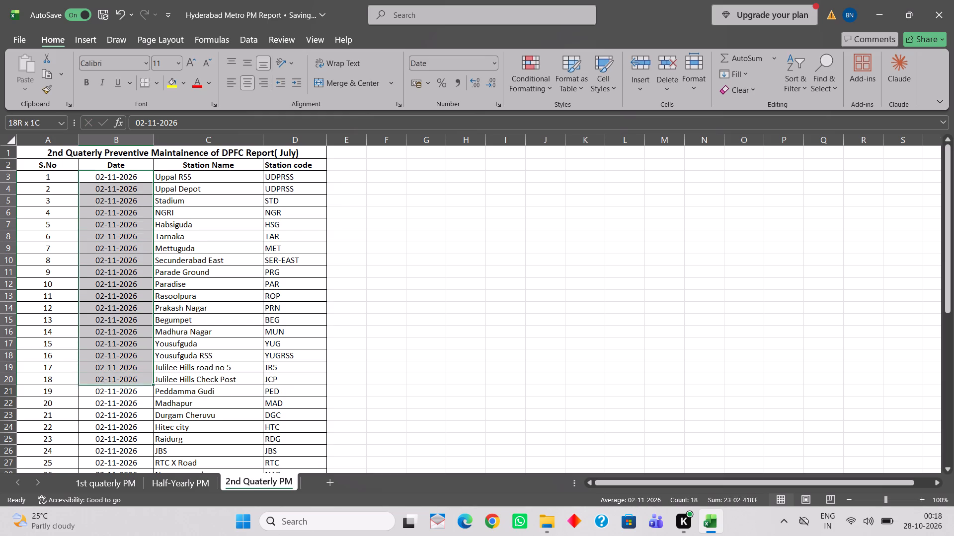
left_click_drag(104, 386, 101, 397)
scroll(101, 397, "down", 10)
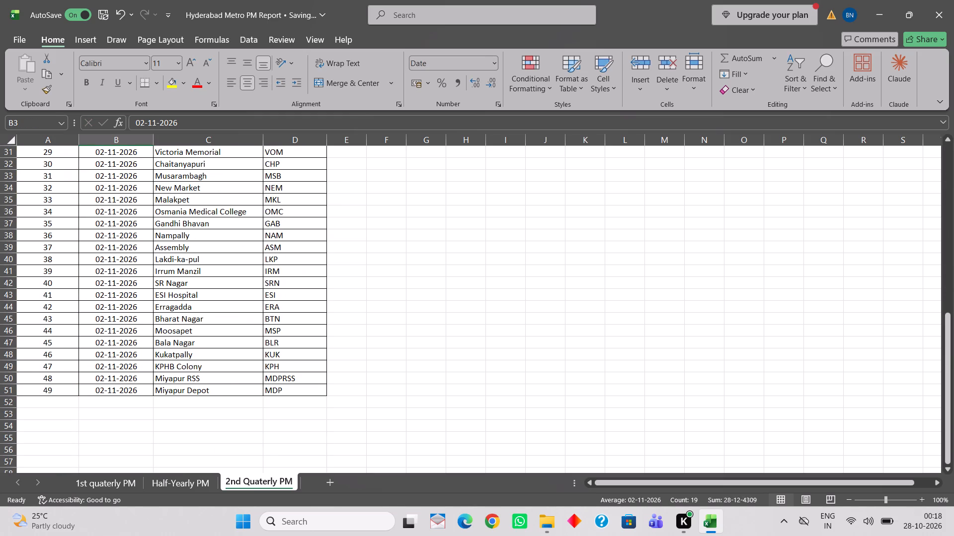
left_click_drag(100, 387, 128, 158)
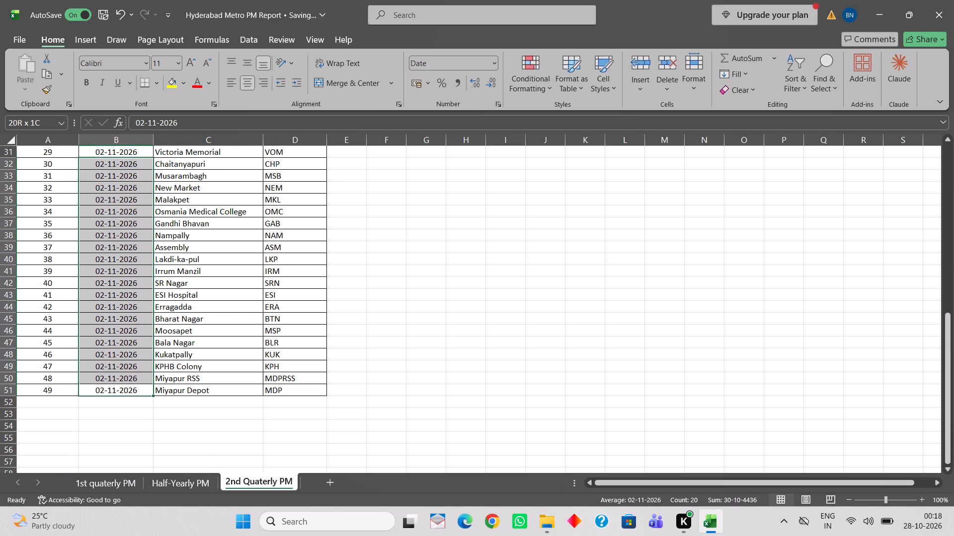
left_click_drag(128, 158, 128, 157)
scroll(100, 273, "up", 7)
left_click(108, 273)
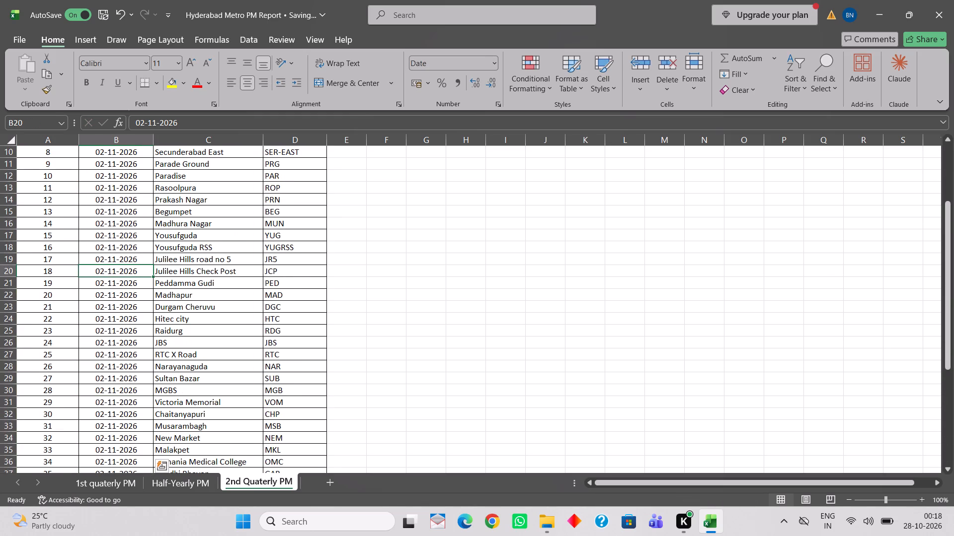
left_click(119, 243)
left_click(120, 229)
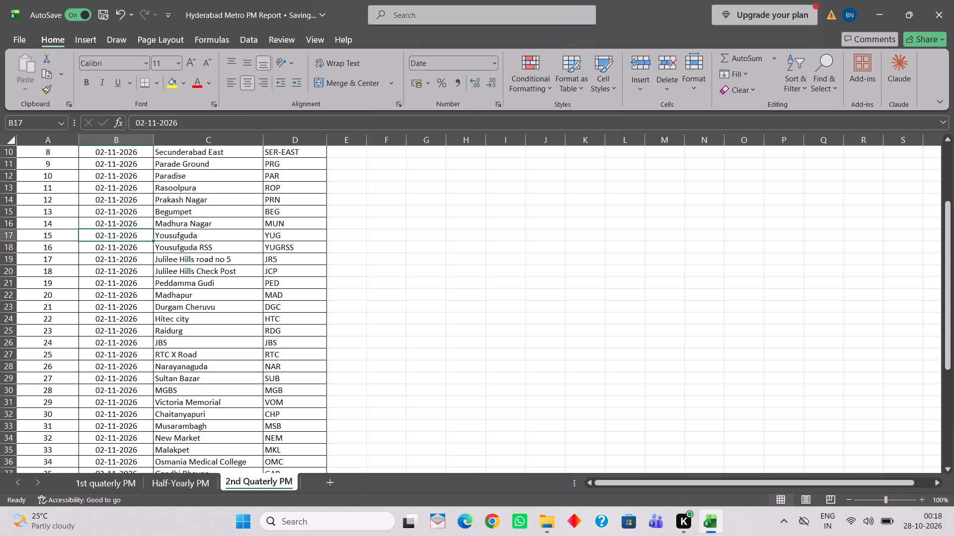
left_click(124, 214)
left_click(126, 191)
scroll(115, 303, "up", 3)
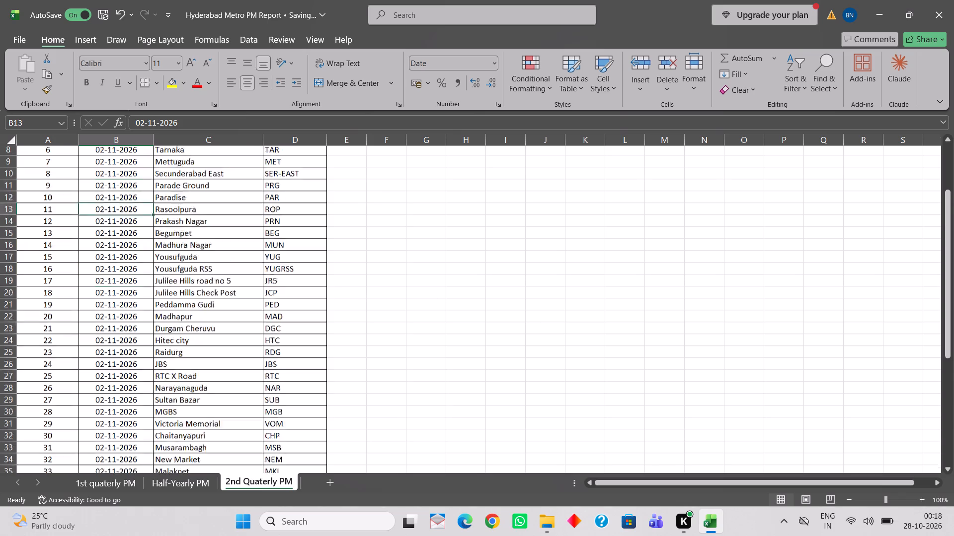
scroll(115, 302, "up", 6)
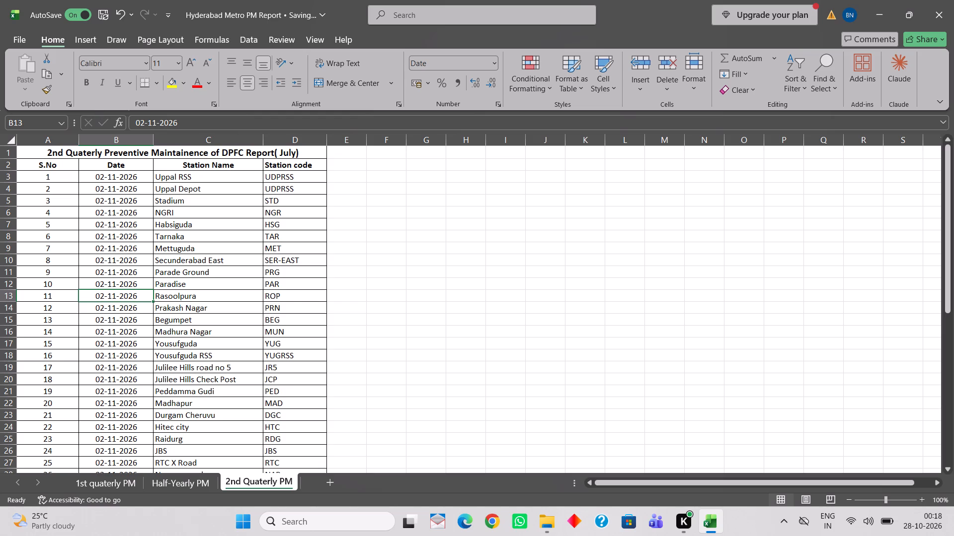
Check the serial number, date, station name and station code in the Rasoolpura row.
left_click(182, 299)
left_click(140, 296)
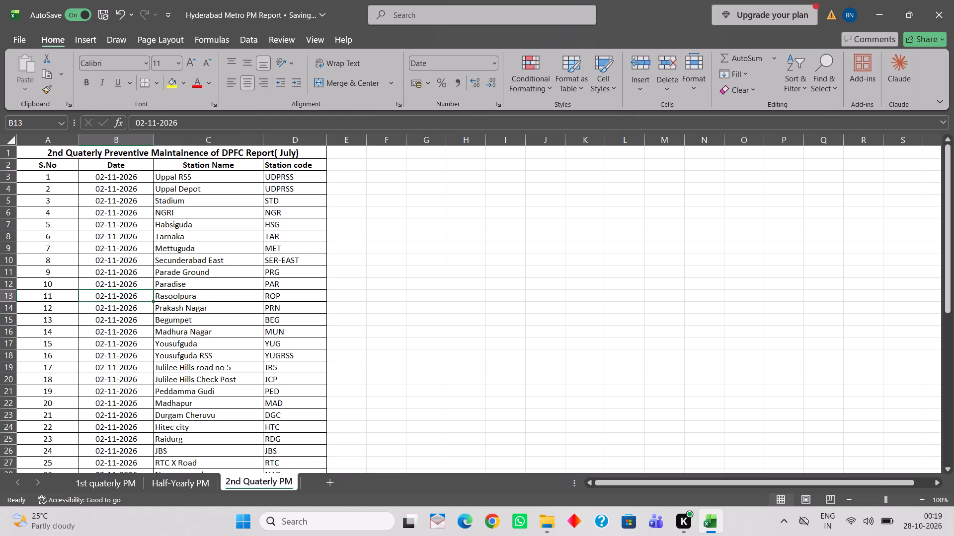
left_click(41, 292)
left_click(90, 295)
left_click(176, 297)
left_click(281, 294)
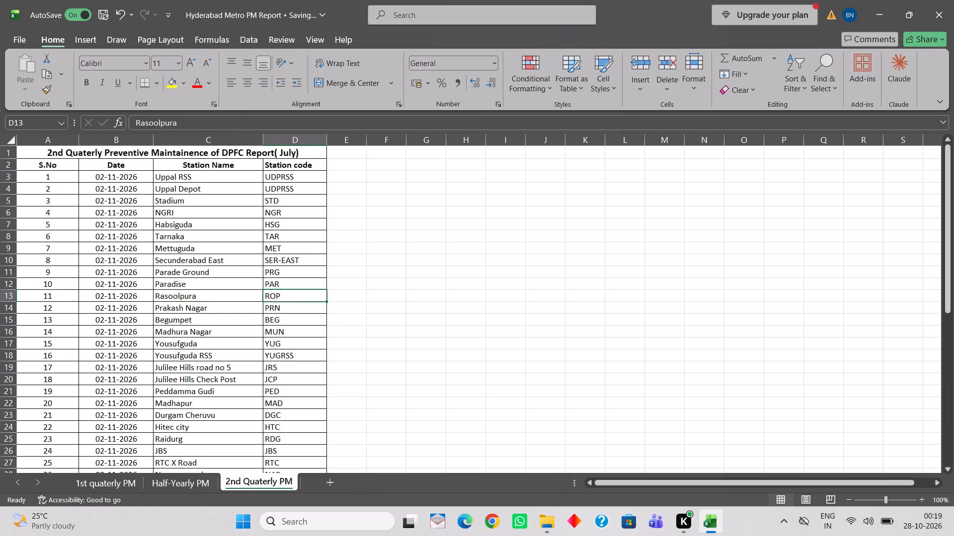
left_click(198, 296)
left_click(113, 297)
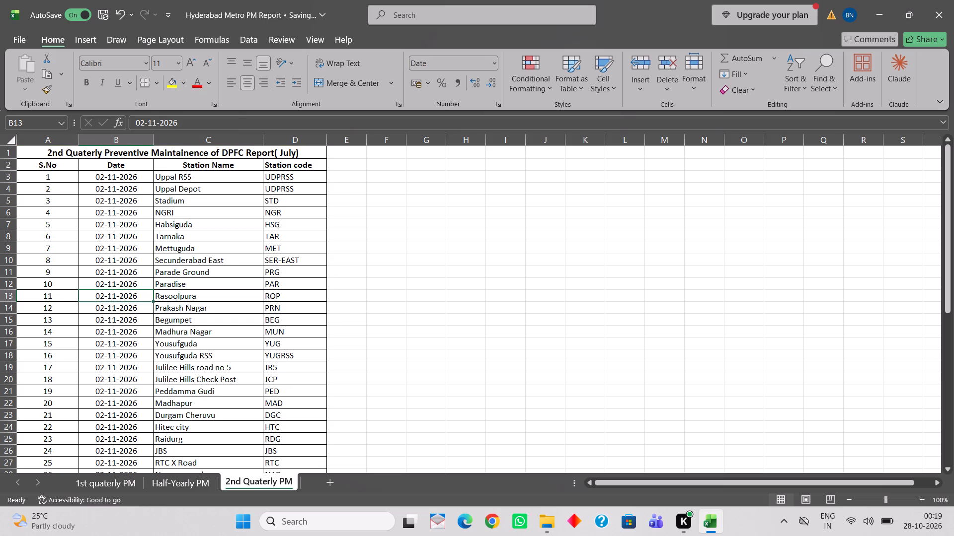
left_click(47, 293)
left_click(105, 298)
left_click(192, 299)
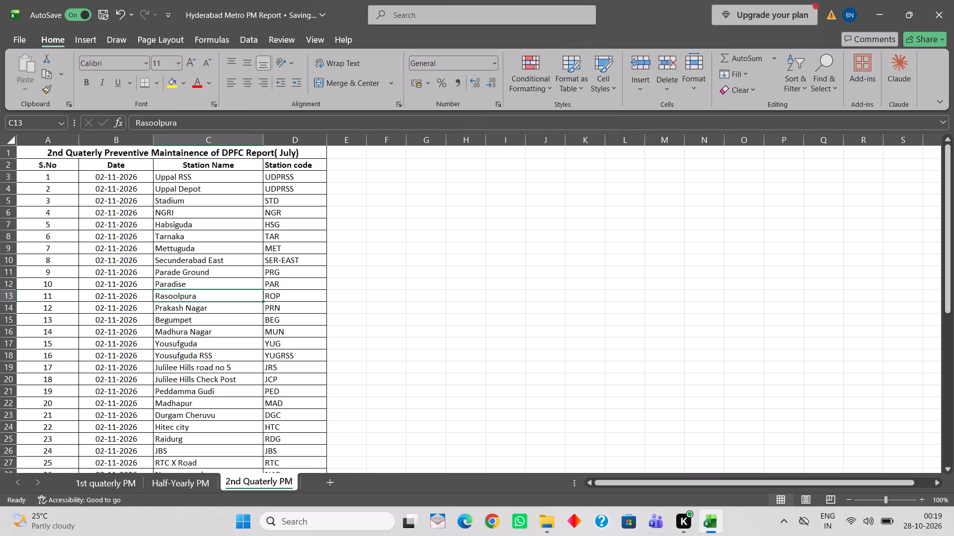
left_click(275, 298)
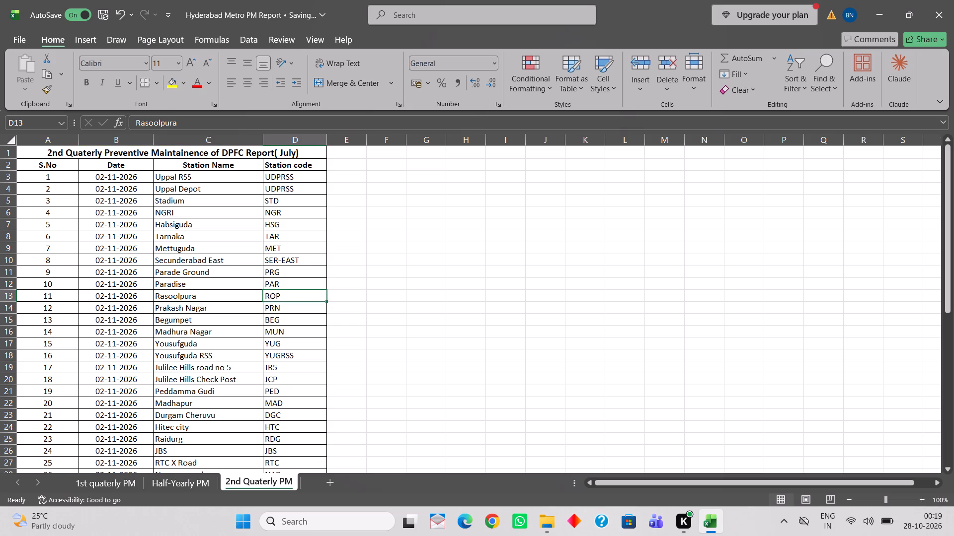
Check the serial number, date, station name and station code in the Paradise, Parade Ground and Secunderabad East rows.
left_click(54, 286)
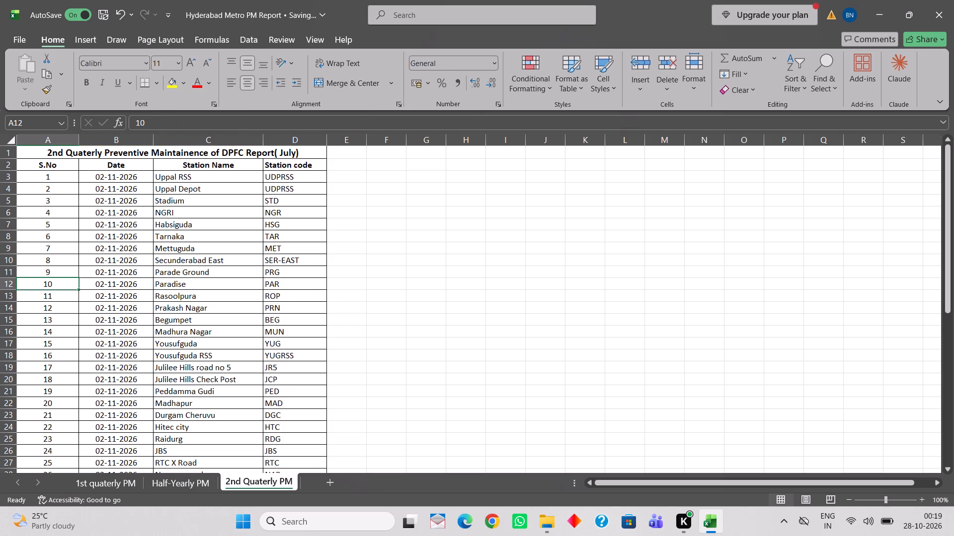
left_click(128, 285)
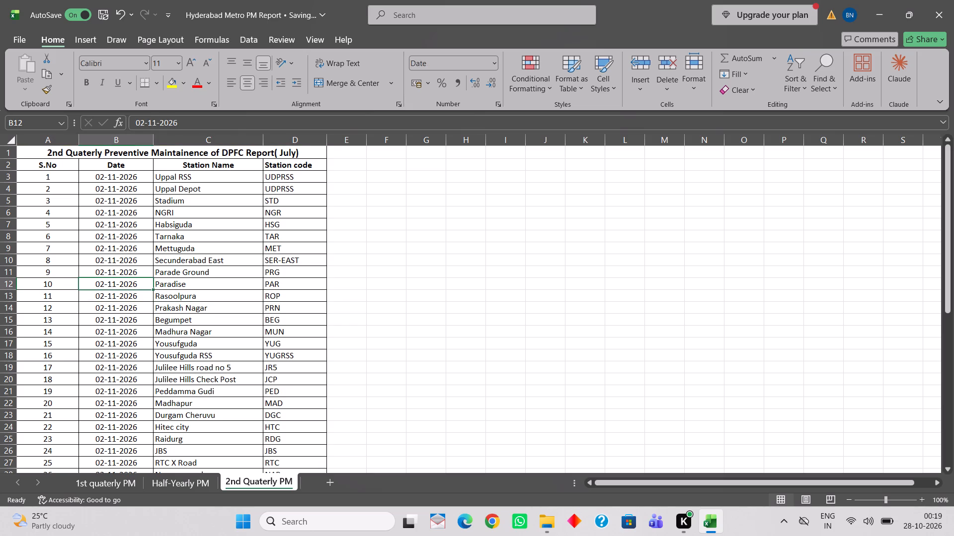
left_click(183, 288)
left_click(278, 287)
left_click(278, 272)
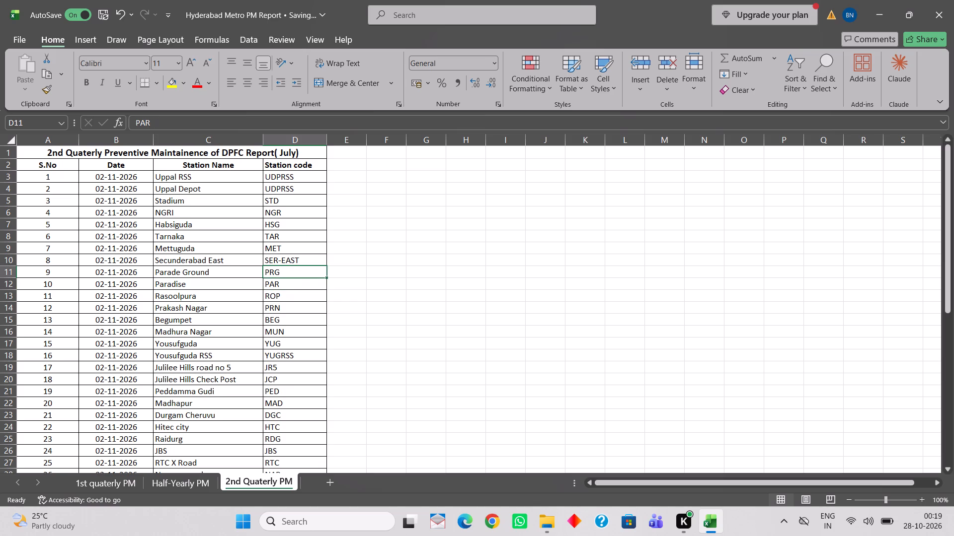
left_click(226, 274)
left_click(99, 271)
left_click(65, 271)
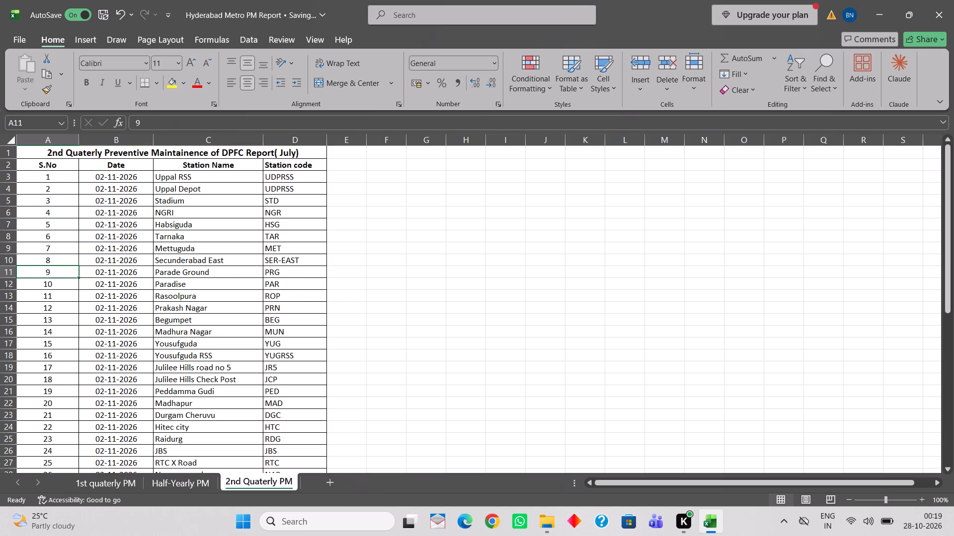
left_click(55, 260)
left_click(97, 259)
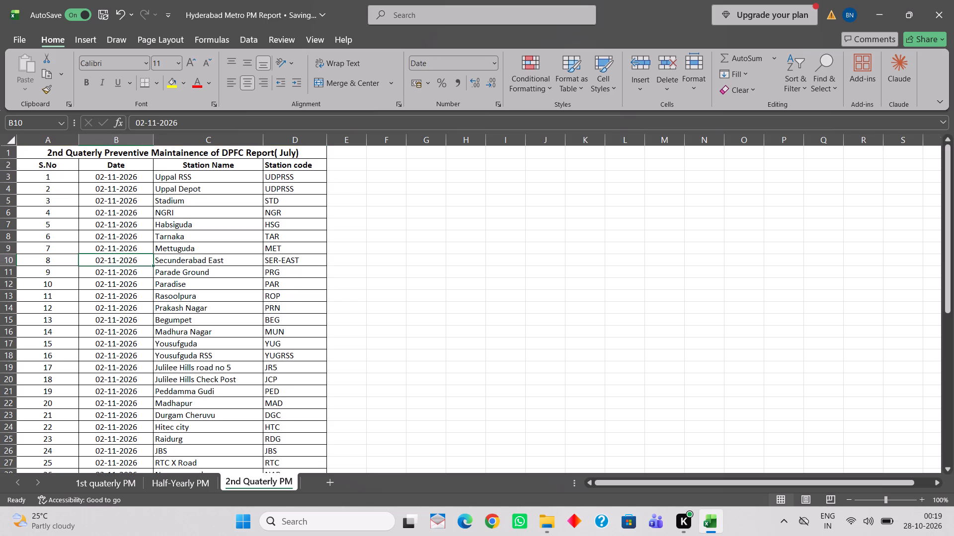
left_click(179, 258)
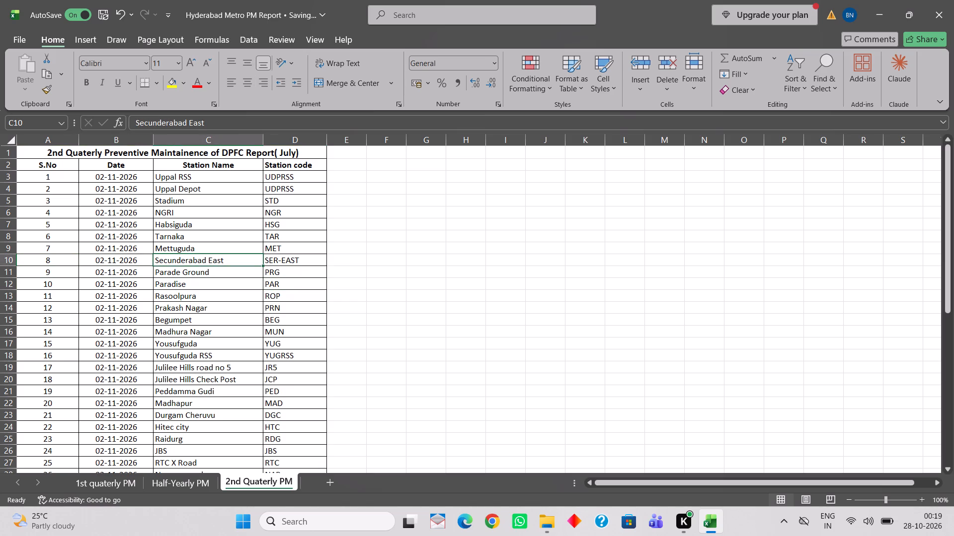
left_click(285, 260)
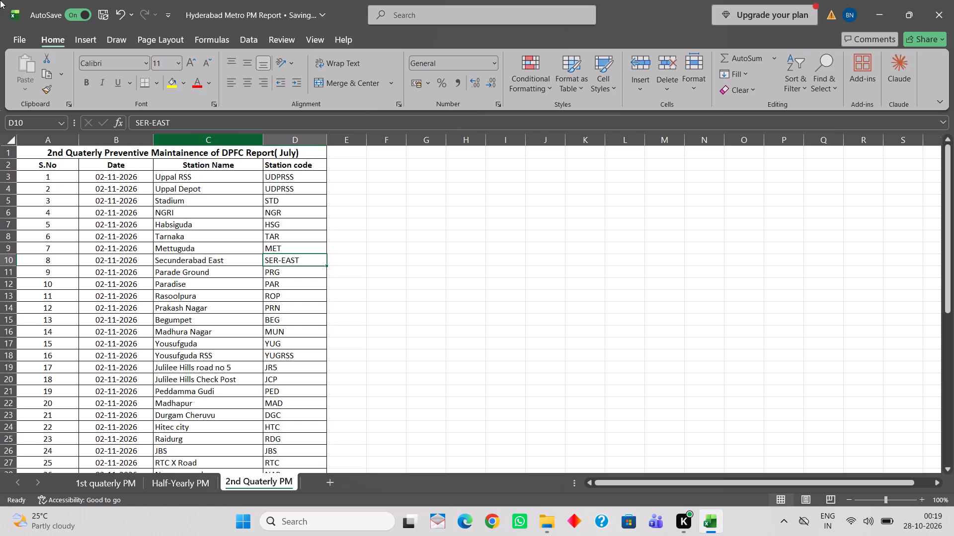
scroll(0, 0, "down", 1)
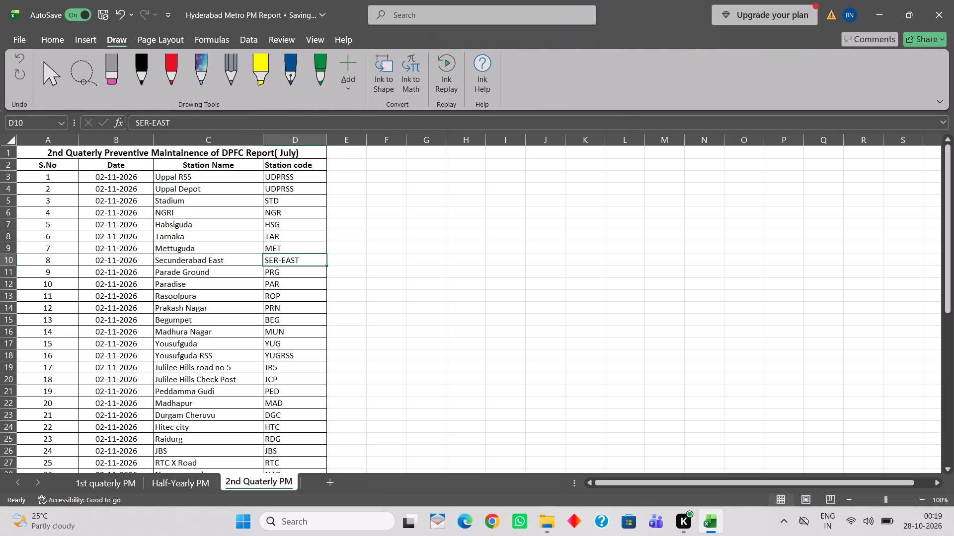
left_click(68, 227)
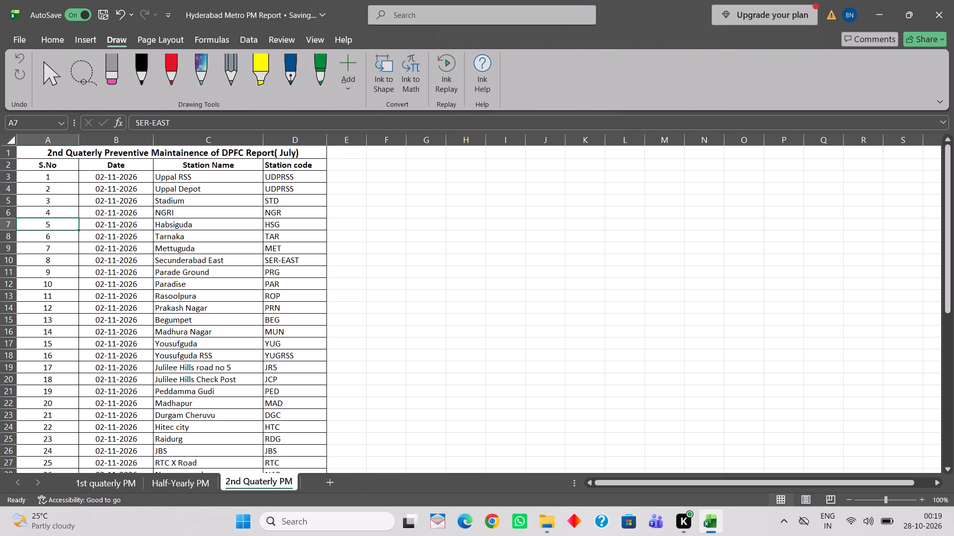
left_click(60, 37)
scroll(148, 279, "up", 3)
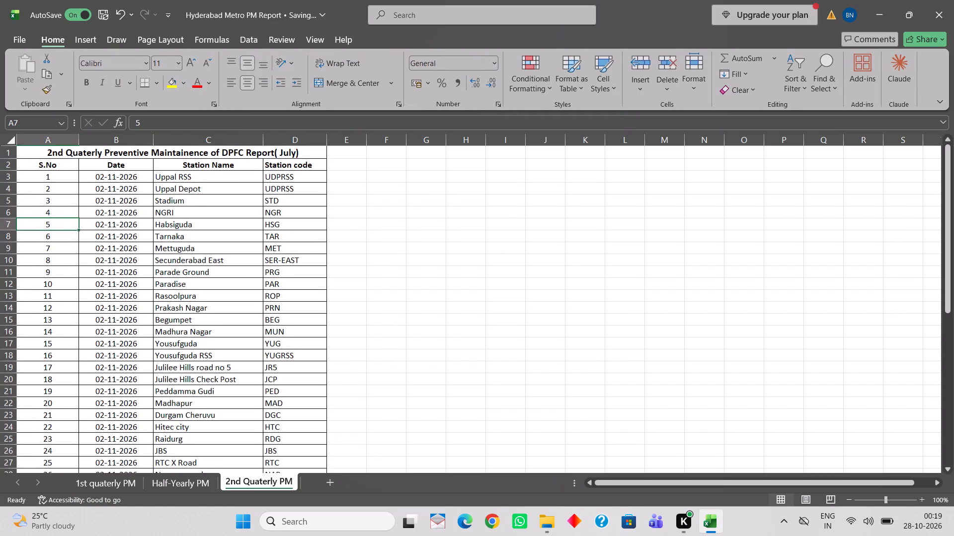
Look over the station table down to its last row and check the column headings in row 2.
scroll(148, 279, "down", 8)
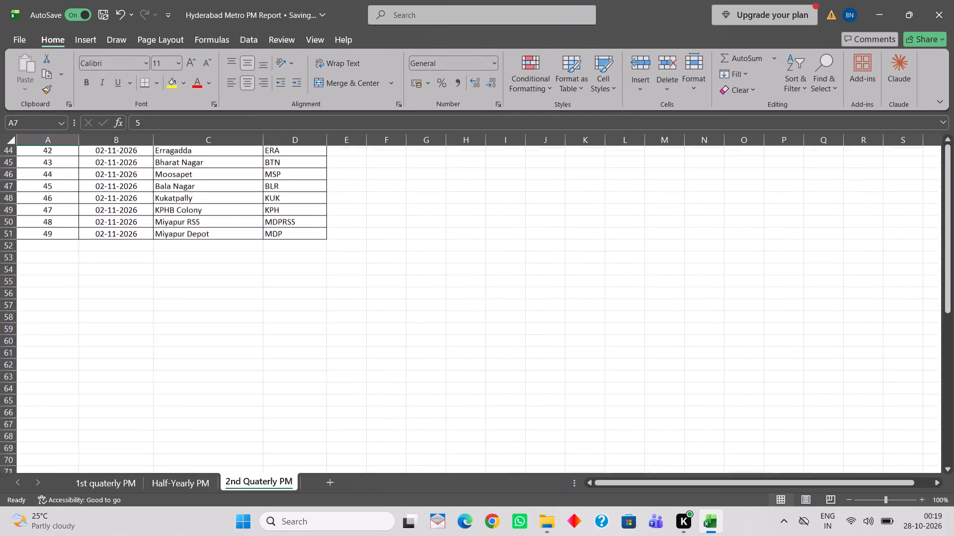
scroll(148, 279, "up", 5)
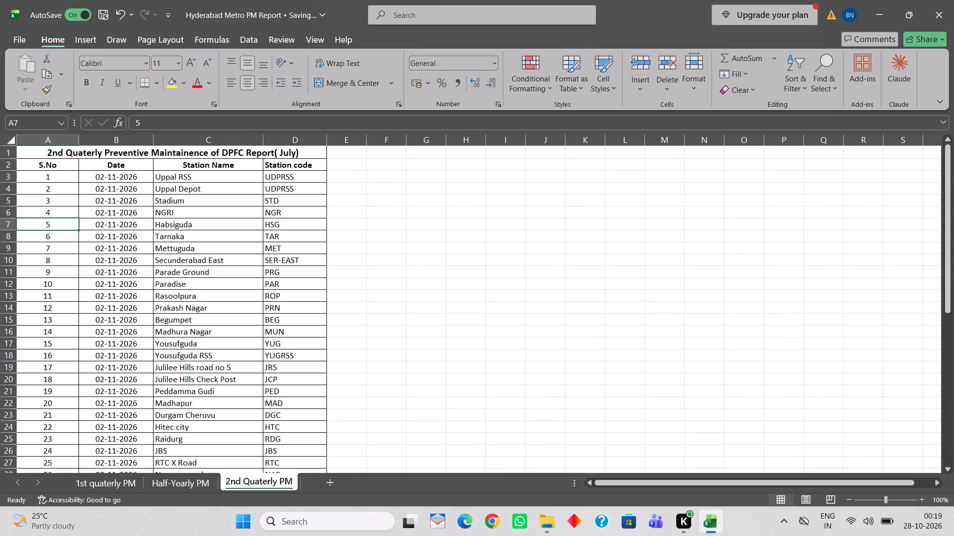
left_click(61, 161)
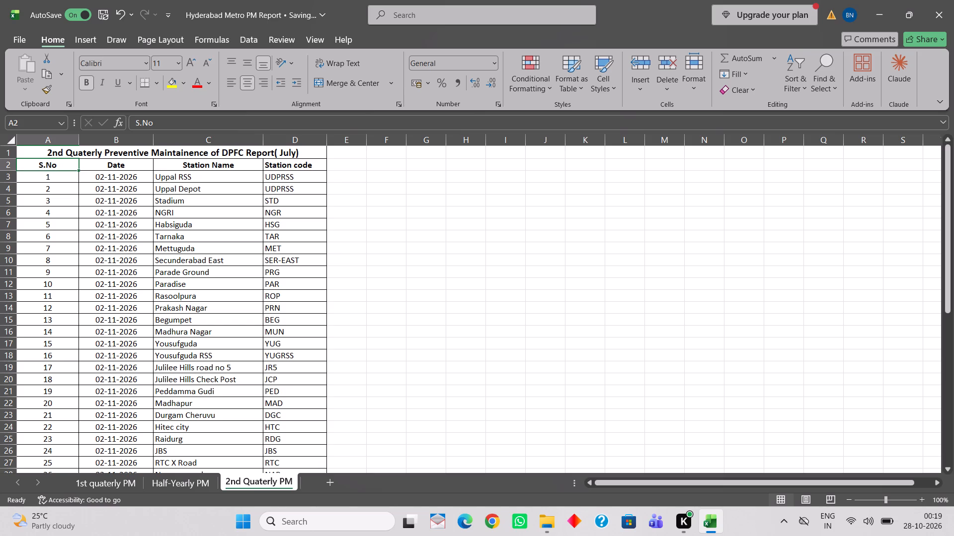
left_click(106, 159)
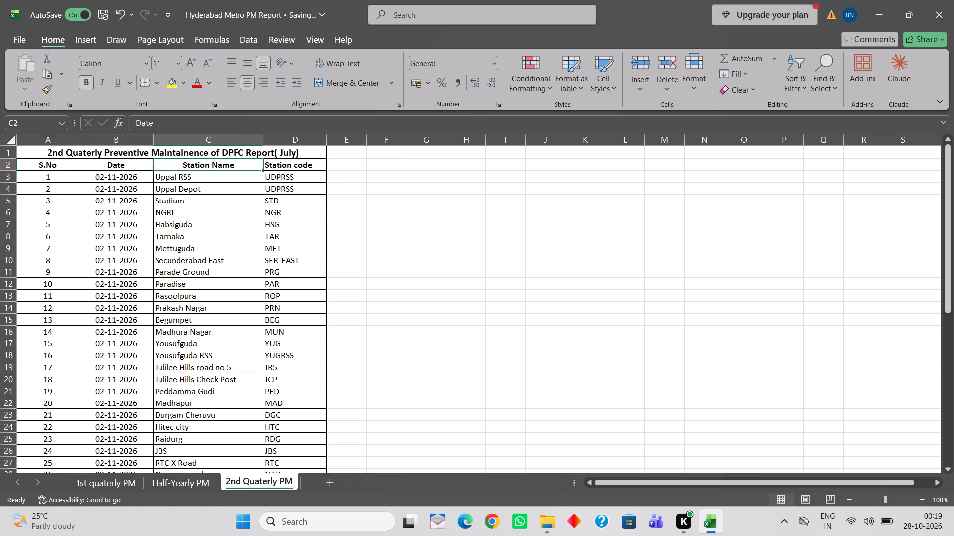
left_click(163, 160)
left_click(280, 162)
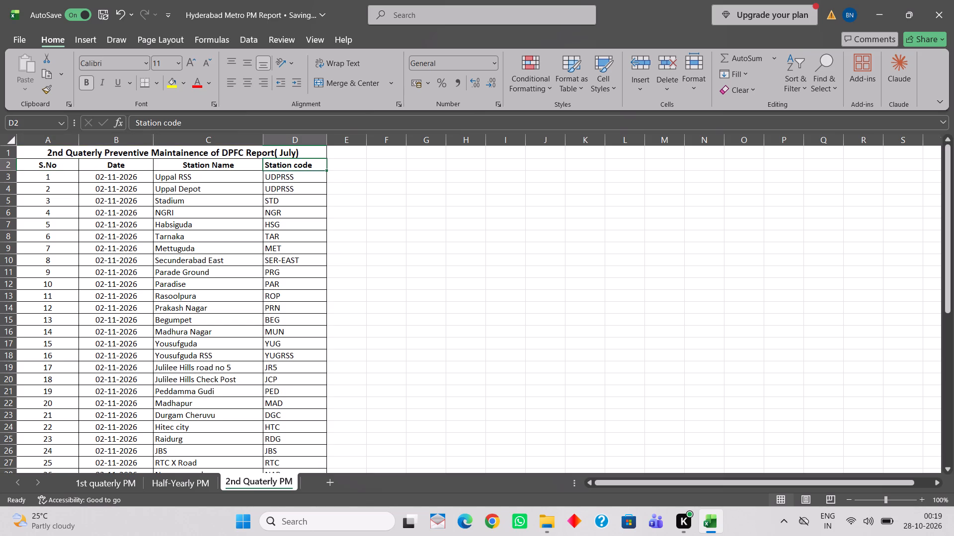
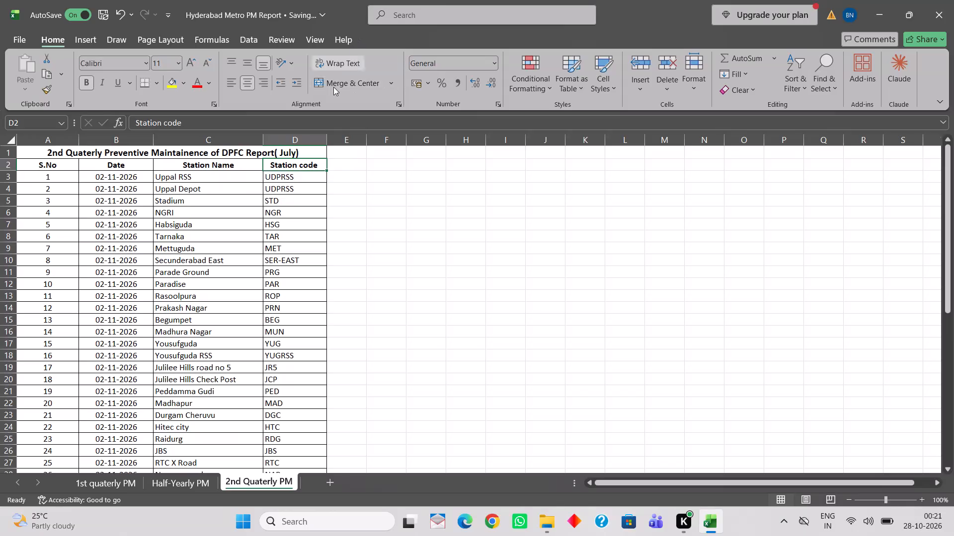
Check the serial number, date, station name and station code in the Stadium row, plus the Uppal RSS station code.
scroll(167, 180, "up", 3)
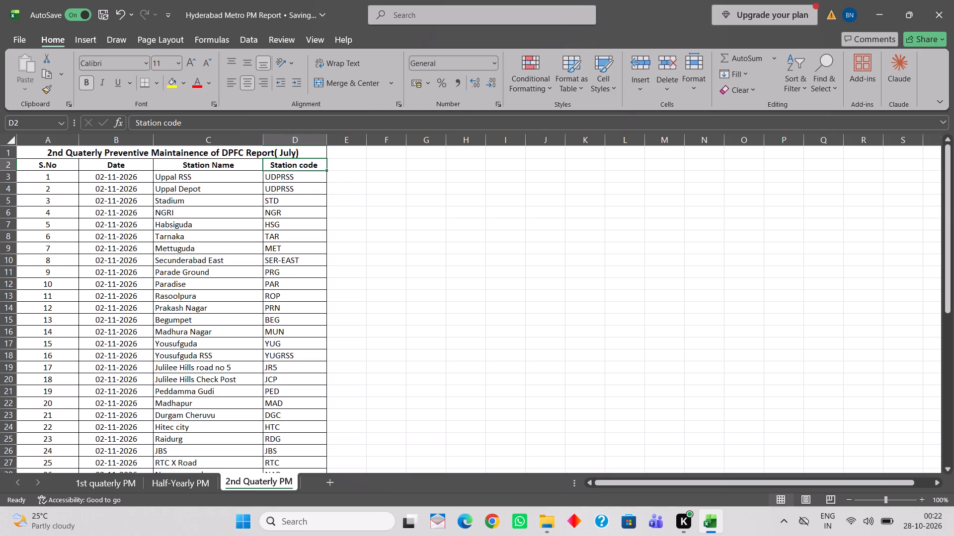
scroll(162, 203, "up", 1)
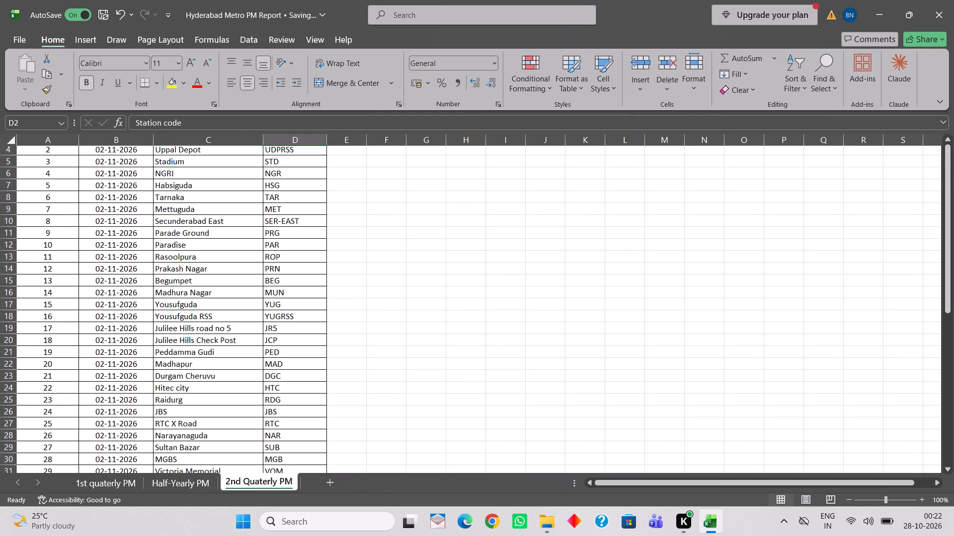
scroll(162, 203, "up", 1)
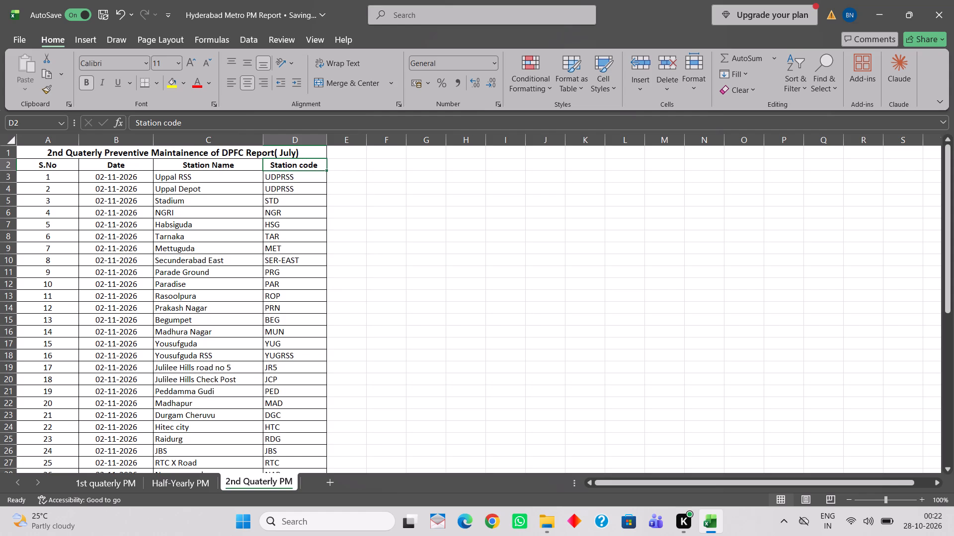
left_click(294, 197)
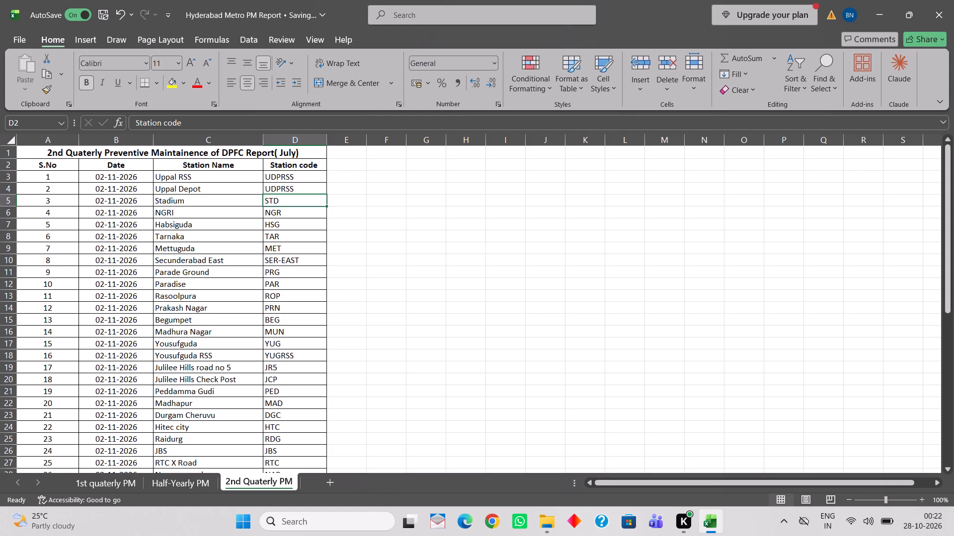
left_click(242, 199)
left_click(136, 203)
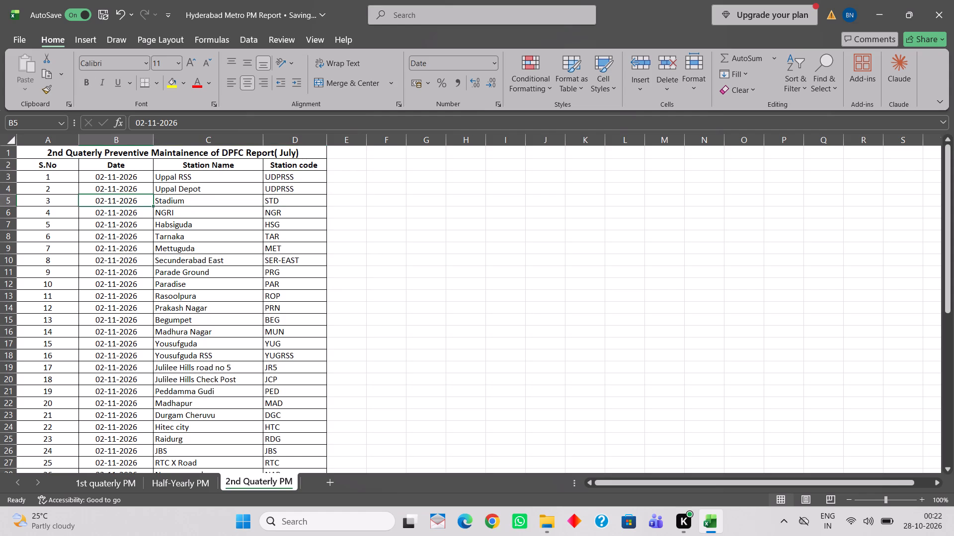
left_click(67, 199)
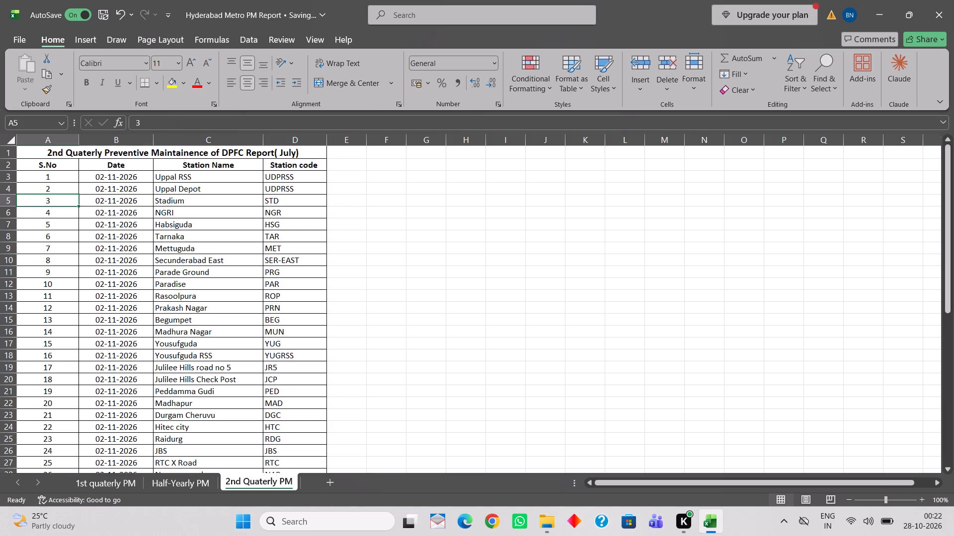
left_click(122, 204)
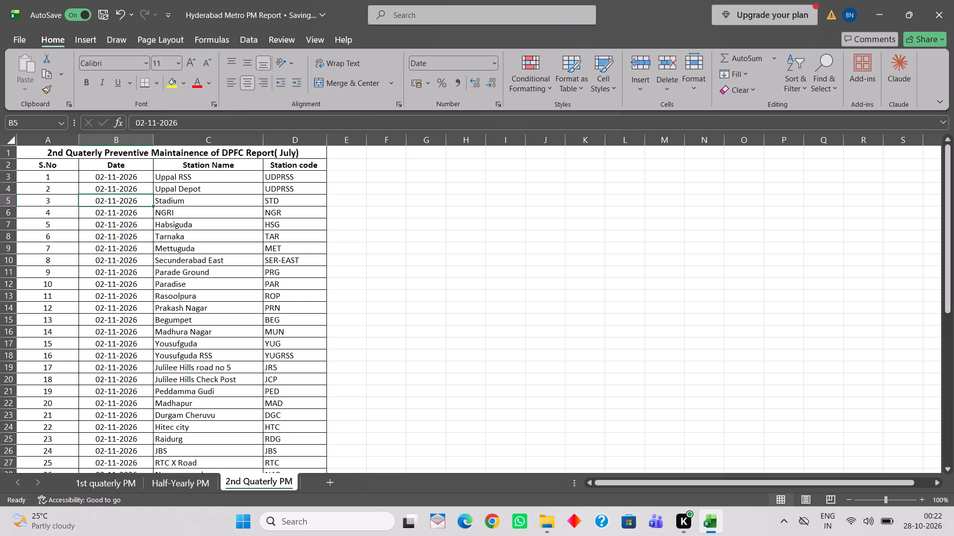
left_click(185, 205)
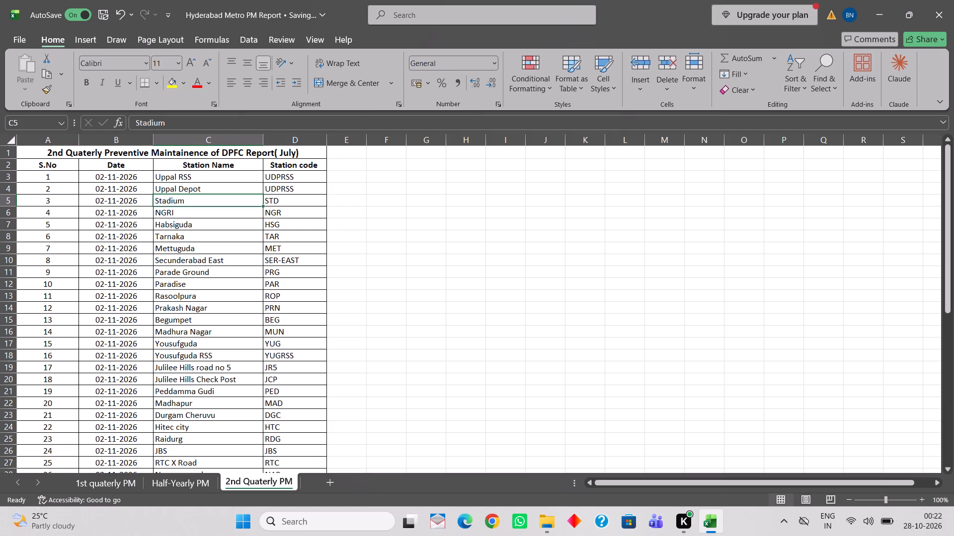
left_click(282, 201)
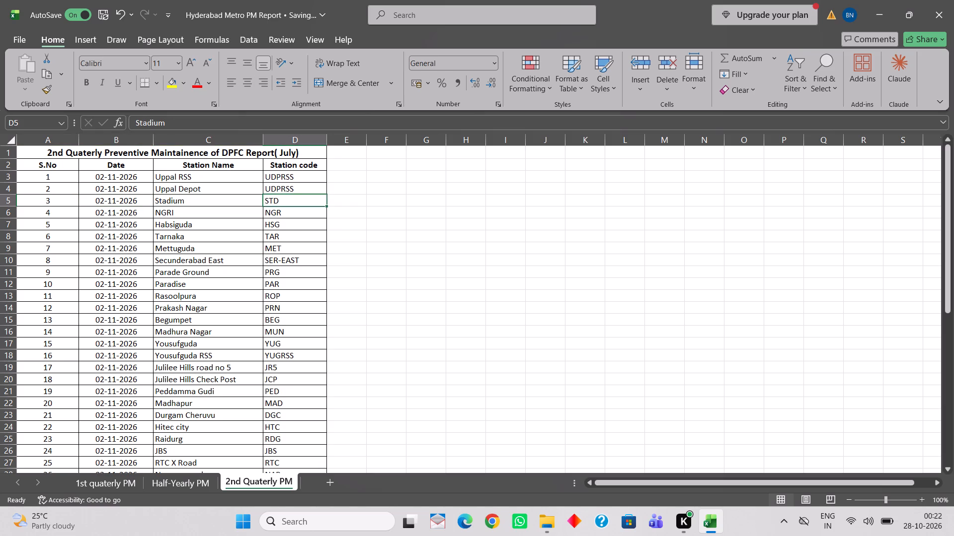
left_click(201, 200)
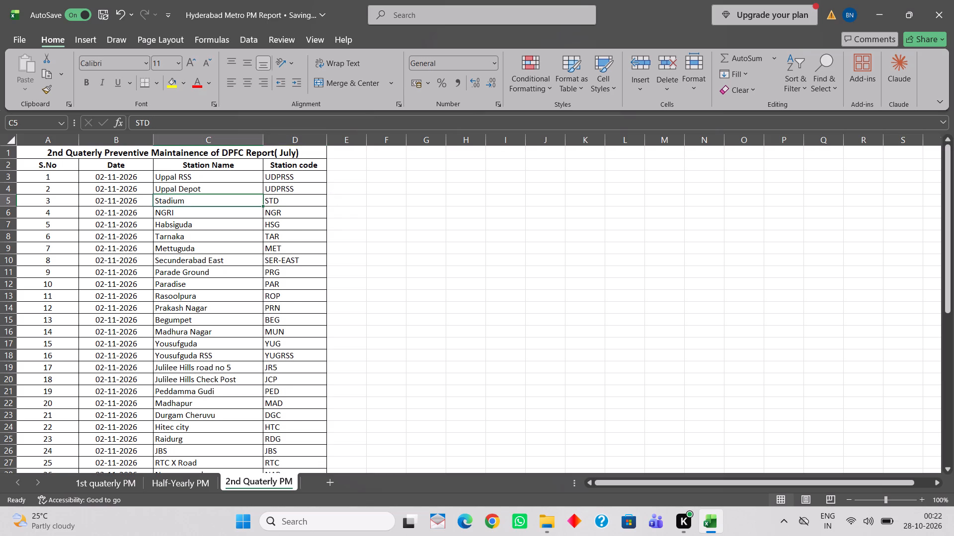
left_click(106, 199)
left_click(64, 197)
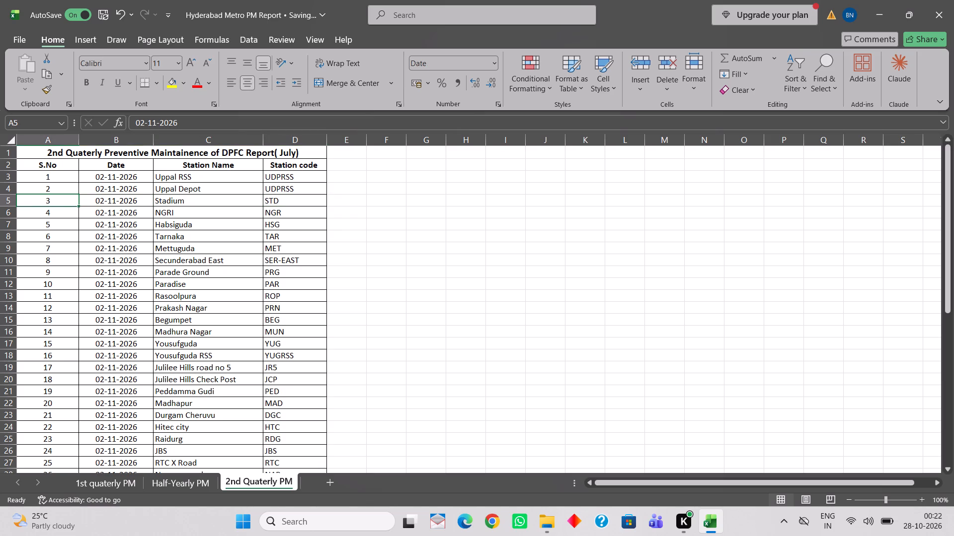
left_click(101, 201)
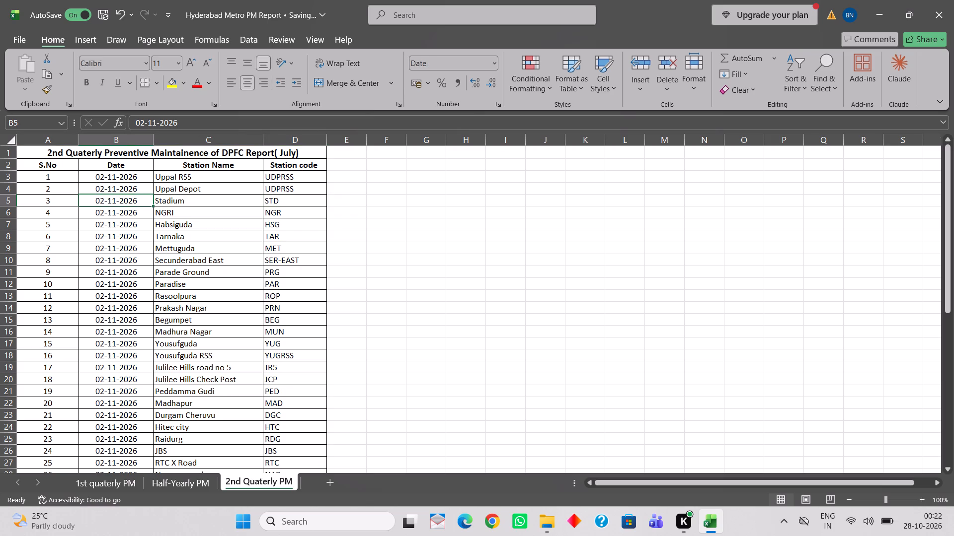
left_click(182, 201)
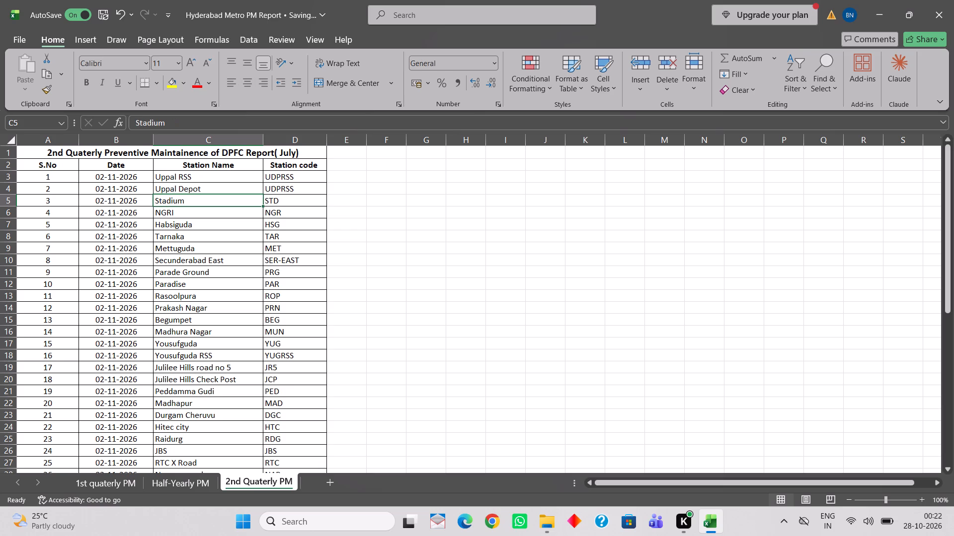
left_click(279, 199)
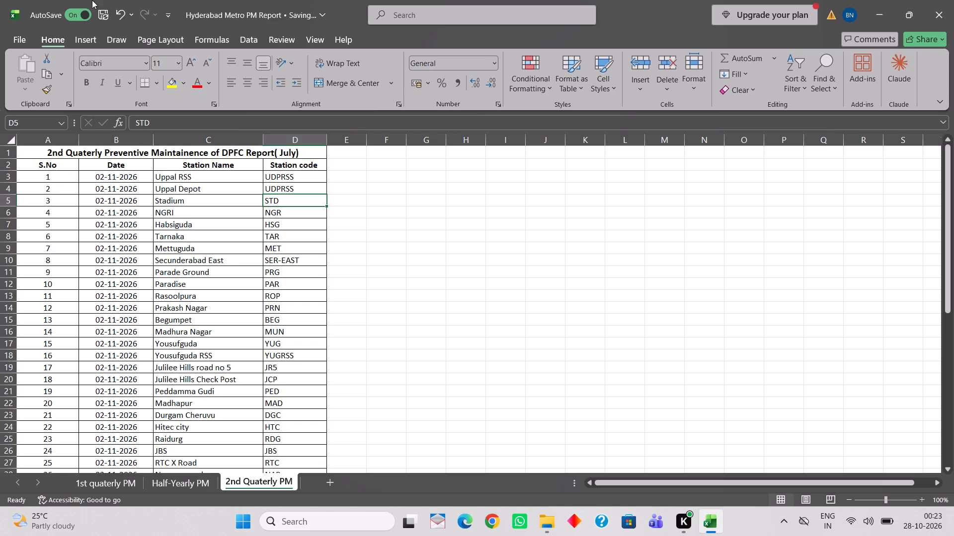
scroll(252, 189, "up", 1)
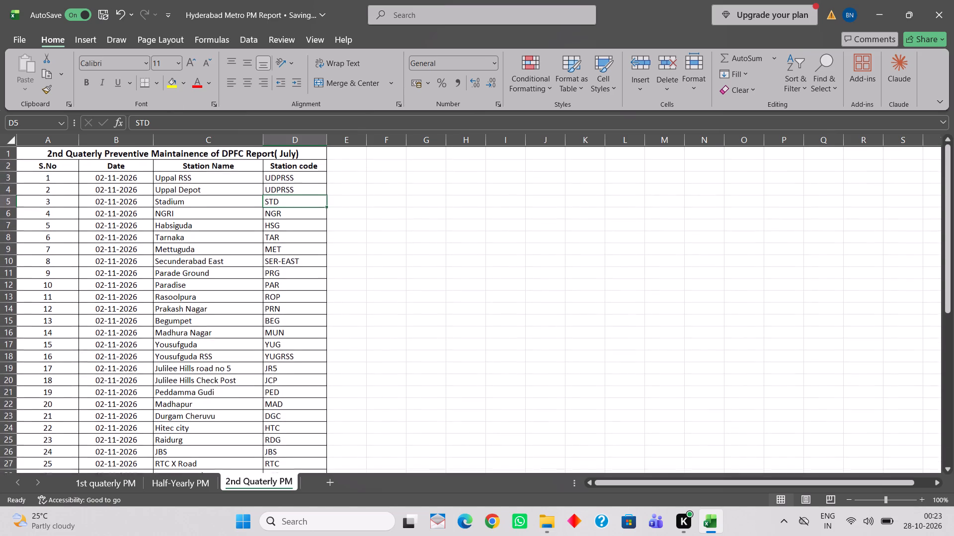
left_click(298, 175)
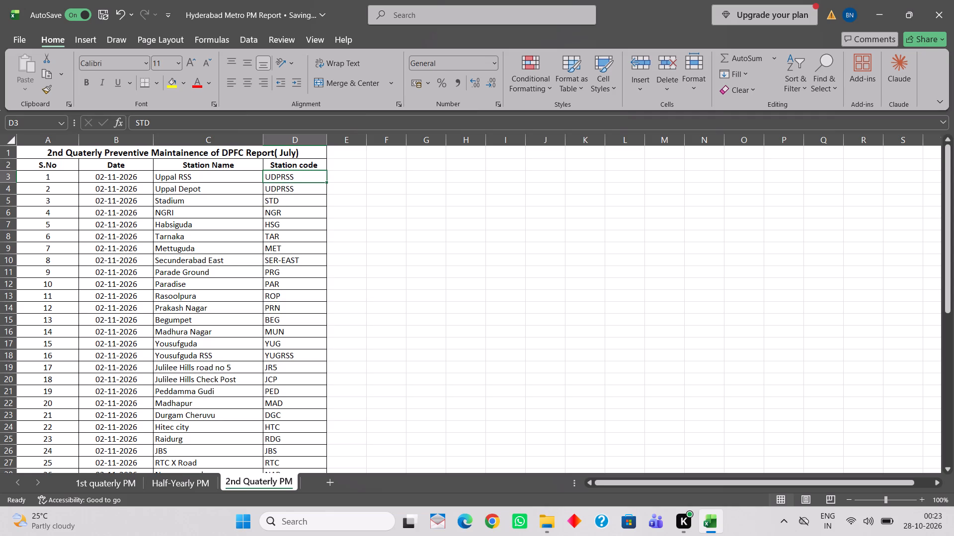
On the 1st quaterly PM sheet, change the Uppal Depot station code in D4 to UDP.
left_click(99, 480)
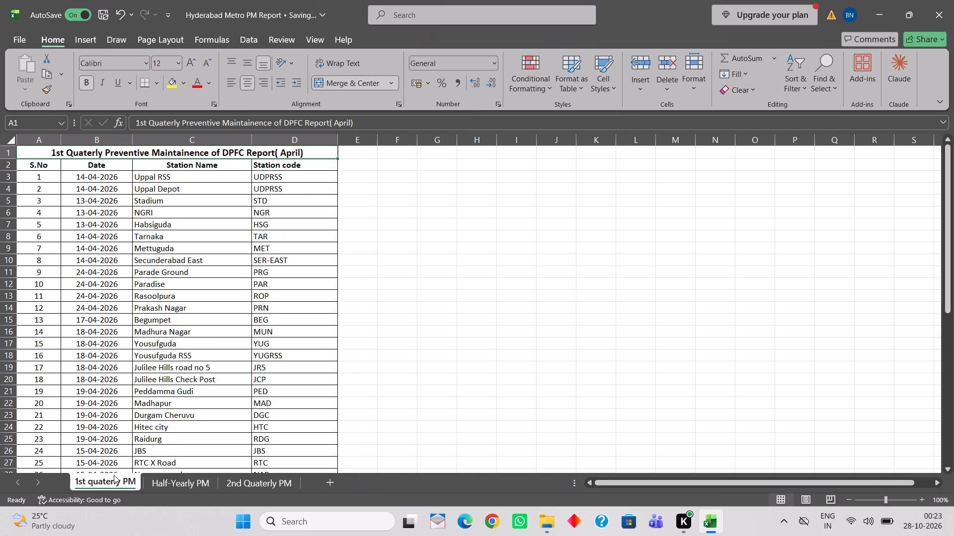
left_click(302, 190)
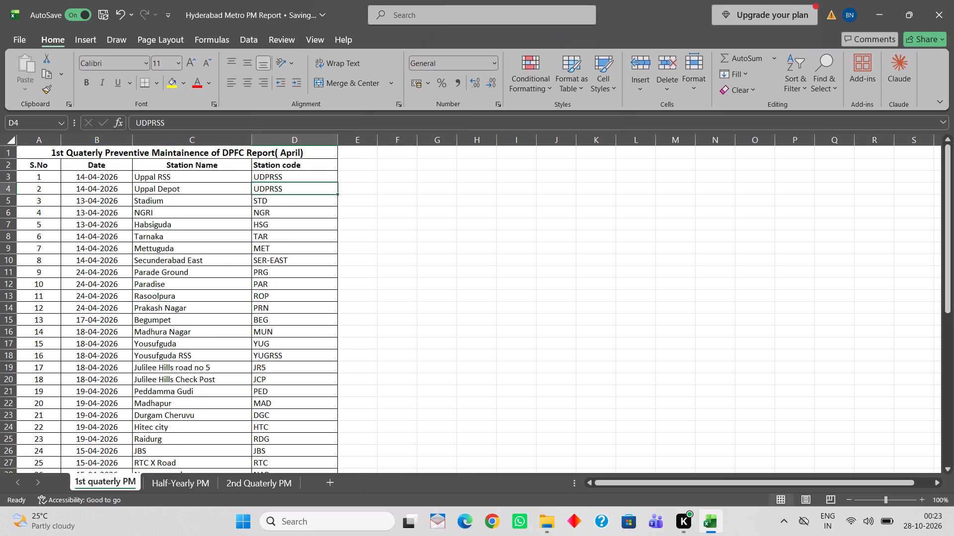
double_click(302, 190)
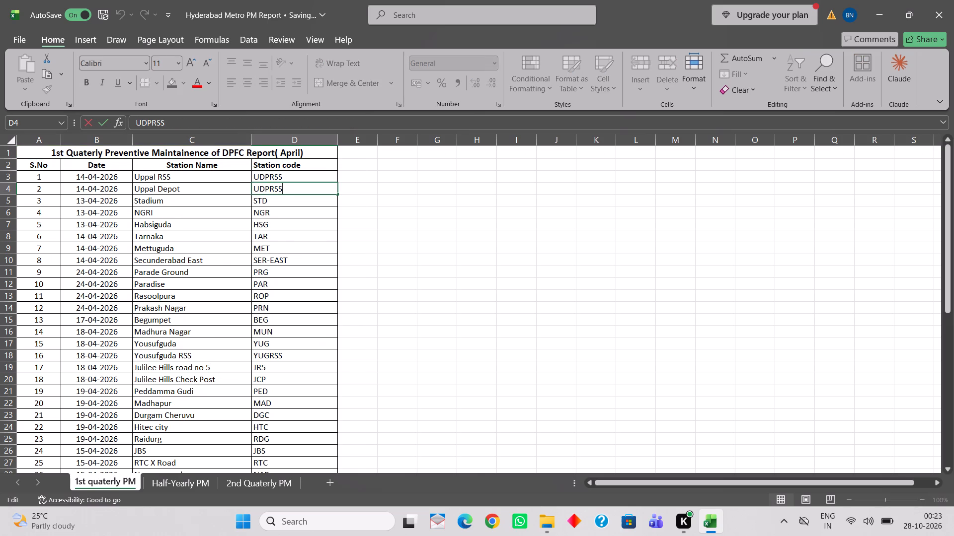
key("BackSpace")
key("BackSpace")
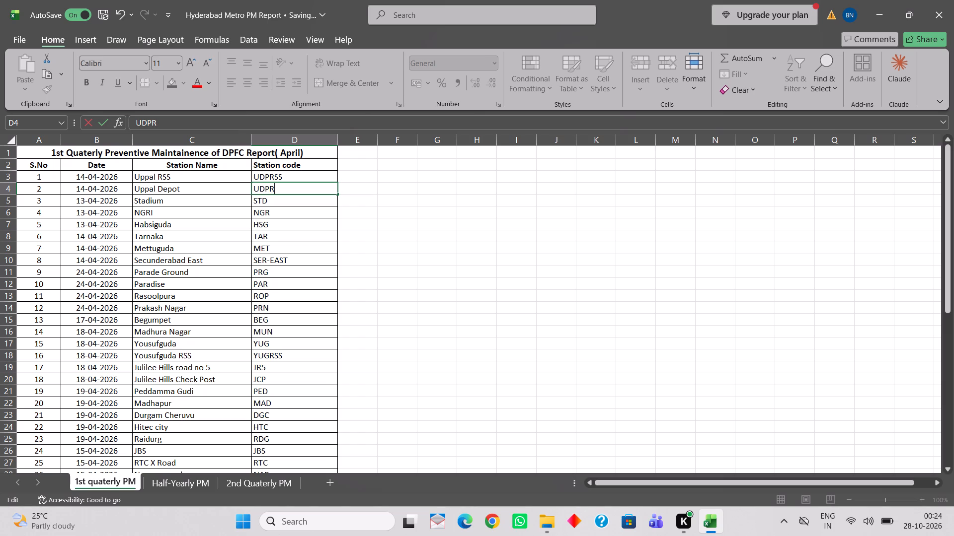
key("BackSpace")
scroll(302, 190, "down", 3)
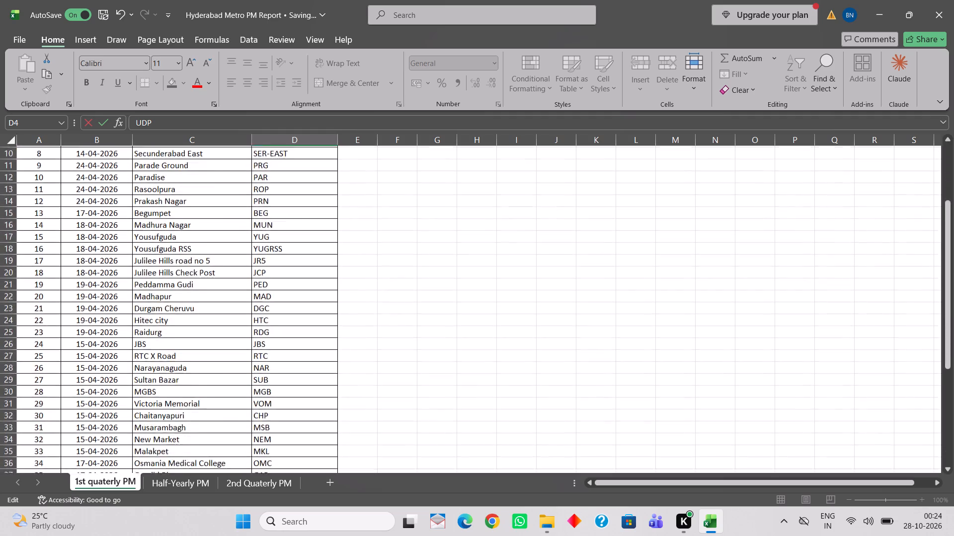
scroll(302, 190, "down", 5)
scroll(302, 190, "up", 10)
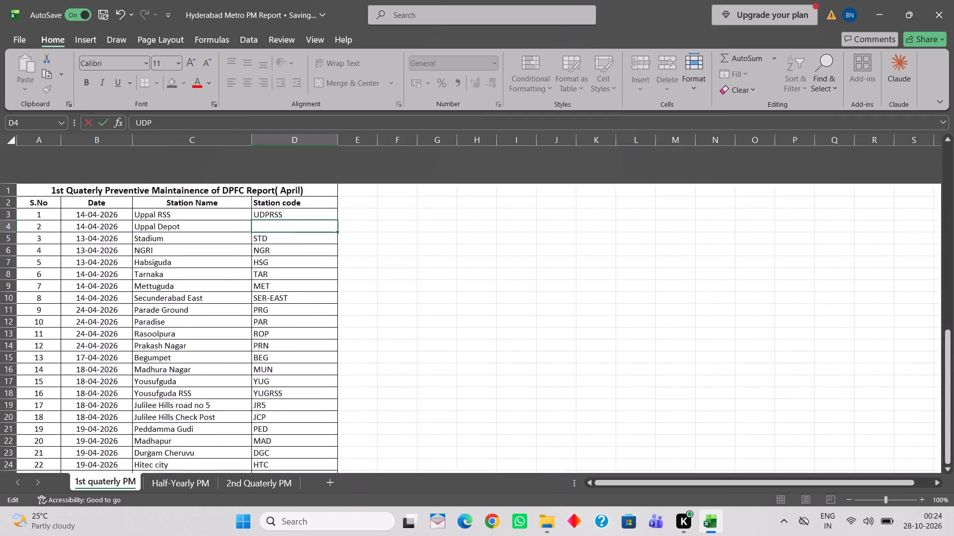
On the Half-Yearly PM sheet, change the Uppal Depot station code in D4 to UDP.
left_click(193, 488)
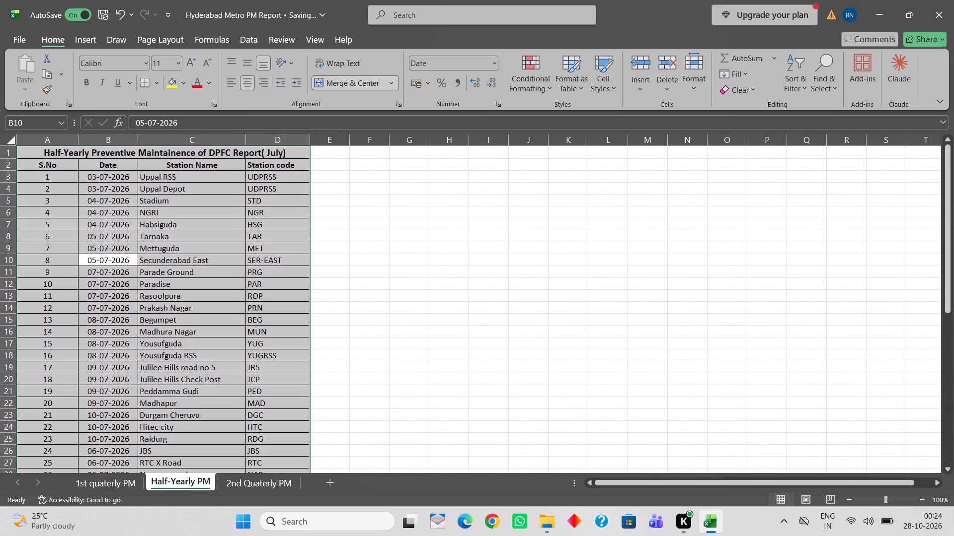
left_click(292, 189)
left_click(292, 189)
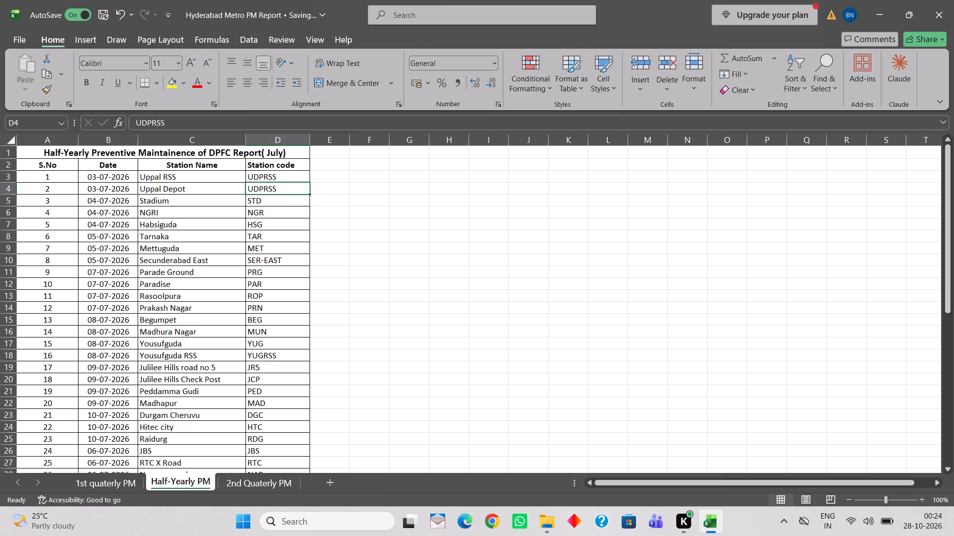
left_click(292, 189)
double_click(292, 189)
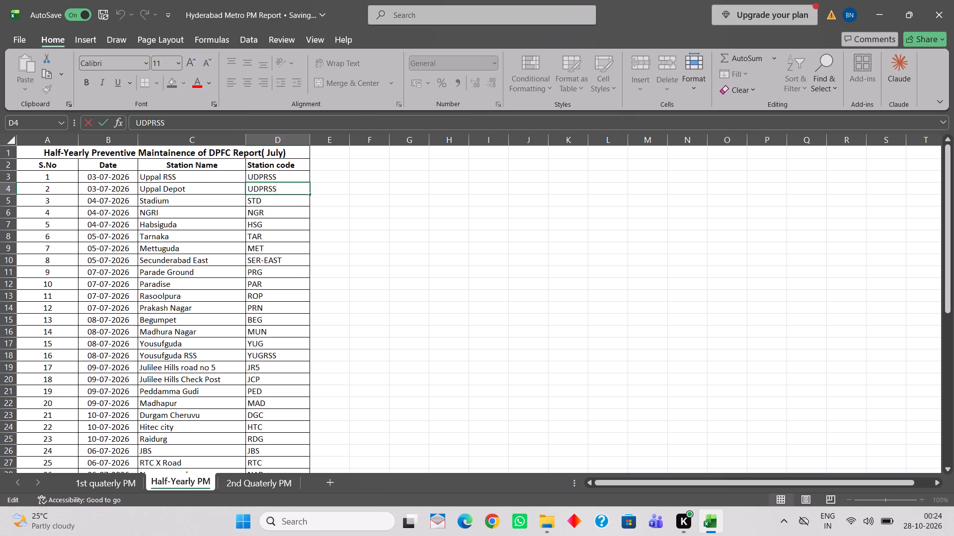
key("BackSpace")
key("BackSpace")
key("BackSpace")
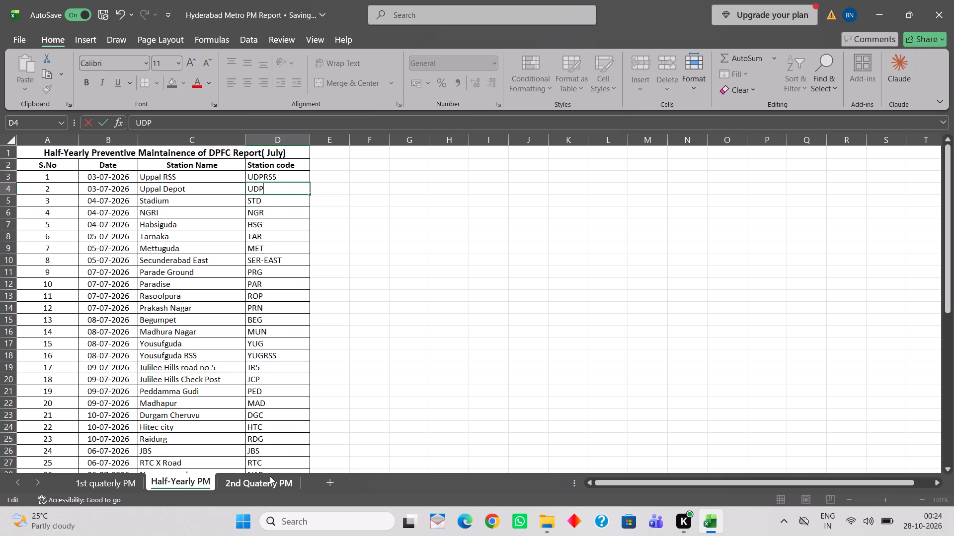
On the 2nd Quaterly PM sheet, change the Uppal Depot station code in D4 to UDP and save the workbook.
left_click(261, 487)
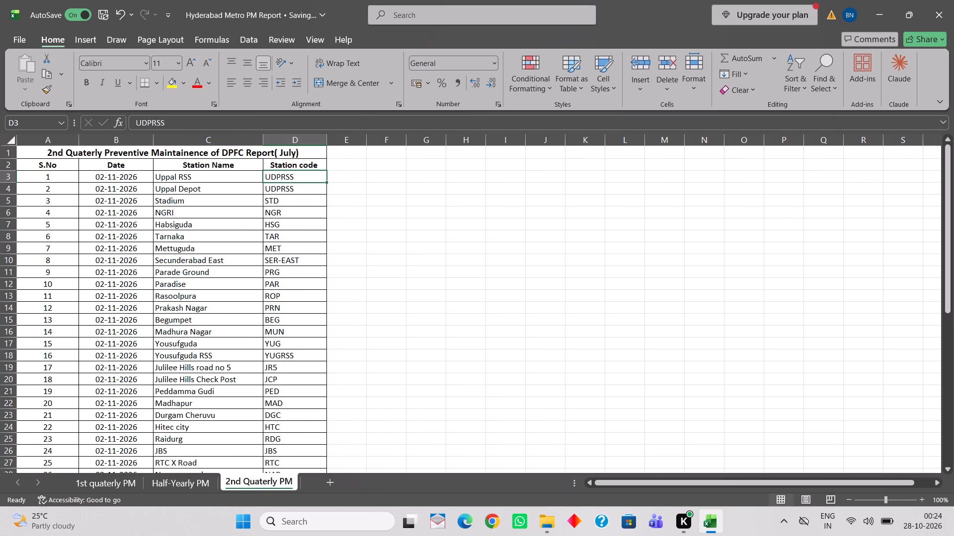
left_click(310, 190)
double_click(310, 190)
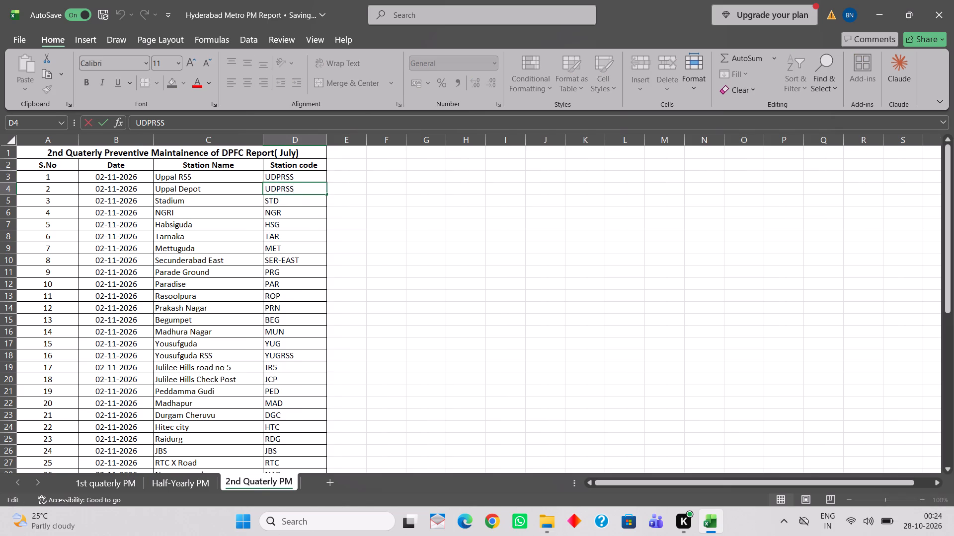
key("BackSpace")
key("BackSpace")
key("BackSpace")
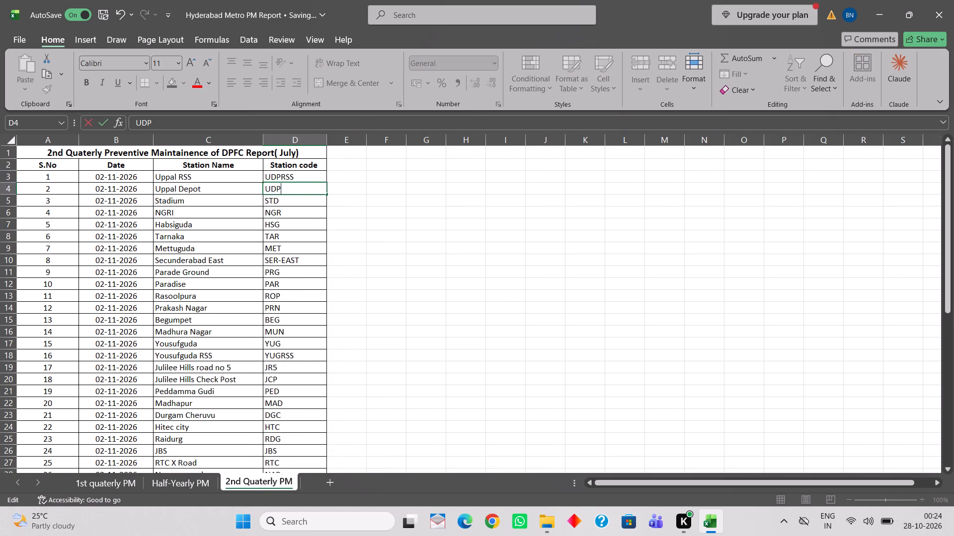
key("ctrl+s")
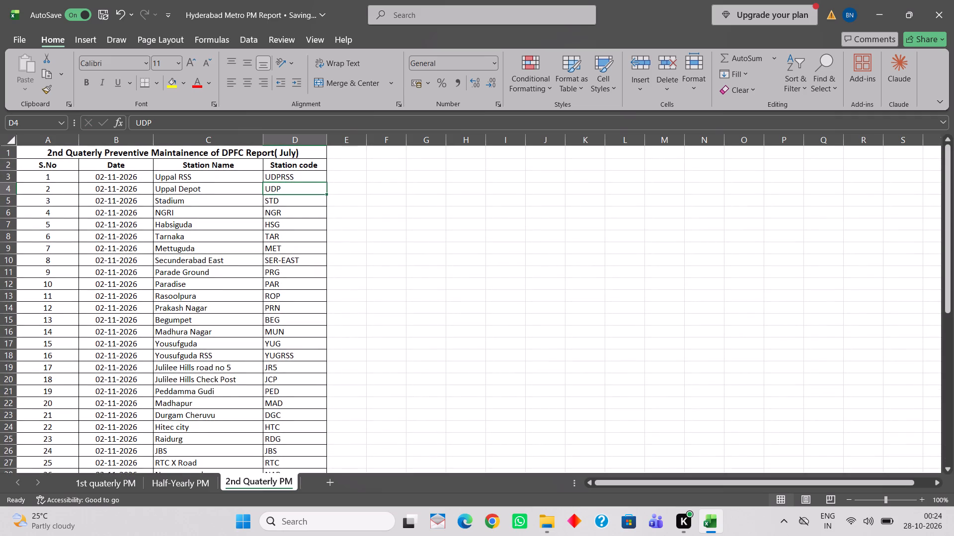
Look over the Half-Yearly PM station table from the title row to the last station, including the Uppal Depot code.
left_click(180, 485)
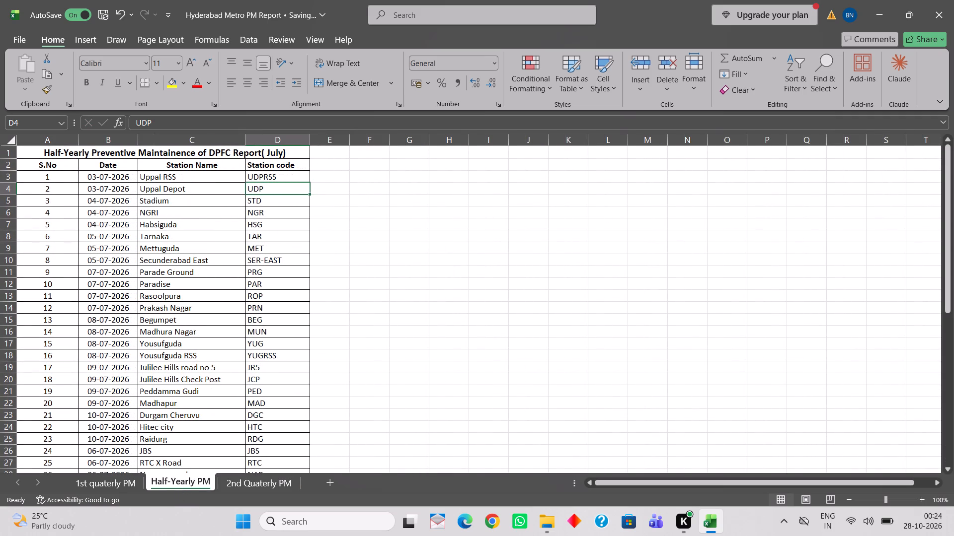
scroll(197, 265, "down", 1)
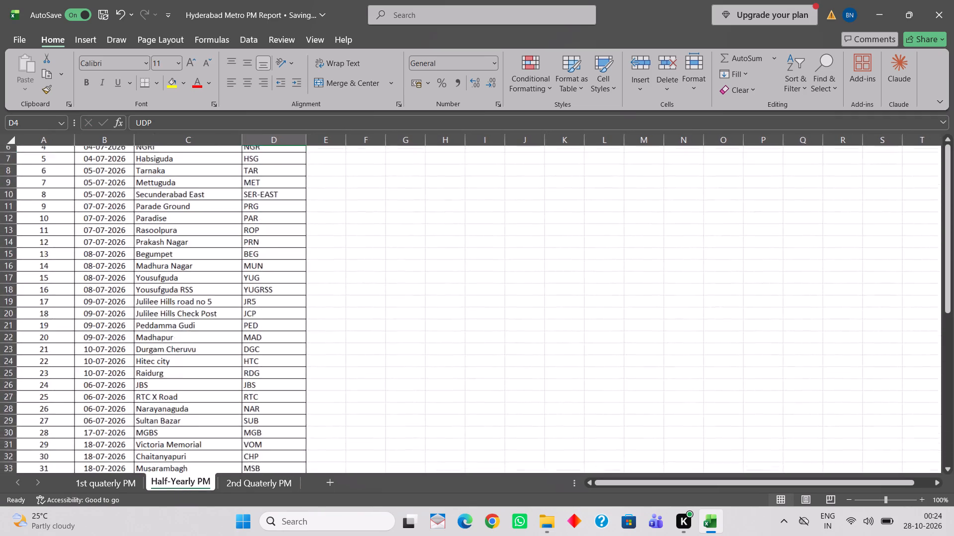
scroll(197, 265, "down", 3)
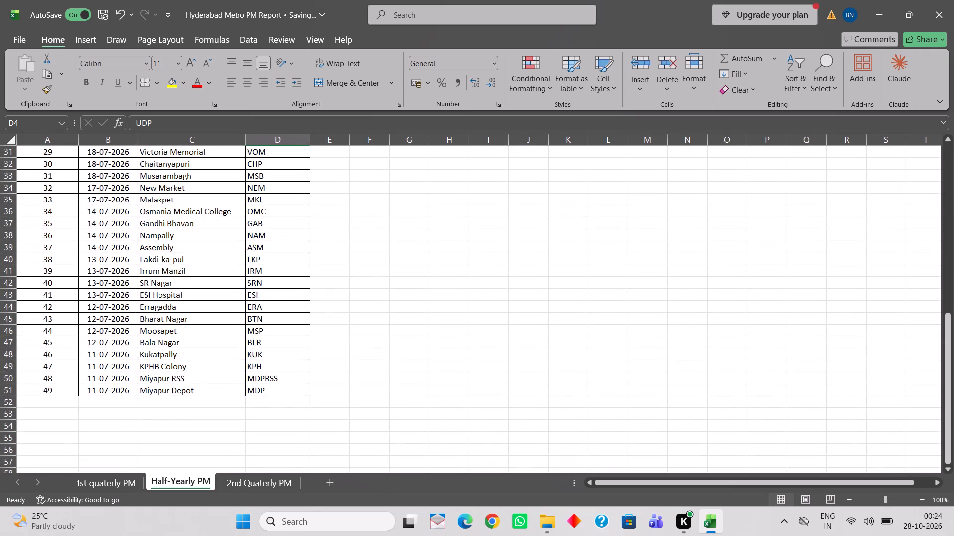
scroll(197, 265, "up", 4)
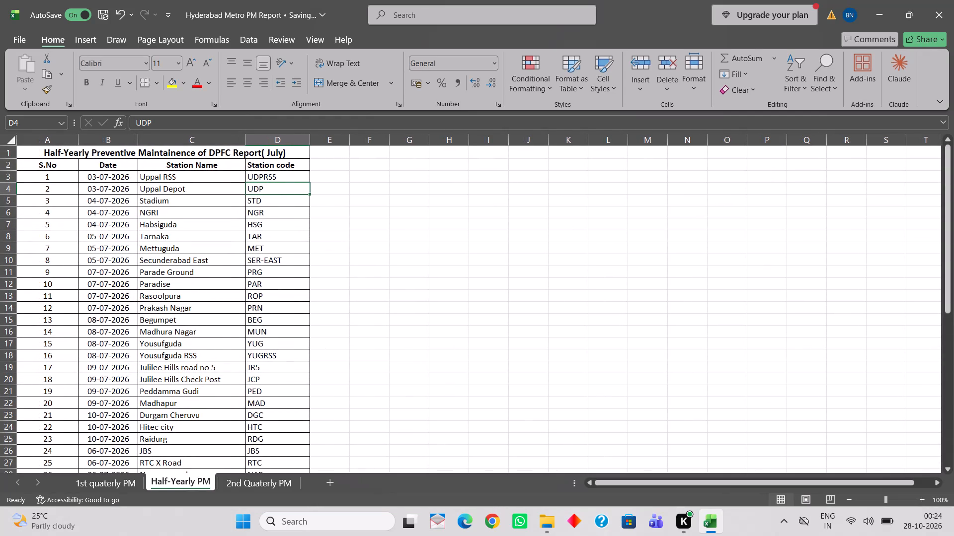
Look over the 1st quaterly PM station table from its title row to Miyapur Depot and back, checking dates and station codes.
left_click(98, 481)
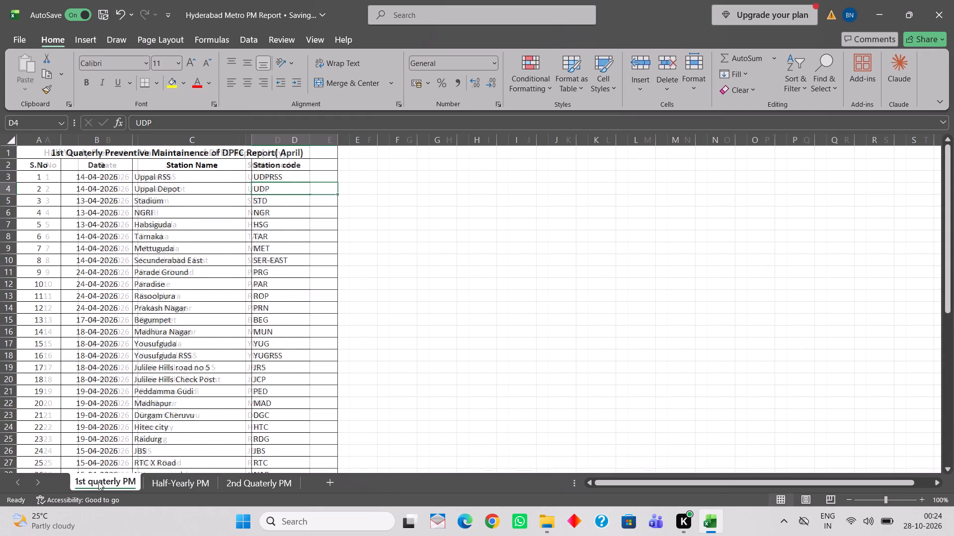
scroll(215, 273, "up", 4)
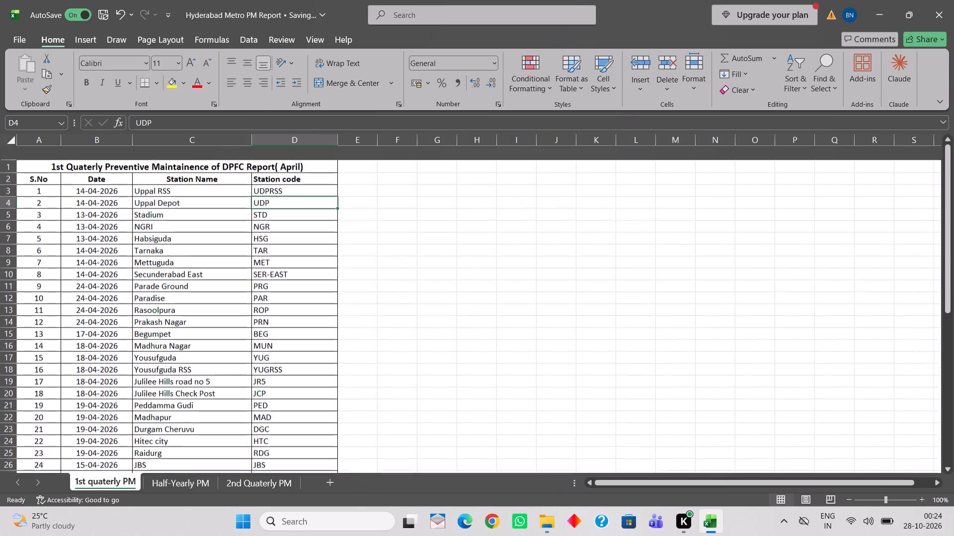
scroll(215, 273, "up", 4)
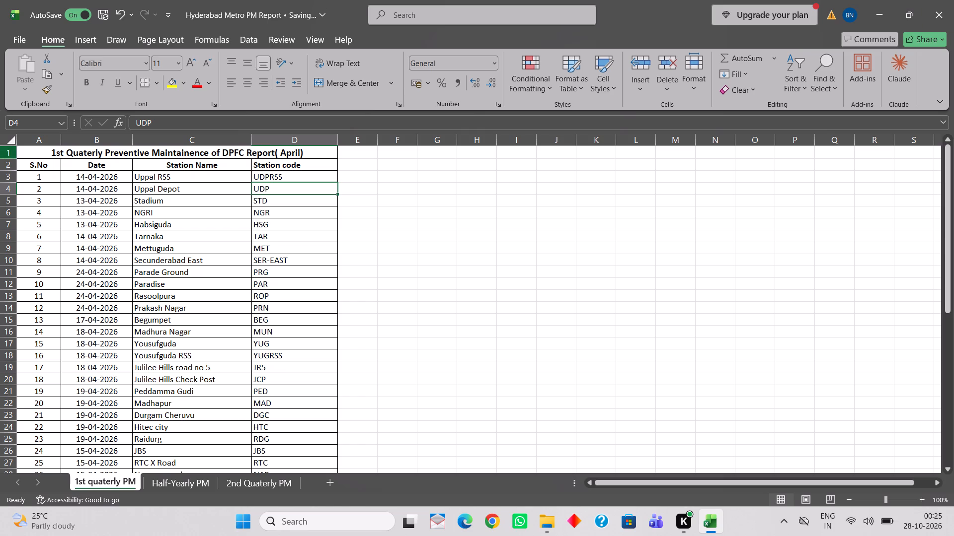
scroll(303, 186, "down", 4)
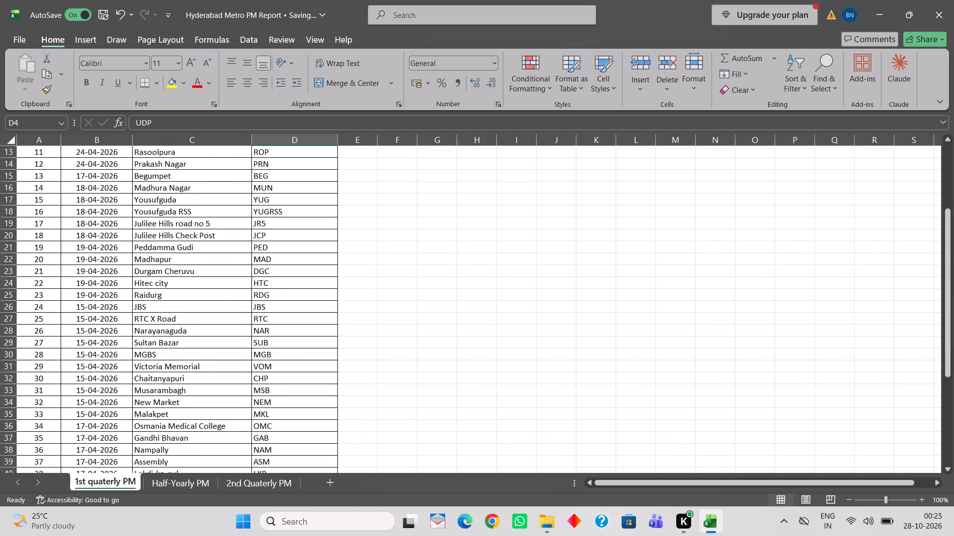
scroll(302, 188, "down", 9)
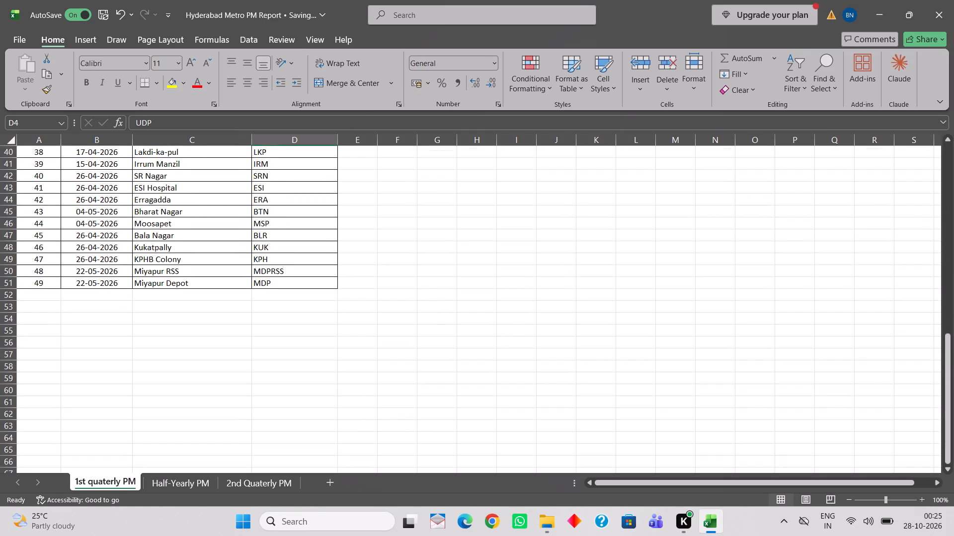
scroll(302, 188, "down", 3)
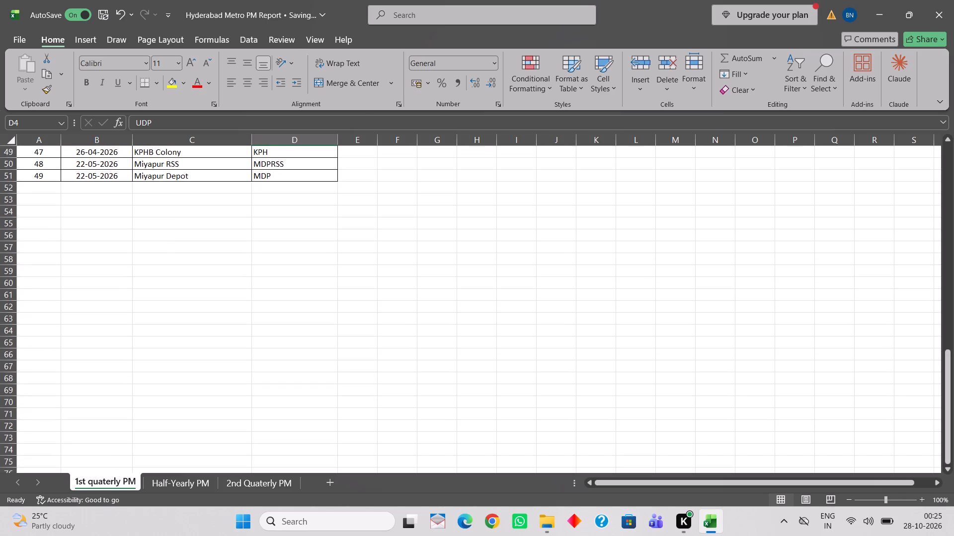
scroll(302, 188, "up", 8)
scroll(302, 188, "down", 1)
scroll(302, 188, "up", 8)
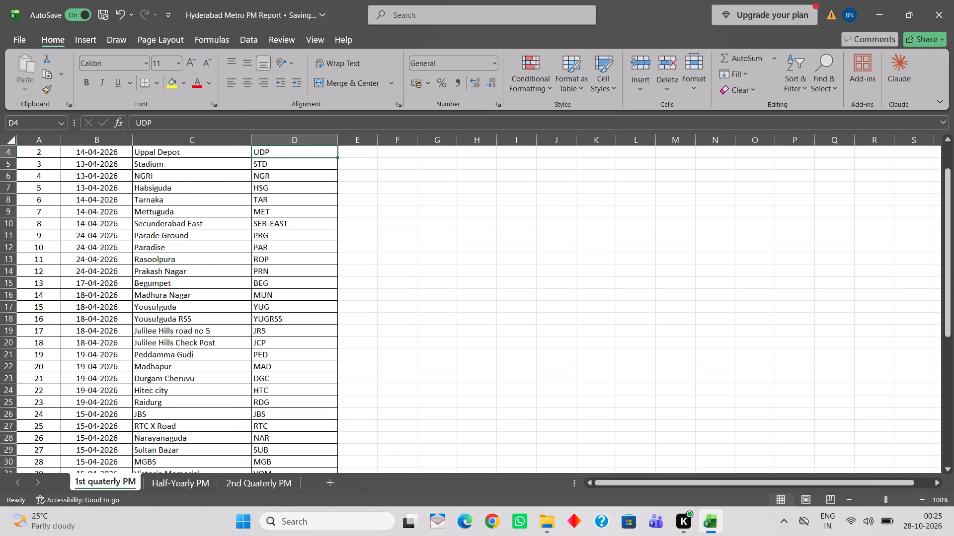
scroll(302, 188, "up", 4)
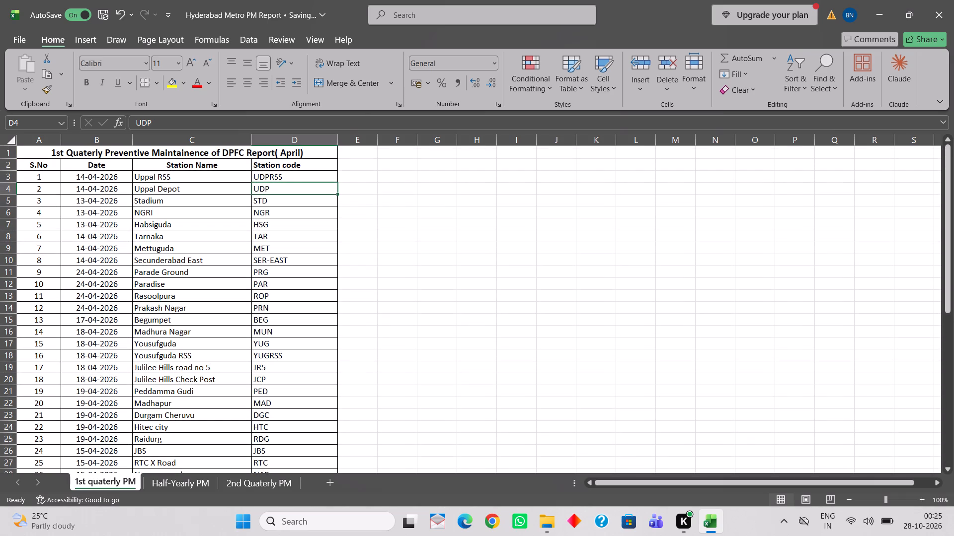
Review the Half-Yearly PM station table from the title row down to the Miyapur Depot entry.
left_click(194, 480)
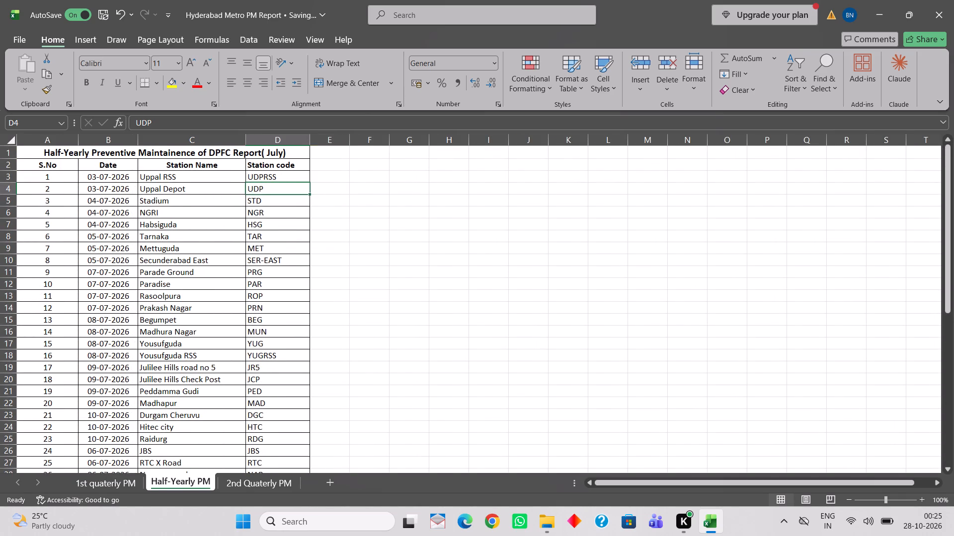
scroll(261, 182, "down", 11)
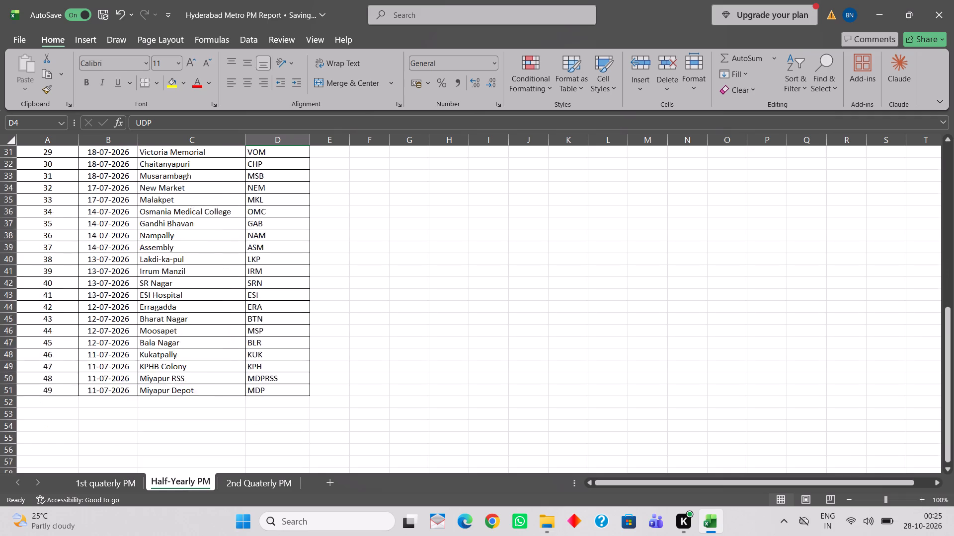
scroll(274, 273, "down", 4)
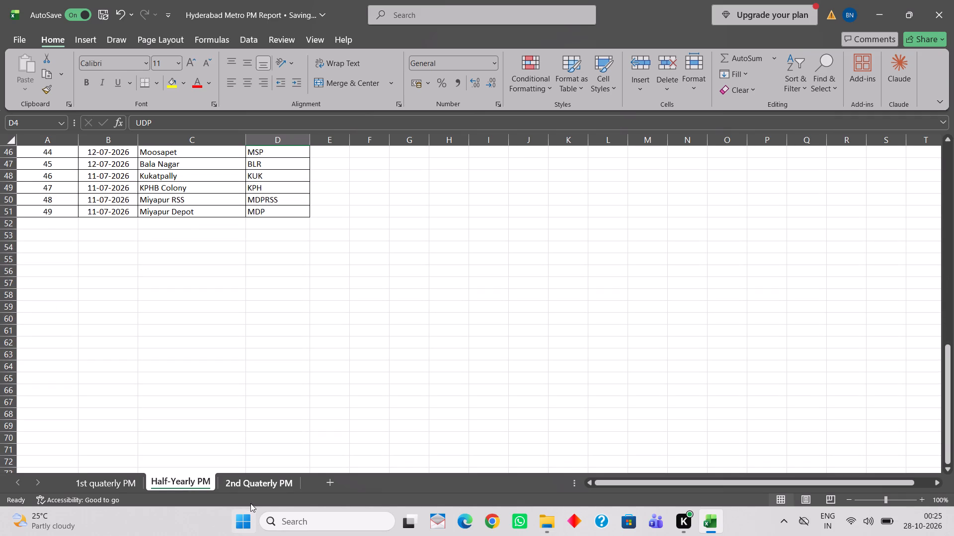
Compare the top of the 2nd Quaterly PM table with the Half-Yearly PM table's dates and station codes.
left_click(253, 483)
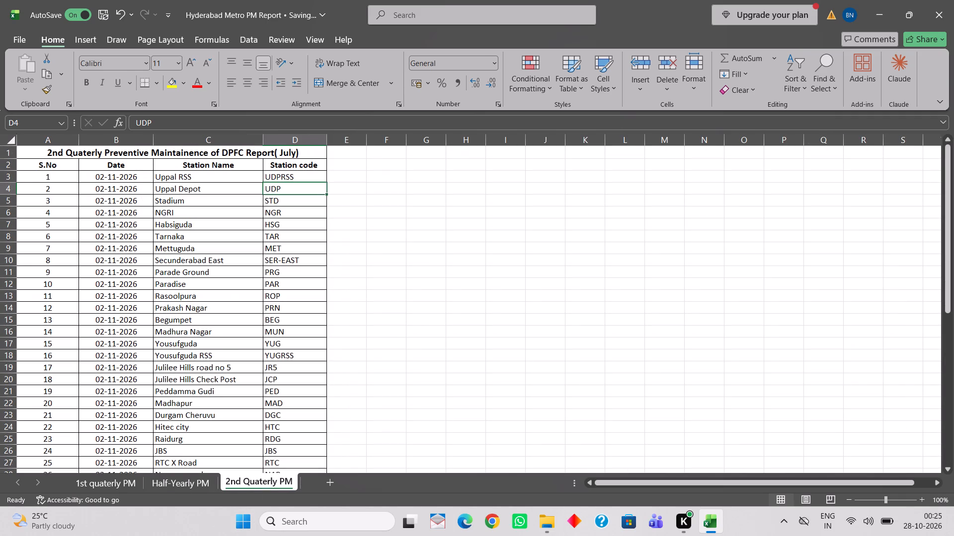
scroll(196, 239, "up", 4)
scroll(196, 239, "down", 2)
left_click(167, 483)
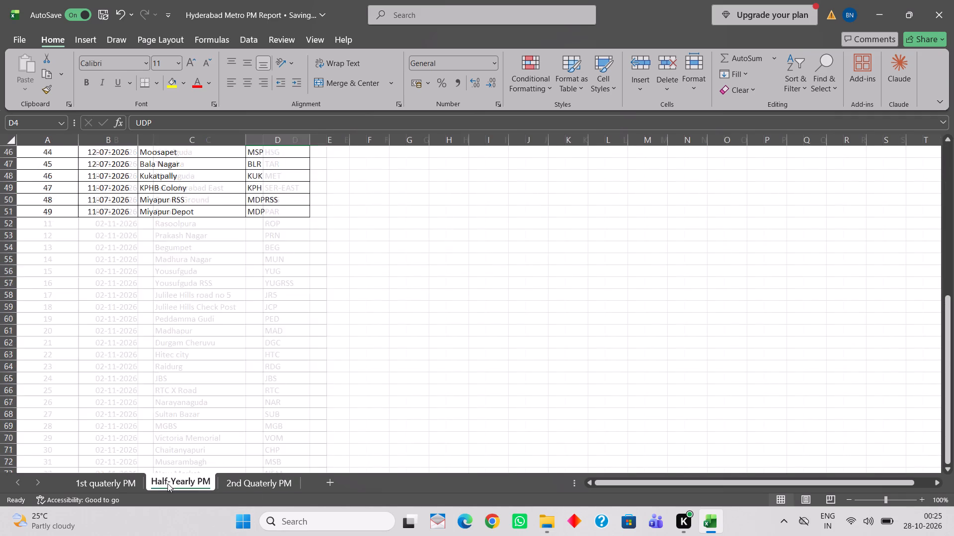
scroll(173, 148, "up", 5)
scroll(239, 252, "up", 5)
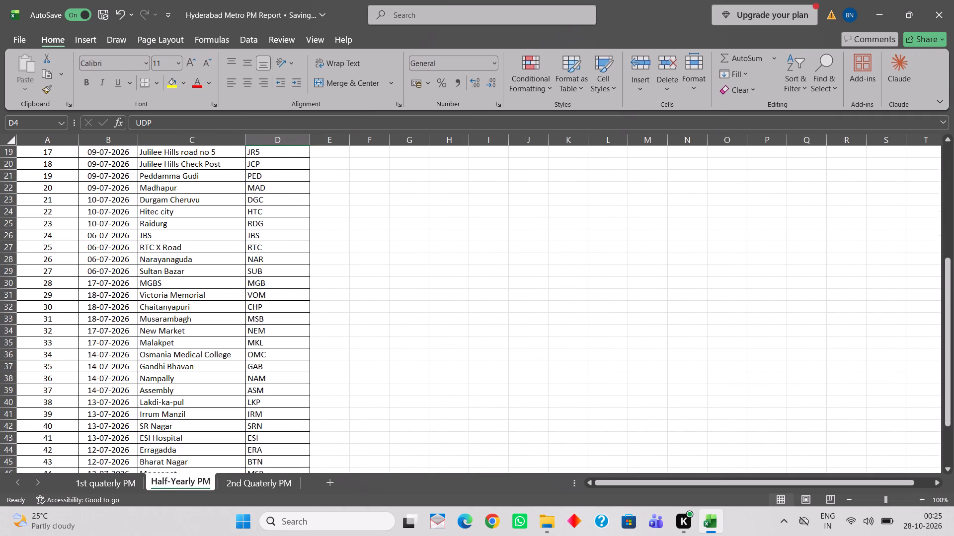
scroll(227, 231, "up", 5)
scroll(225, 229, "down", 2)
scroll(225, 229, "up", 2)
scroll(224, 228, "down", 1)
scroll(224, 228, "up", 4)
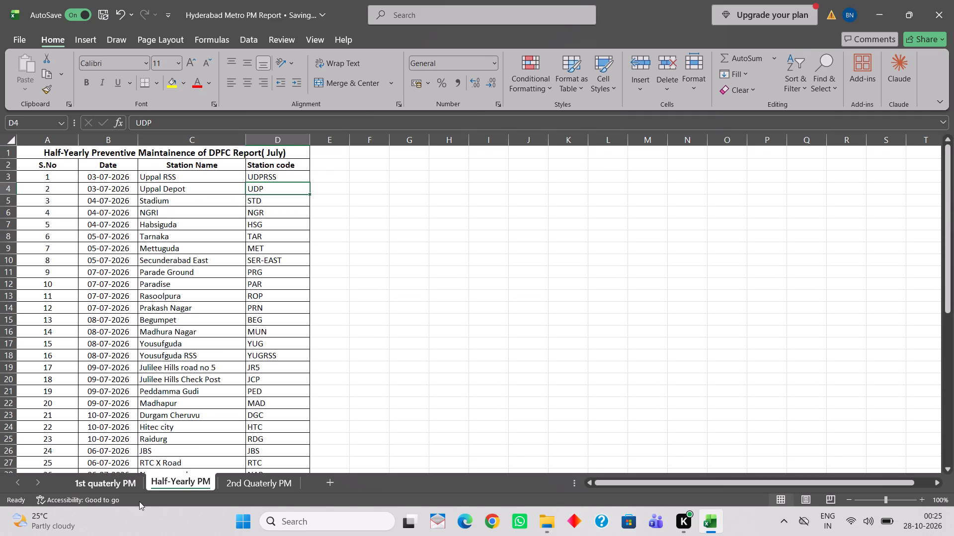
Recheck the 1st quaterly PM table from the title row to the last station and back.
left_click(130, 483)
scroll(198, 254, "up", 5)
scroll(198, 253, "down", 6)
scroll(198, 253, "up", 1)
scroll(198, 253, "down", 9)
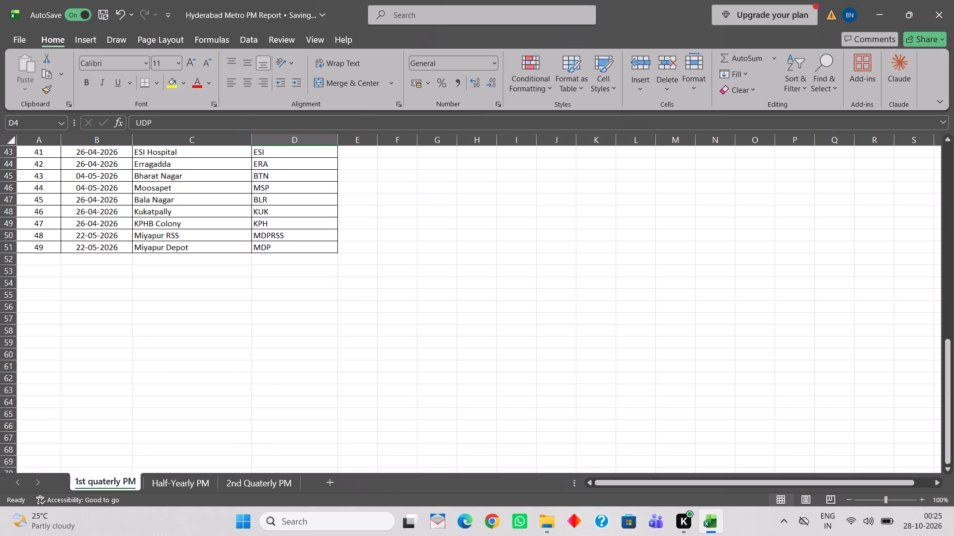
scroll(201, 226, "up", 6)
scroll(201, 225, "down", 1)
scroll(201, 225, "up", 11)
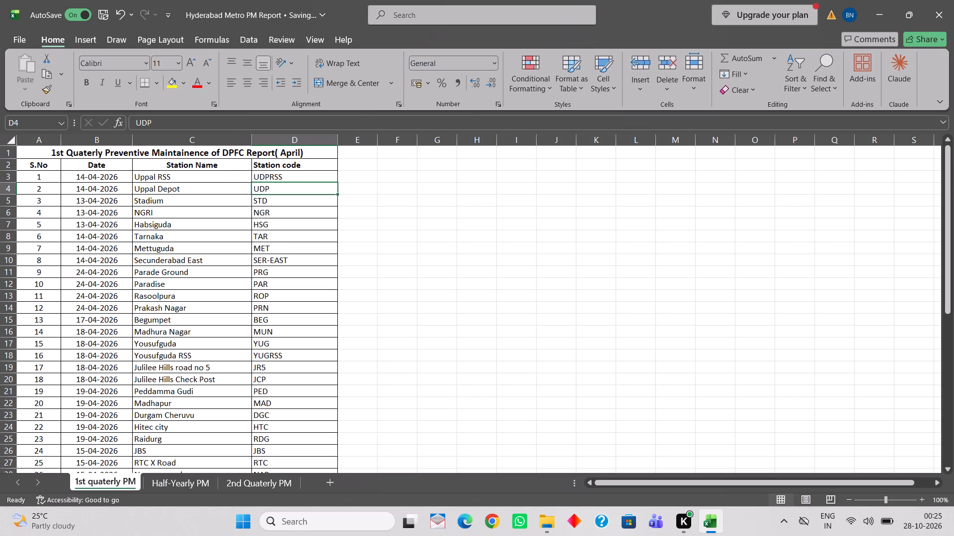
scroll(201, 225, "up", 3)
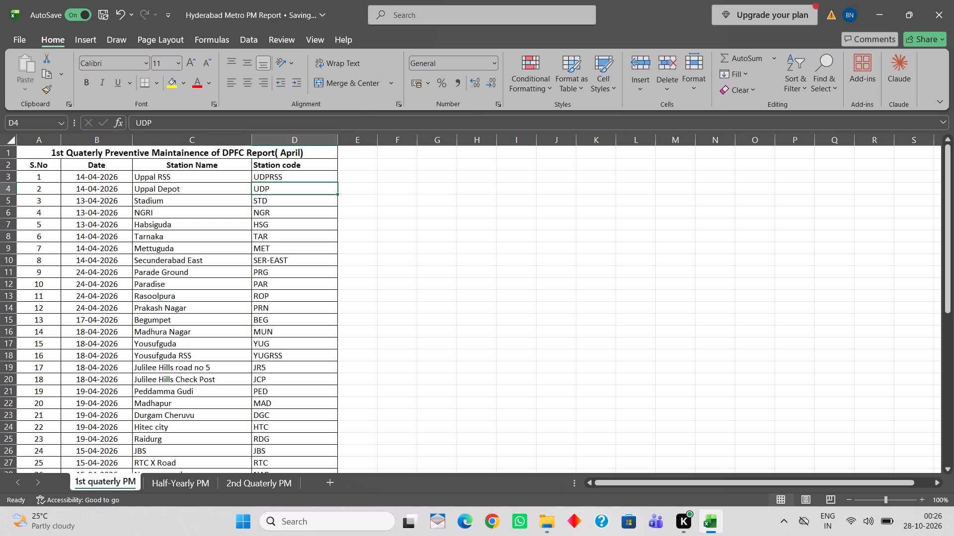
Examine the 1st quaterly PM column headings, the empty column E beside the table, and the rows down to the last station.
left_click(48, 164)
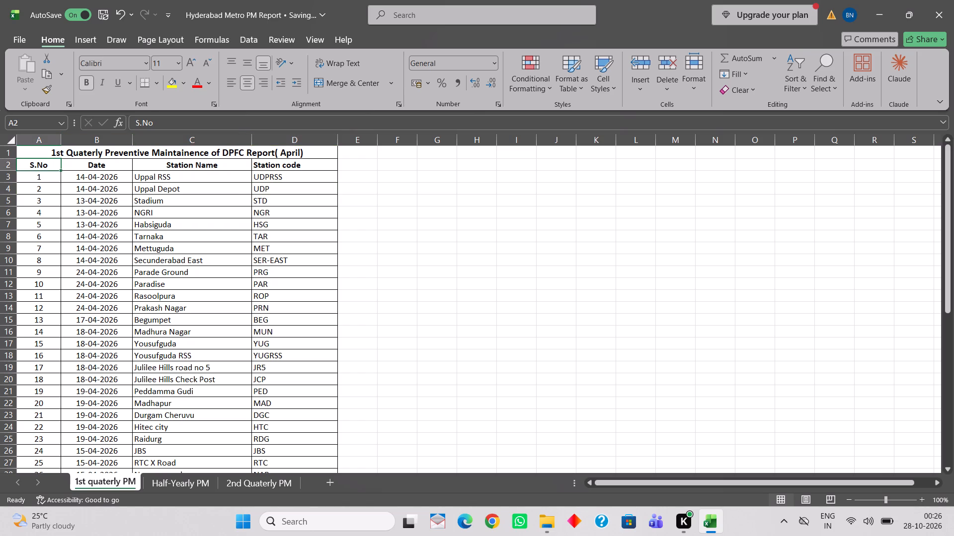
left_click(75, 164)
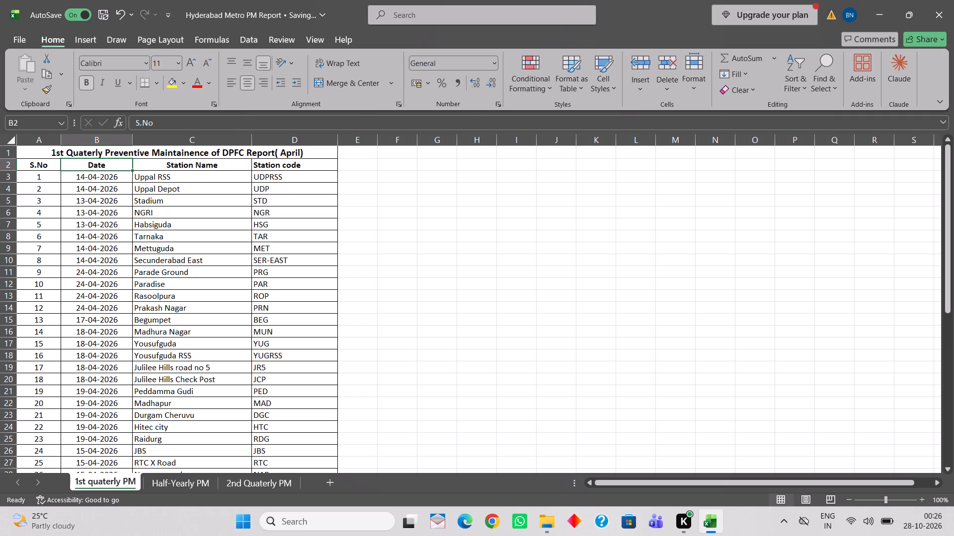
left_click(163, 163)
left_click(311, 166)
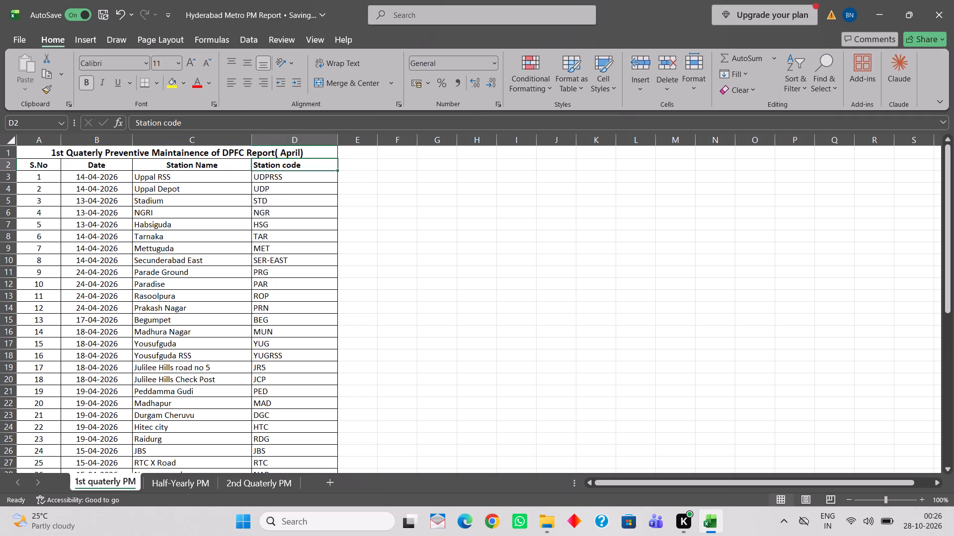
left_click(357, 163)
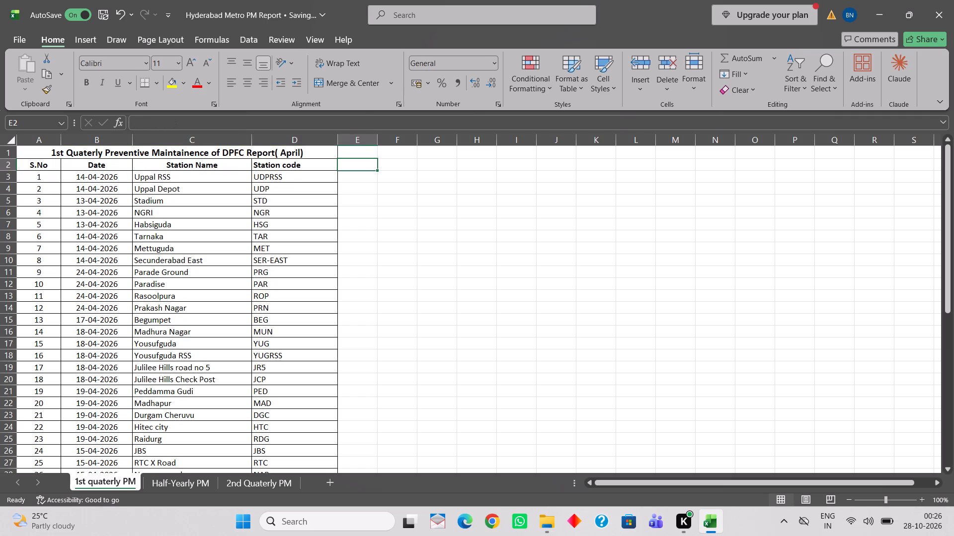
left_click(368, 151)
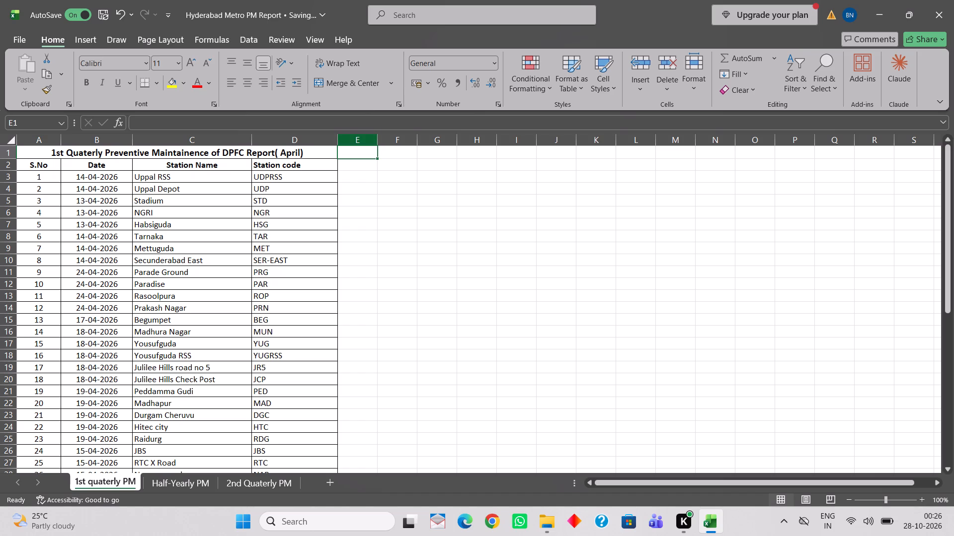
left_click(238, 163)
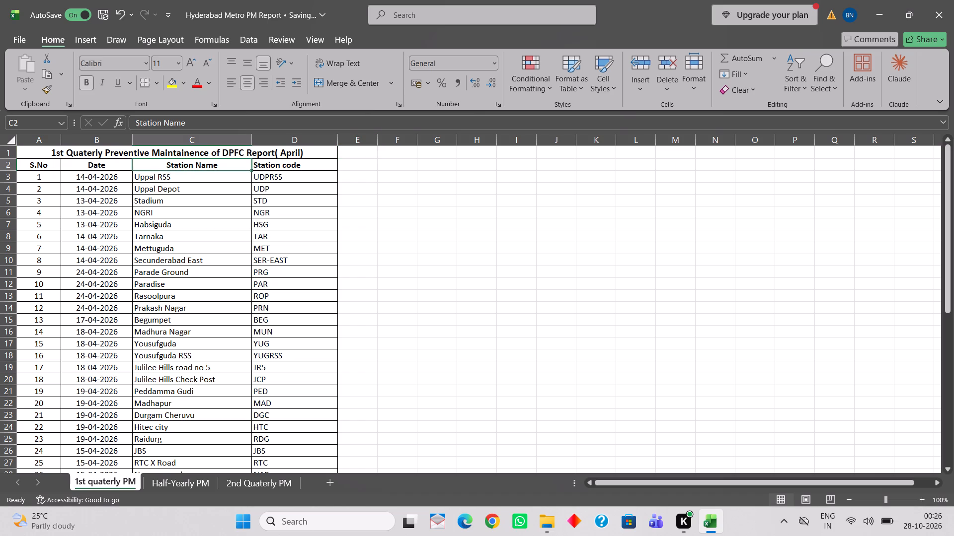
left_click(376, 166)
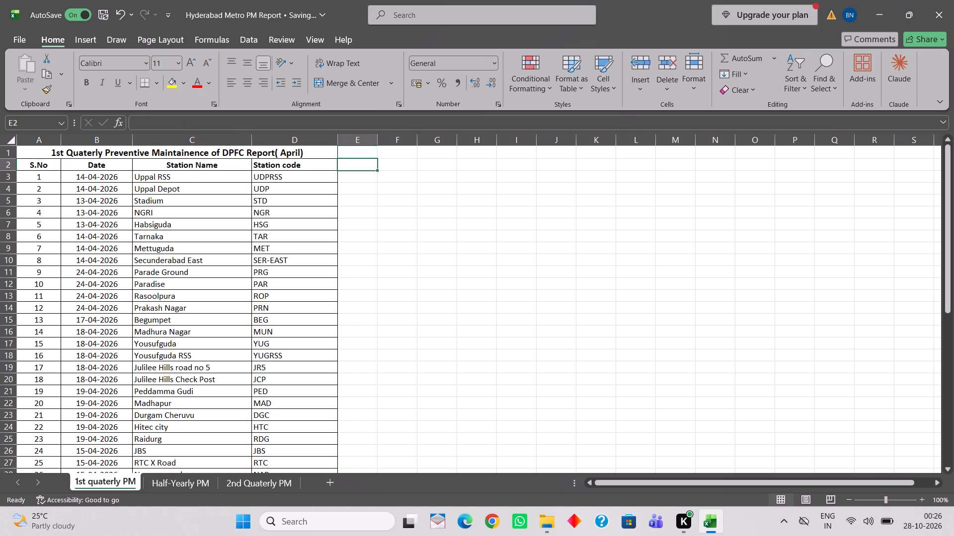
left_click(373, 151)
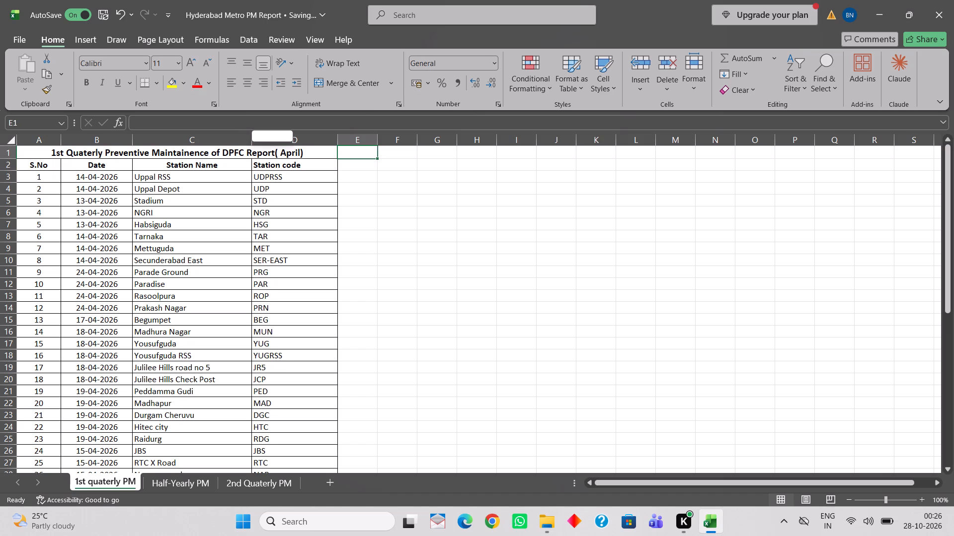
left_click(370, 165)
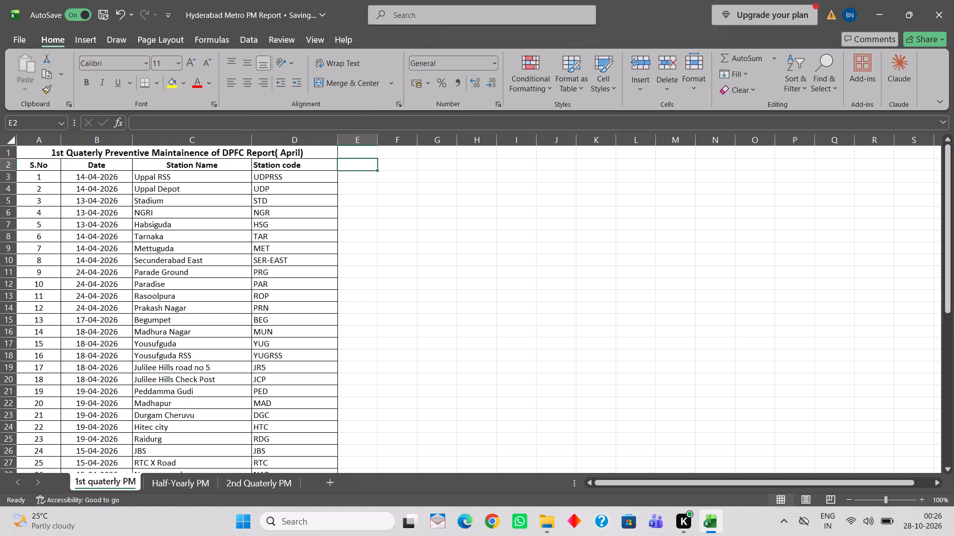
left_click(359, 189)
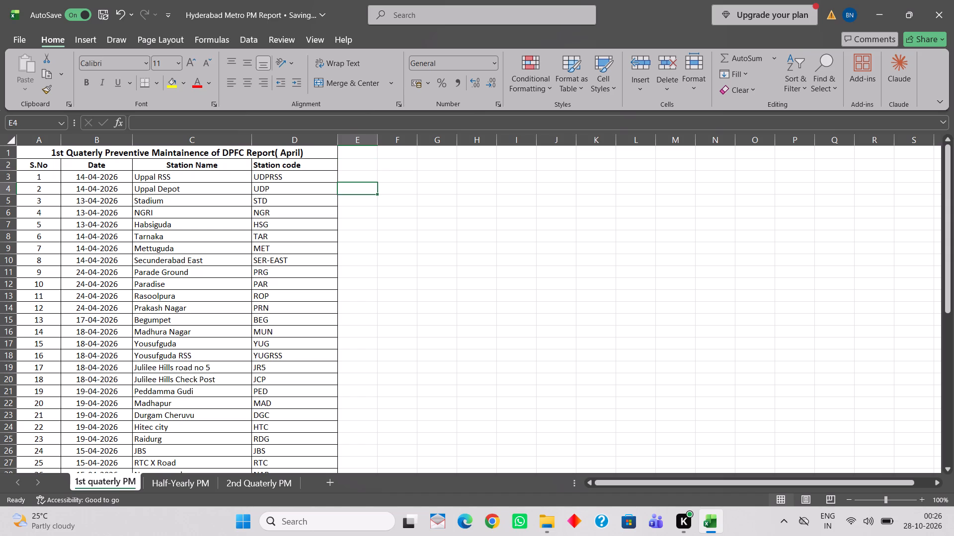
scroll(289, 300, "down", 8)
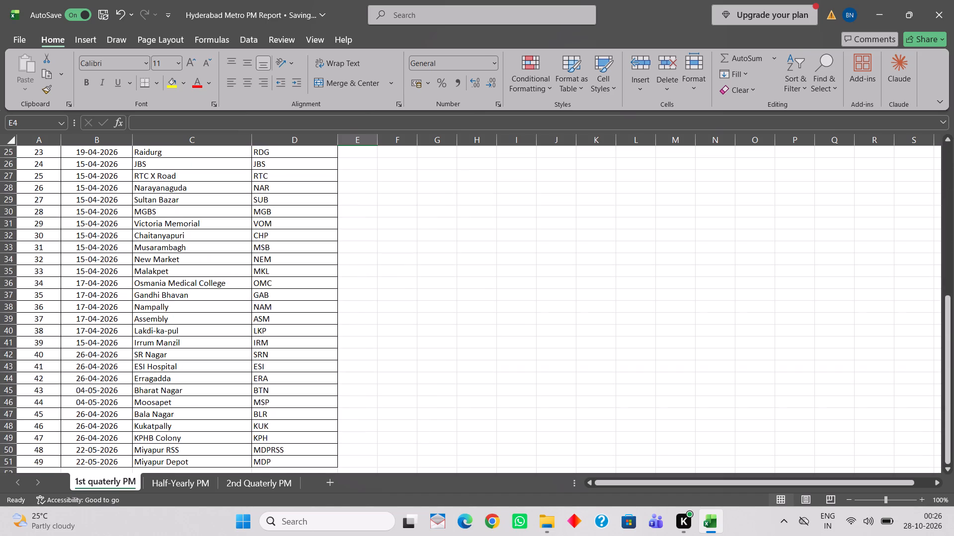
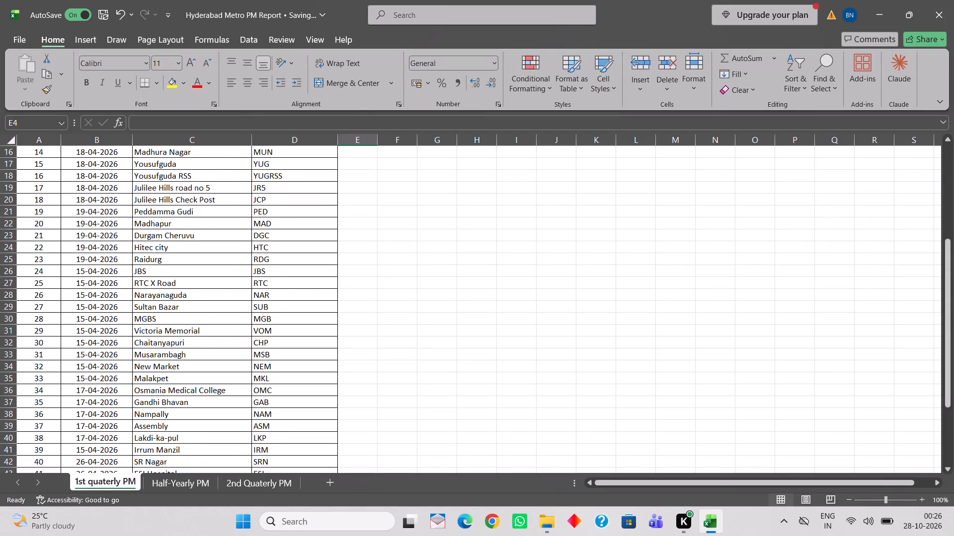
Recheck the title row, the Station Name and Station code headings, and cell E2 beside them in the 1st quaterly PM table.
scroll(289, 300, "up", 11)
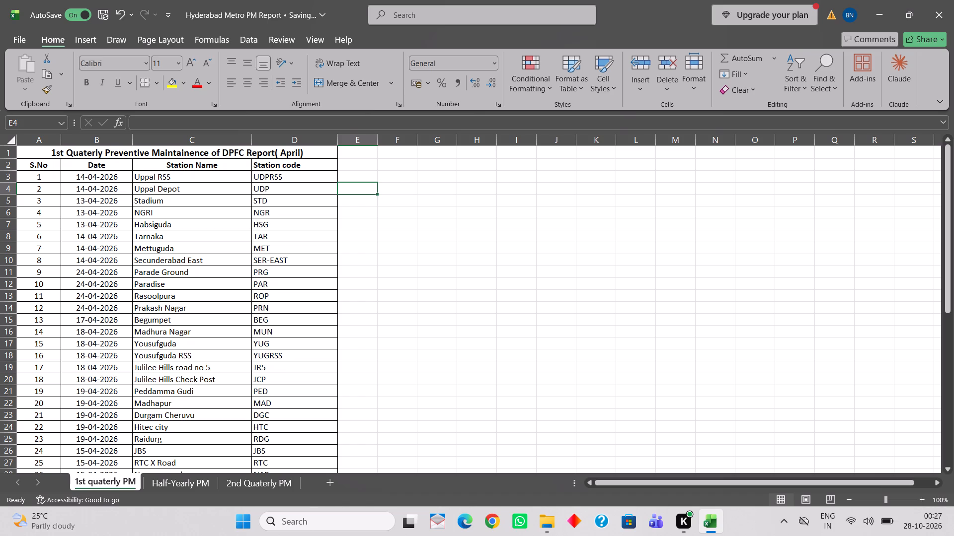
left_click(185, 163)
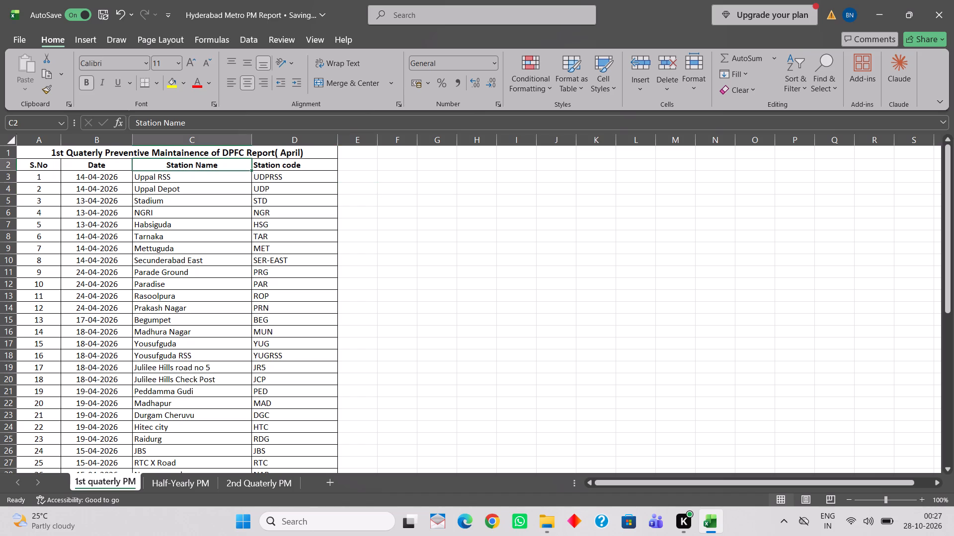
left_click(282, 157)
left_click(289, 170)
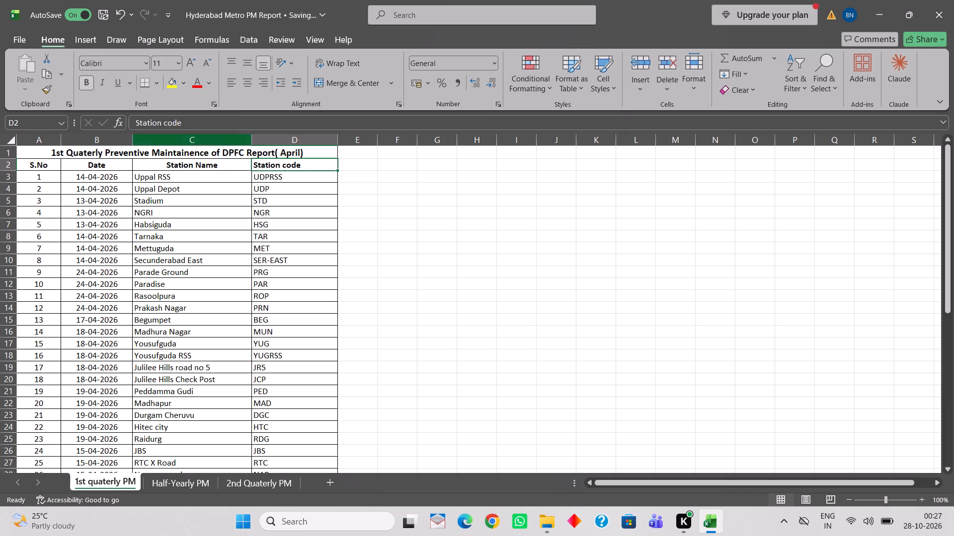
left_click(351, 160)
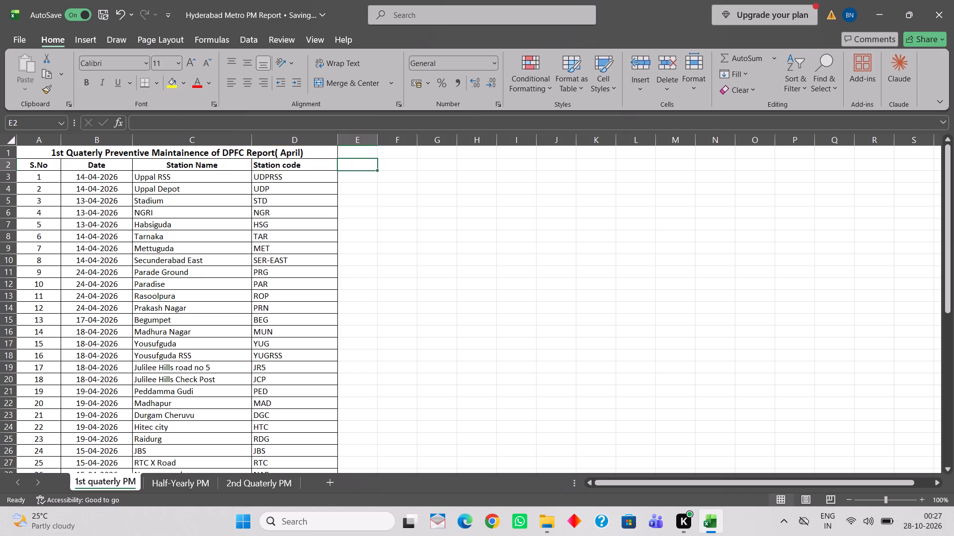
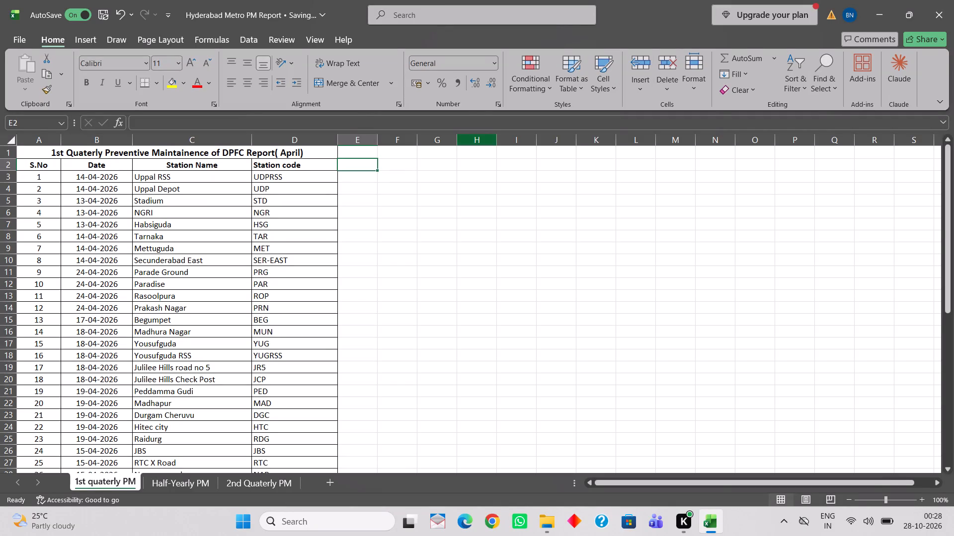
Review the remaining rows of the 1st quaterly PM table and look over the Half-Yearly PM and 2nd Quaterly PM sheets.
scroll(282, 306, "down", 8)
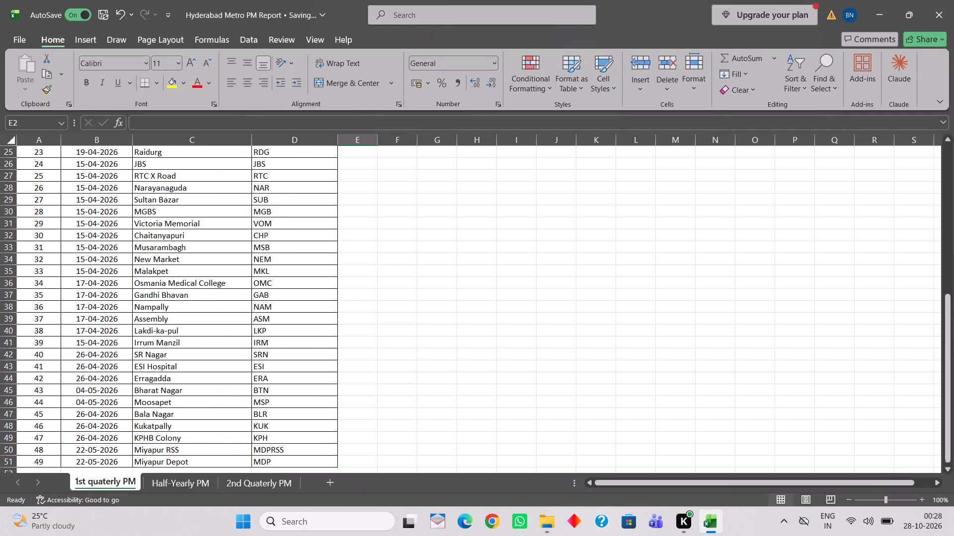
left_click(191, 482)
left_click(256, 480)
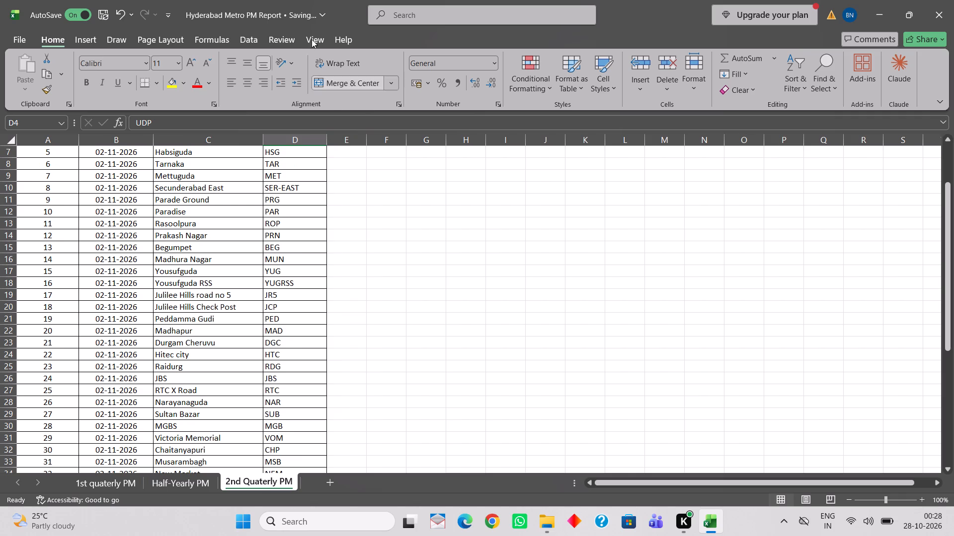
Check the workbook's file name and storage location.
left_click(317, 10)
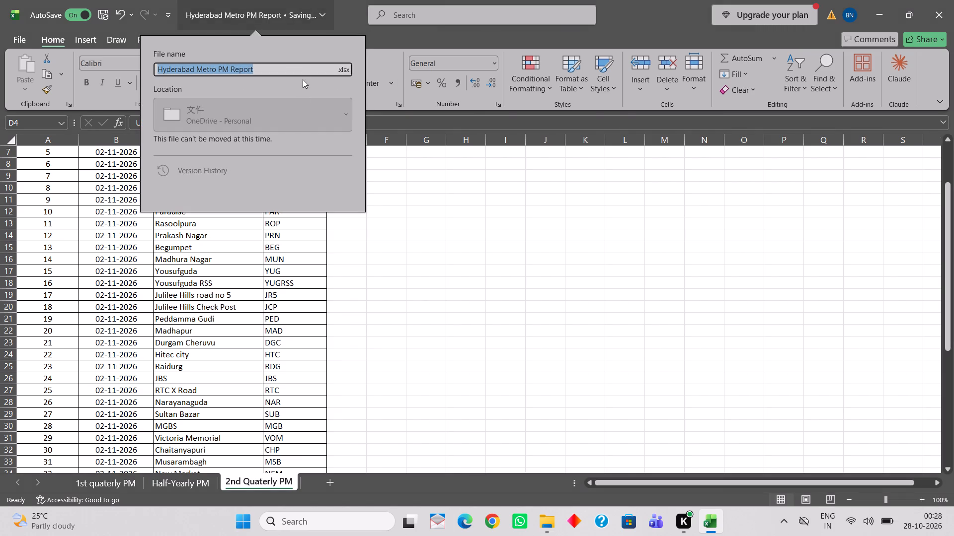
left_click(462, 217)
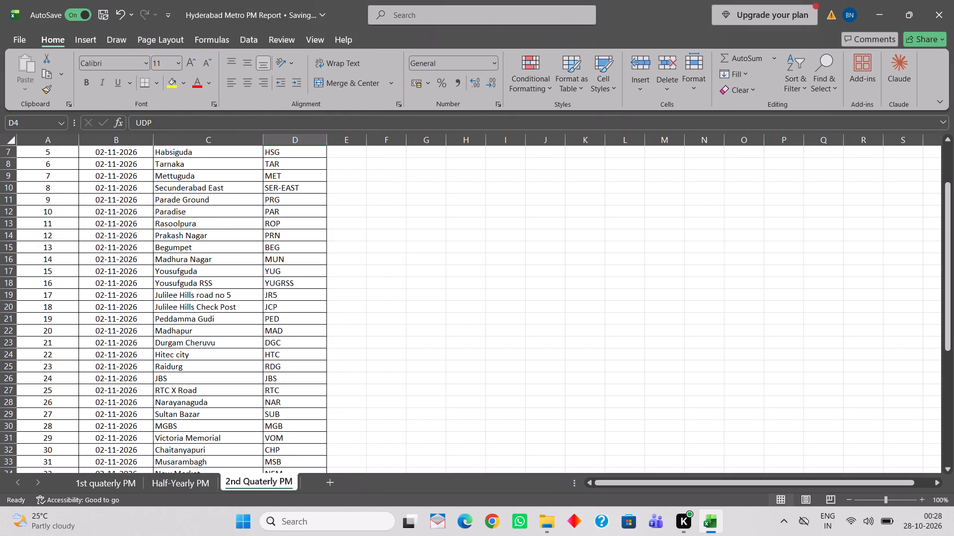
Save the Hyderabad Metro PM Report workbook and close it.
key("ctrl+s")
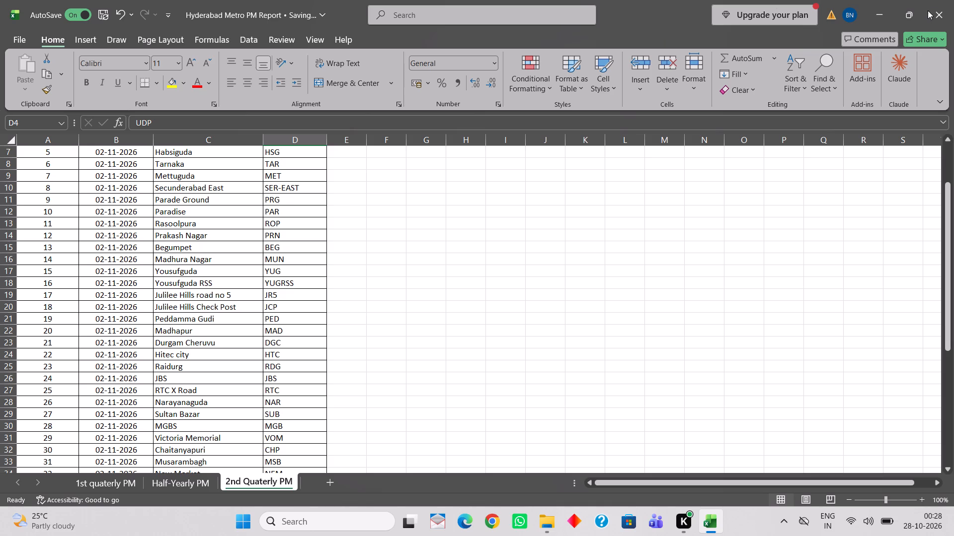
left_click(934, 11)
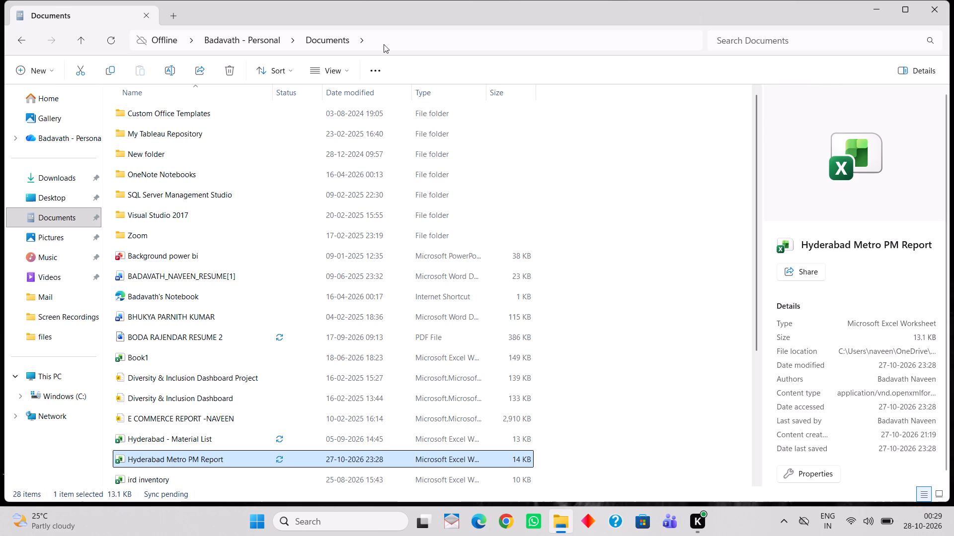
Look through the files in the Documents folder in File Explorer, including the Hyderabad Metro PM Report workbook.
scroll(216, 227, "up", 5)
scroll(226, 210, "down", 13)
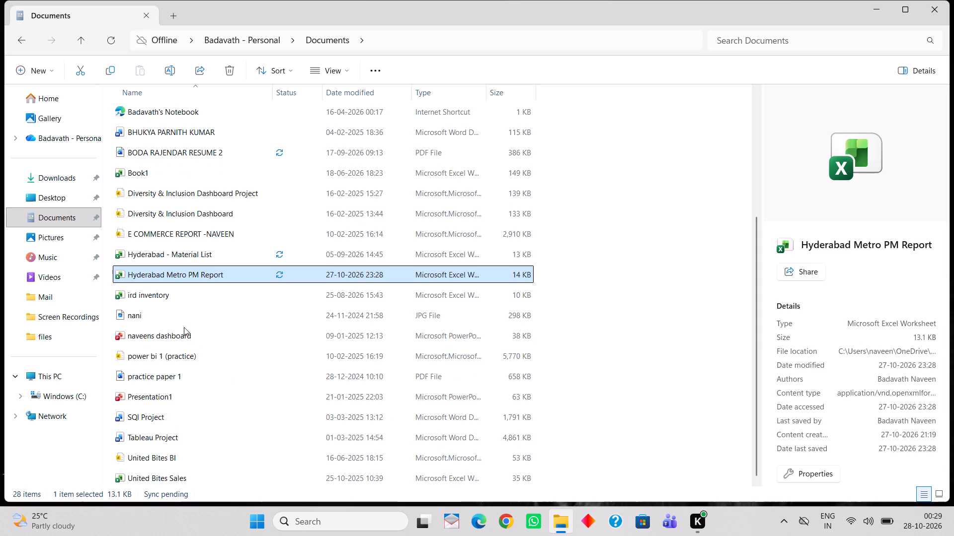
scroll(183, 326, "down", 1)
scroll(187, 368, "down", 4)
scroll(176, 386, "up", 1)
scroll(325, 221, "down", 4)
scroll(134, 533, "down", 3)
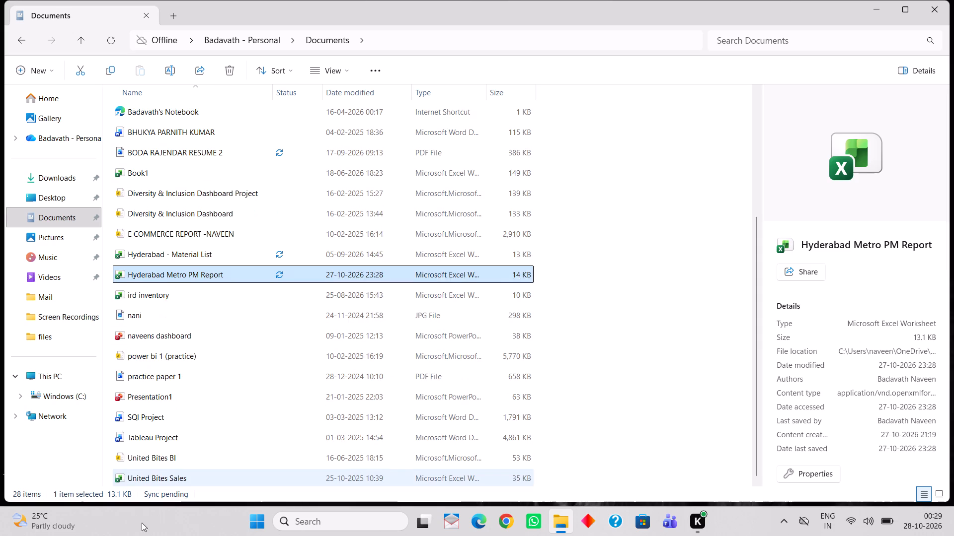
scroll(181, 456, "down", 2)
scroll(198, 430, "up", 1)
scroll(198, 430, "down", 11)
scroll(198, 425, "up", 1)
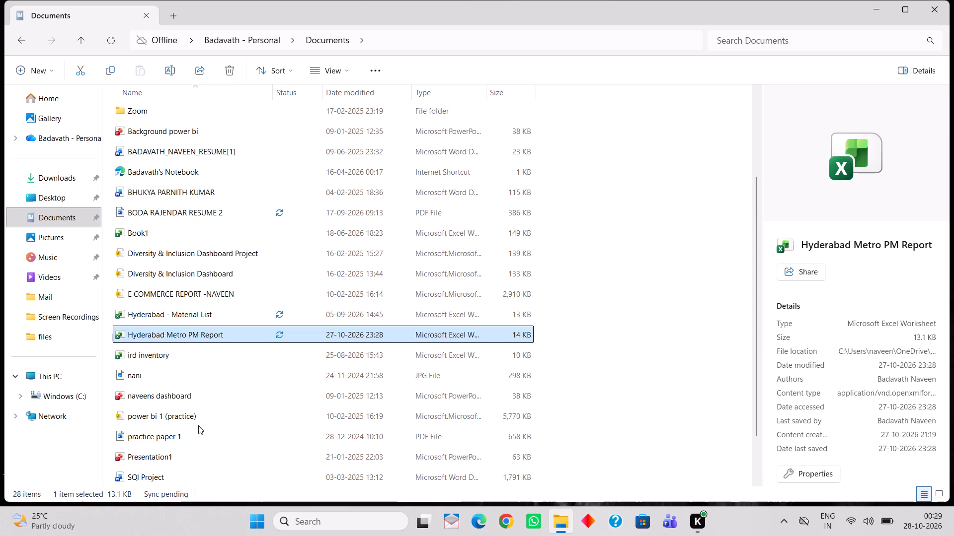
scroll(198, 425, "down", 7)
scroll(198, 425, "up", 4)
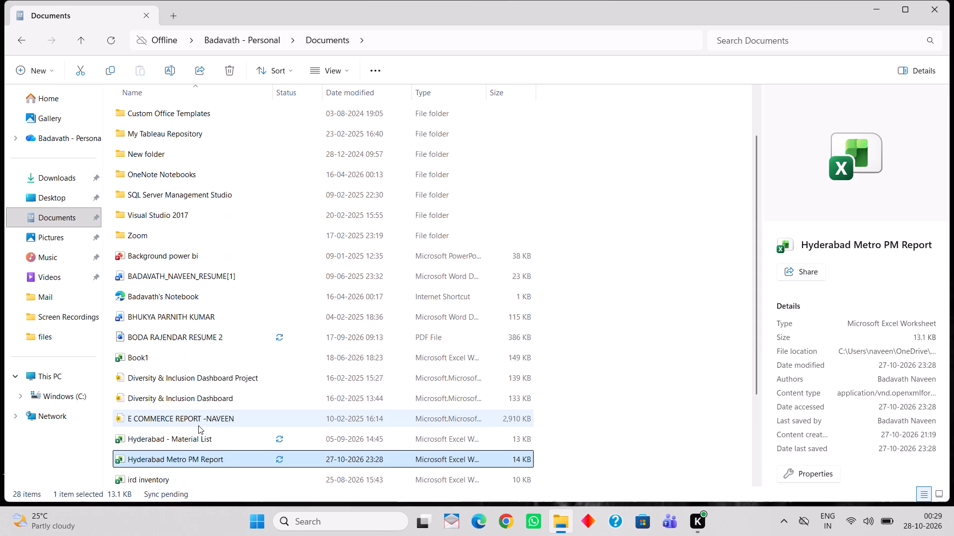
scroll(198, 425, "up", 7)
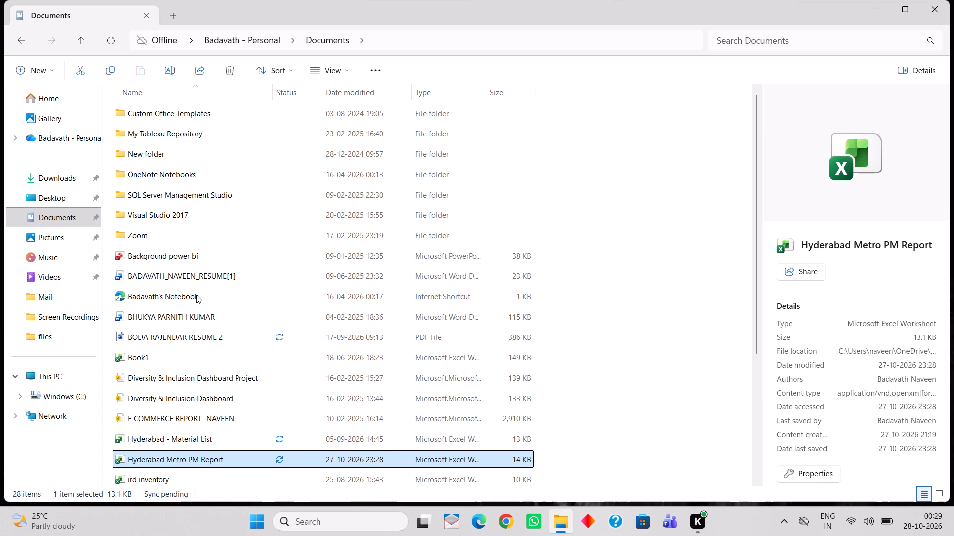